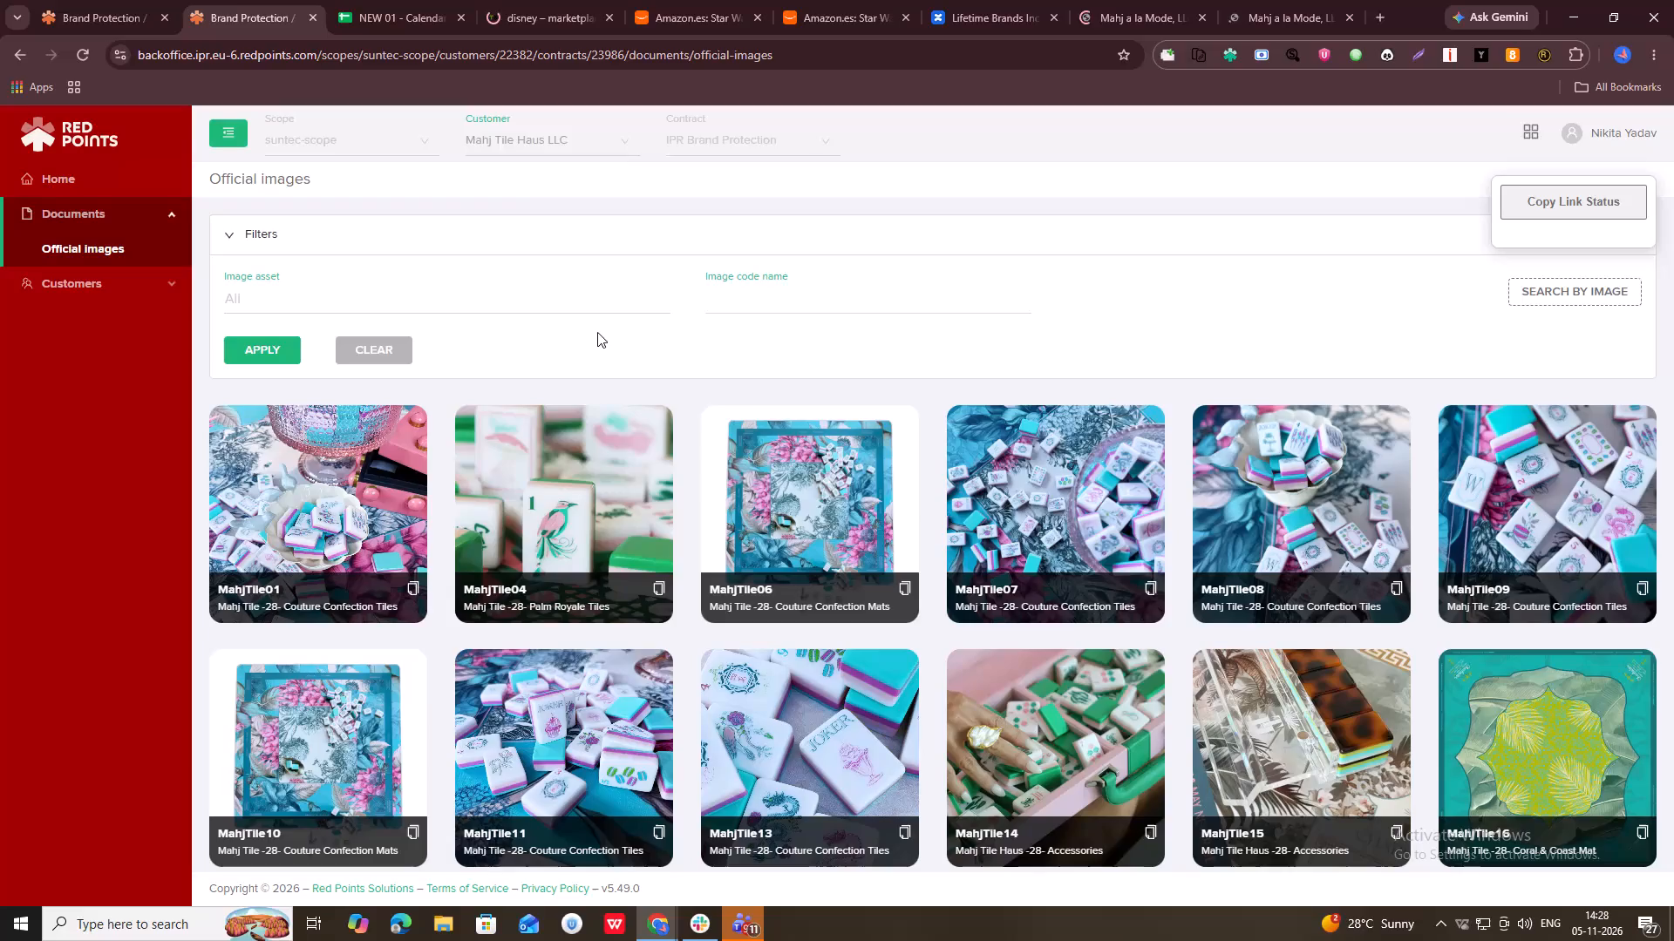
Switch the customer of the official images library to Mahj a la Mode LLC.
scroll(597, 332, up, 7)
click(530, 145)
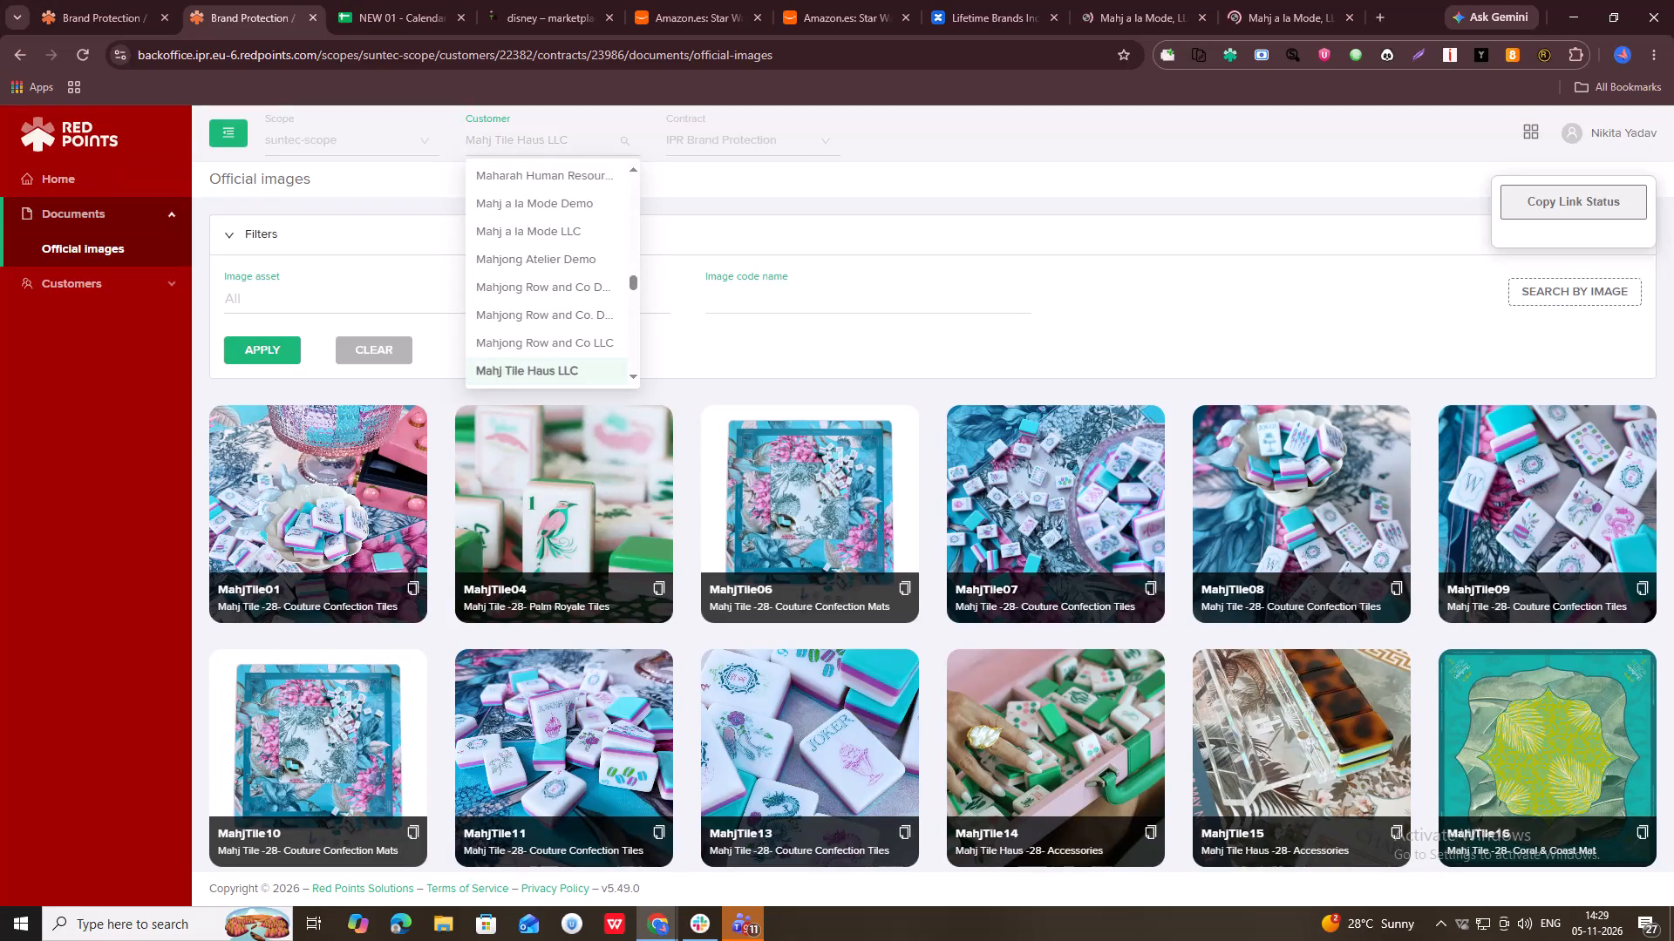
key(ctrl+v)
click(534, 174)
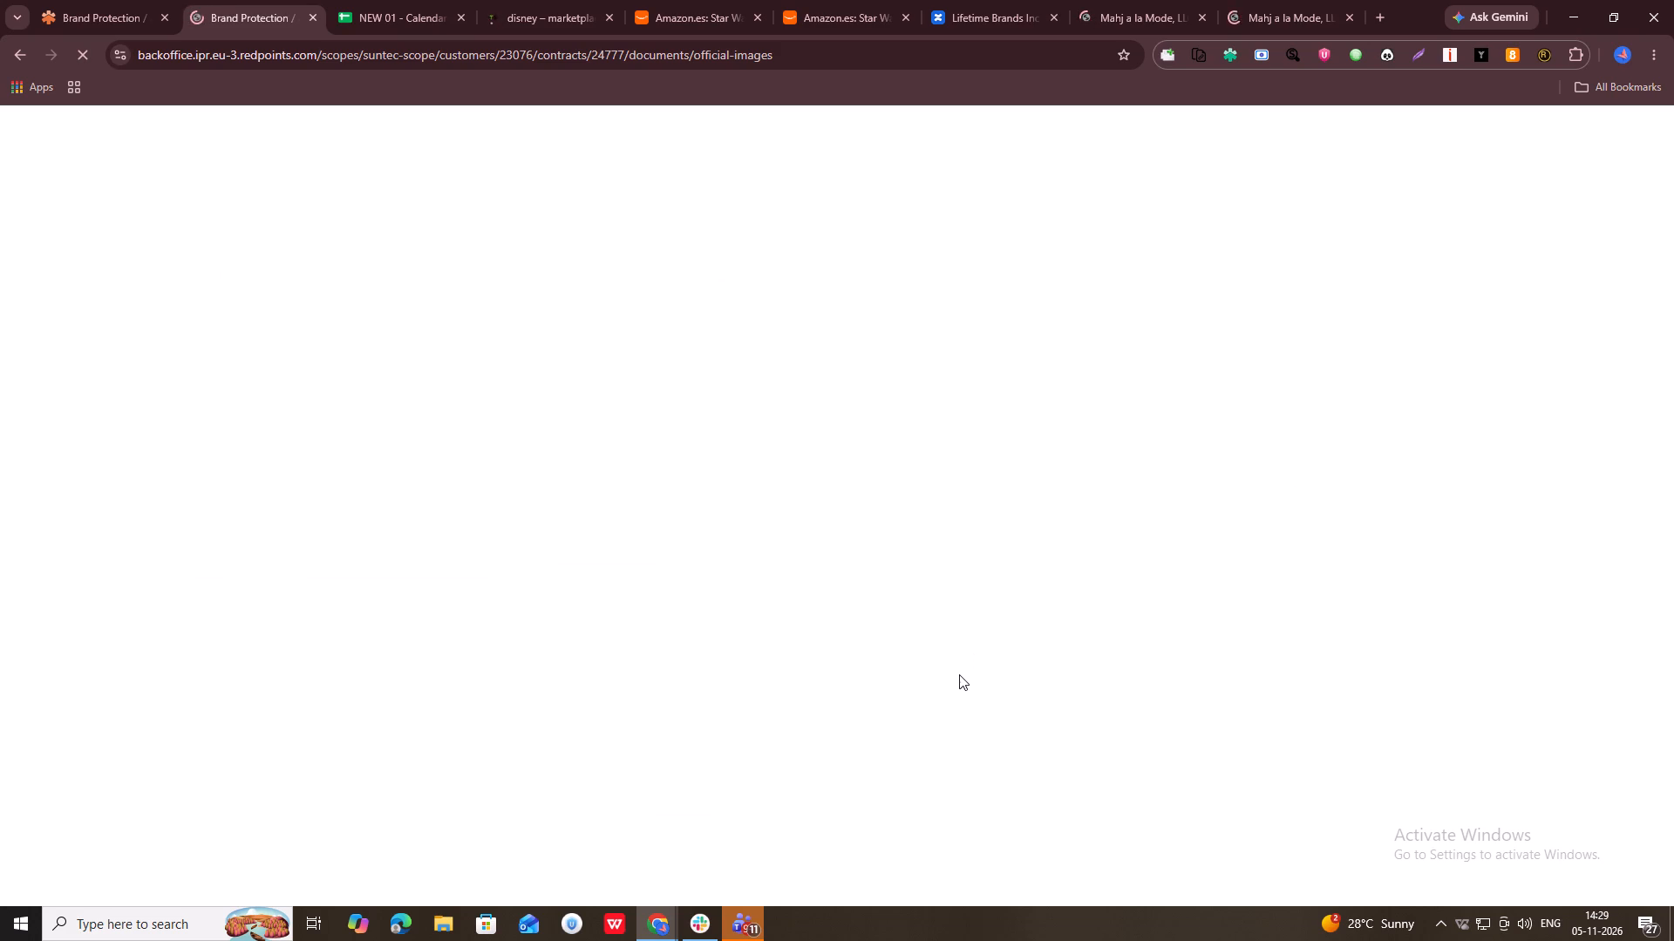
Look over the Mahj a la Mode, LLC client page in Confluence and reload it.
click(595, 0)
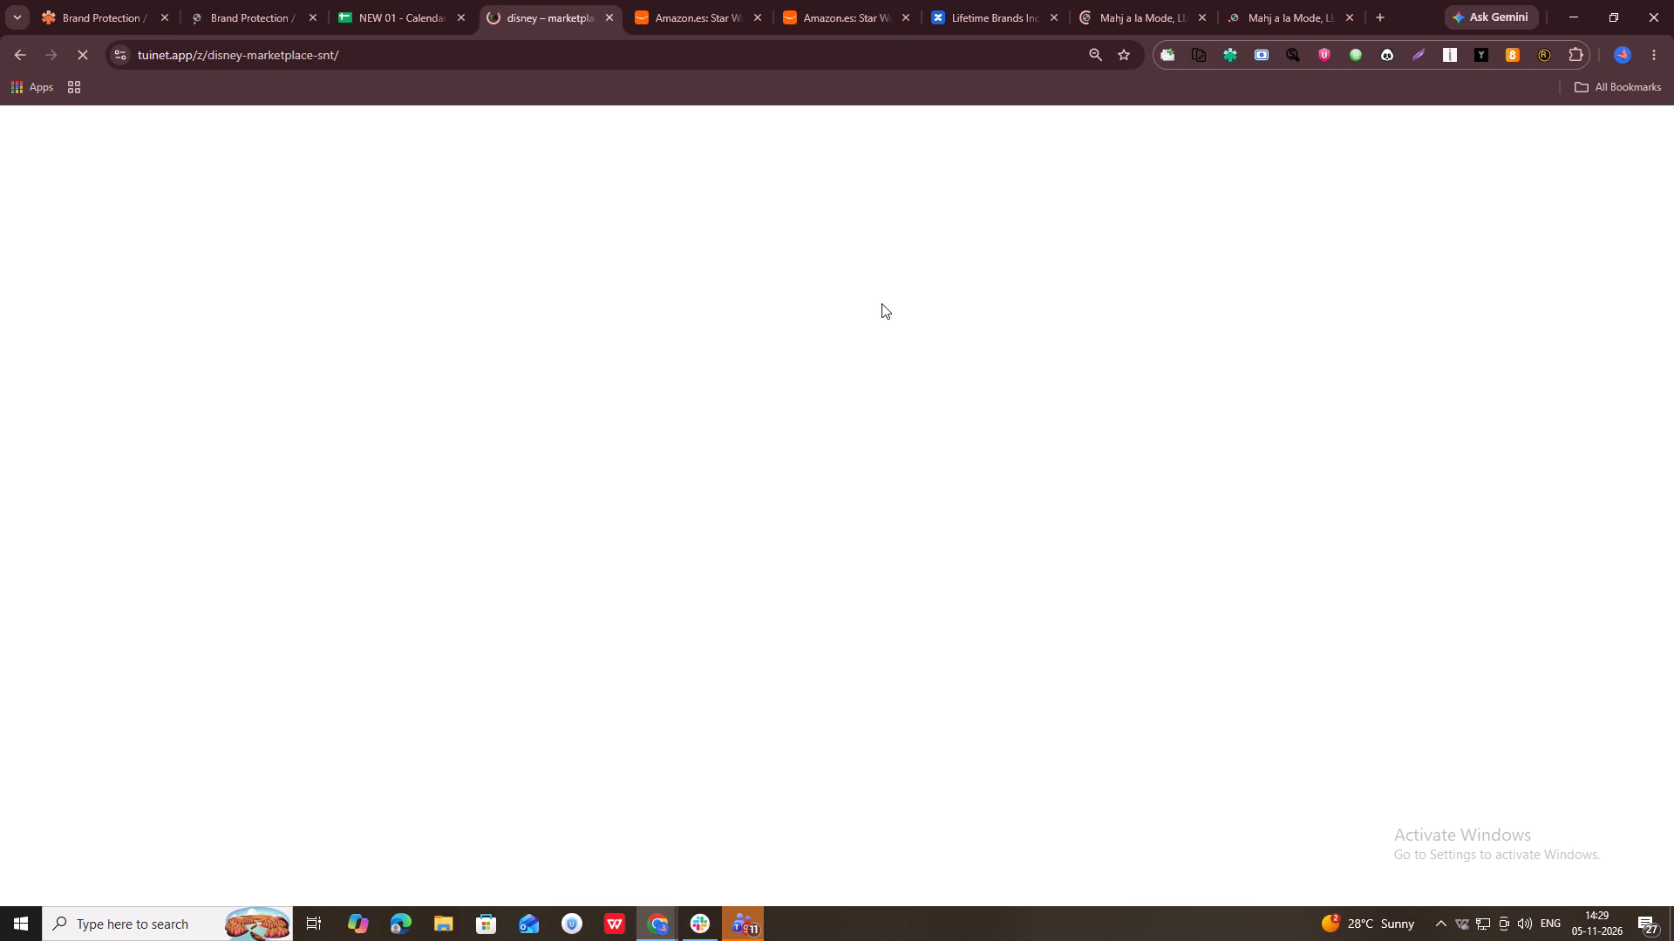
click(1137, 0)
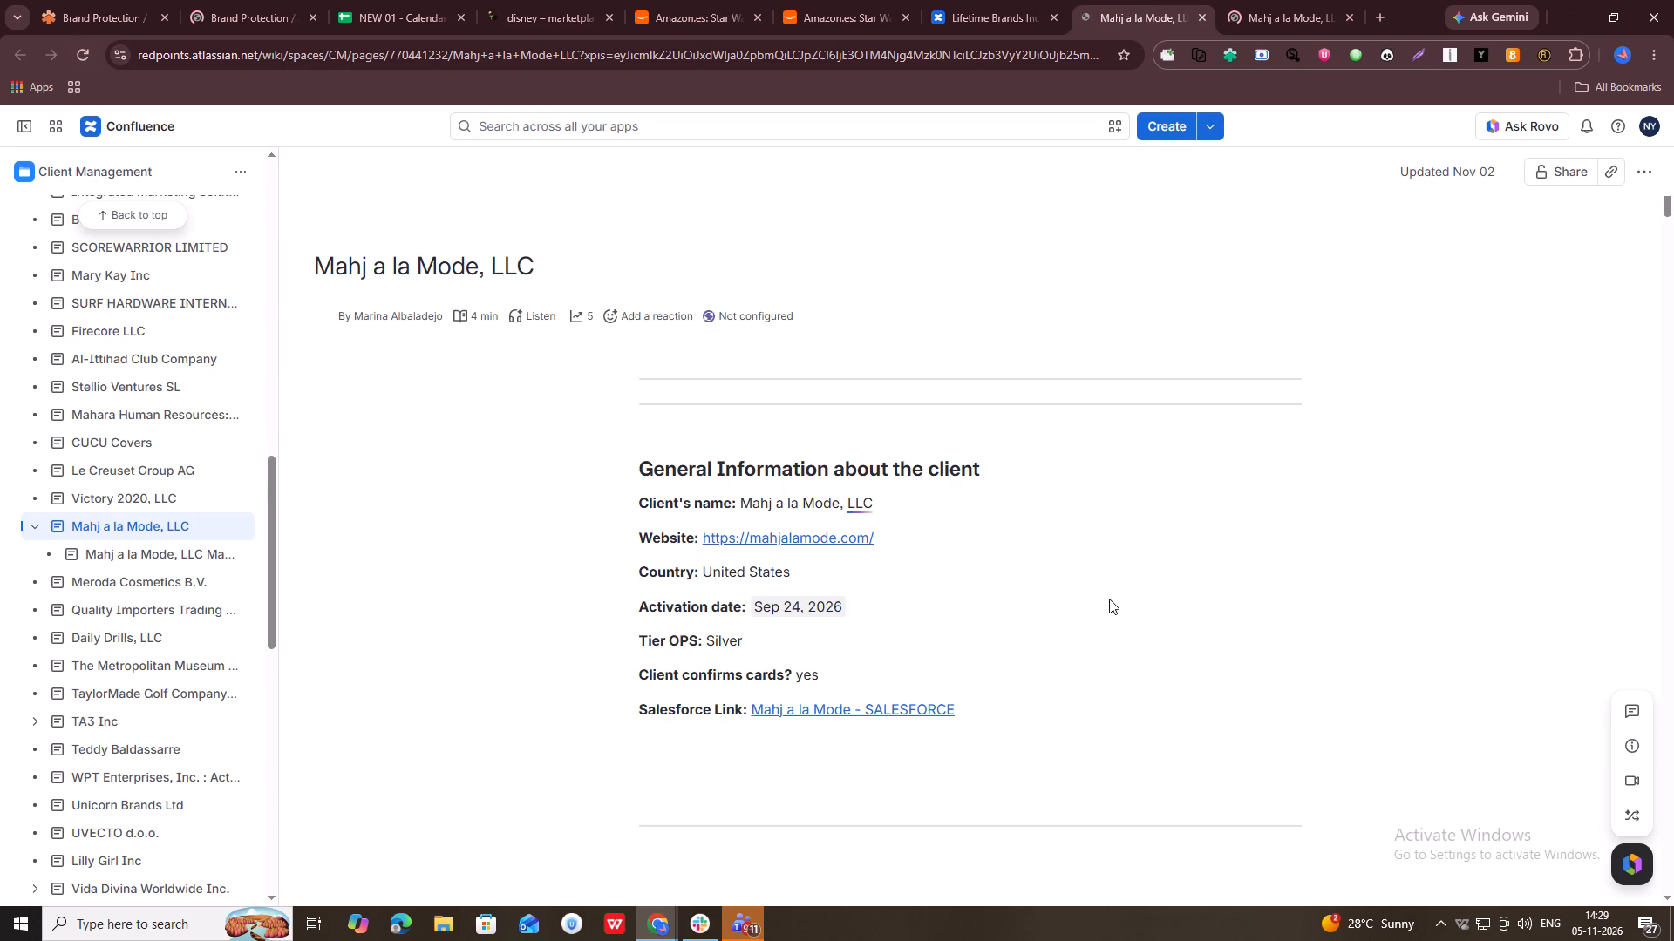
scroll(952, 450, down, 8)
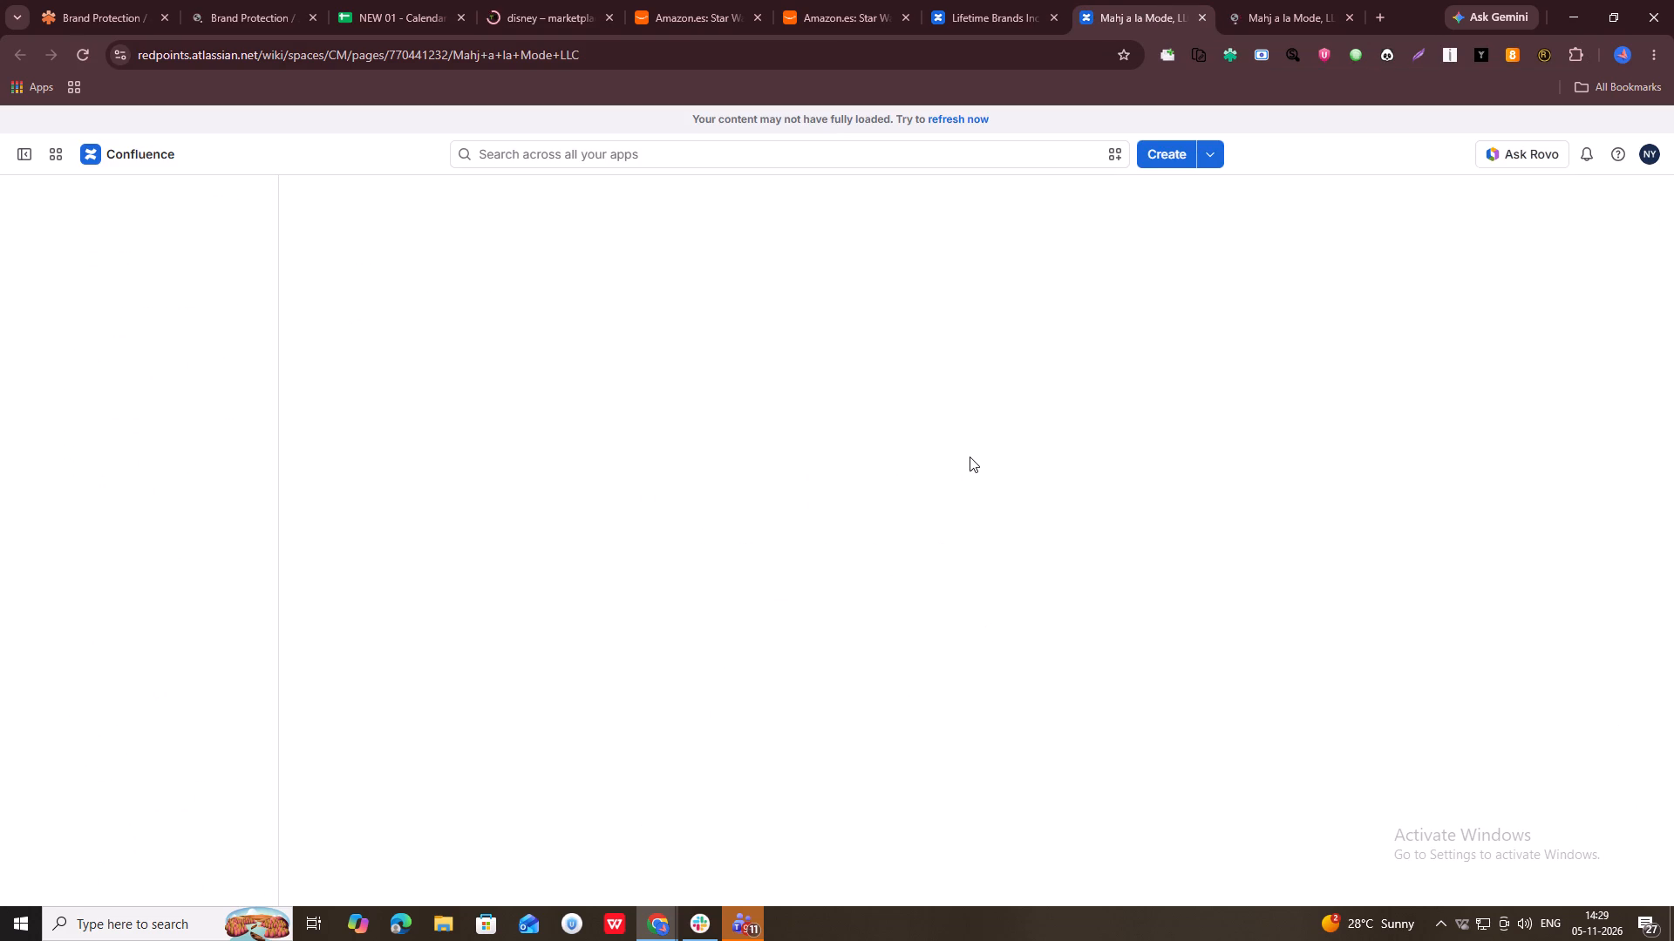
scroll(970, 457, up, 10)
scroll(970, 457, down, 9)
scroll(976, 470, up, 8)
scroll(976, 465, down, 7)
scroll(978, 457, up, 4)
click(91, 55)
Read the assets, protection type and suggested keywords for Temu (US) in the Mahj a la Mode manual detections guidelines.
click(1272, 0)
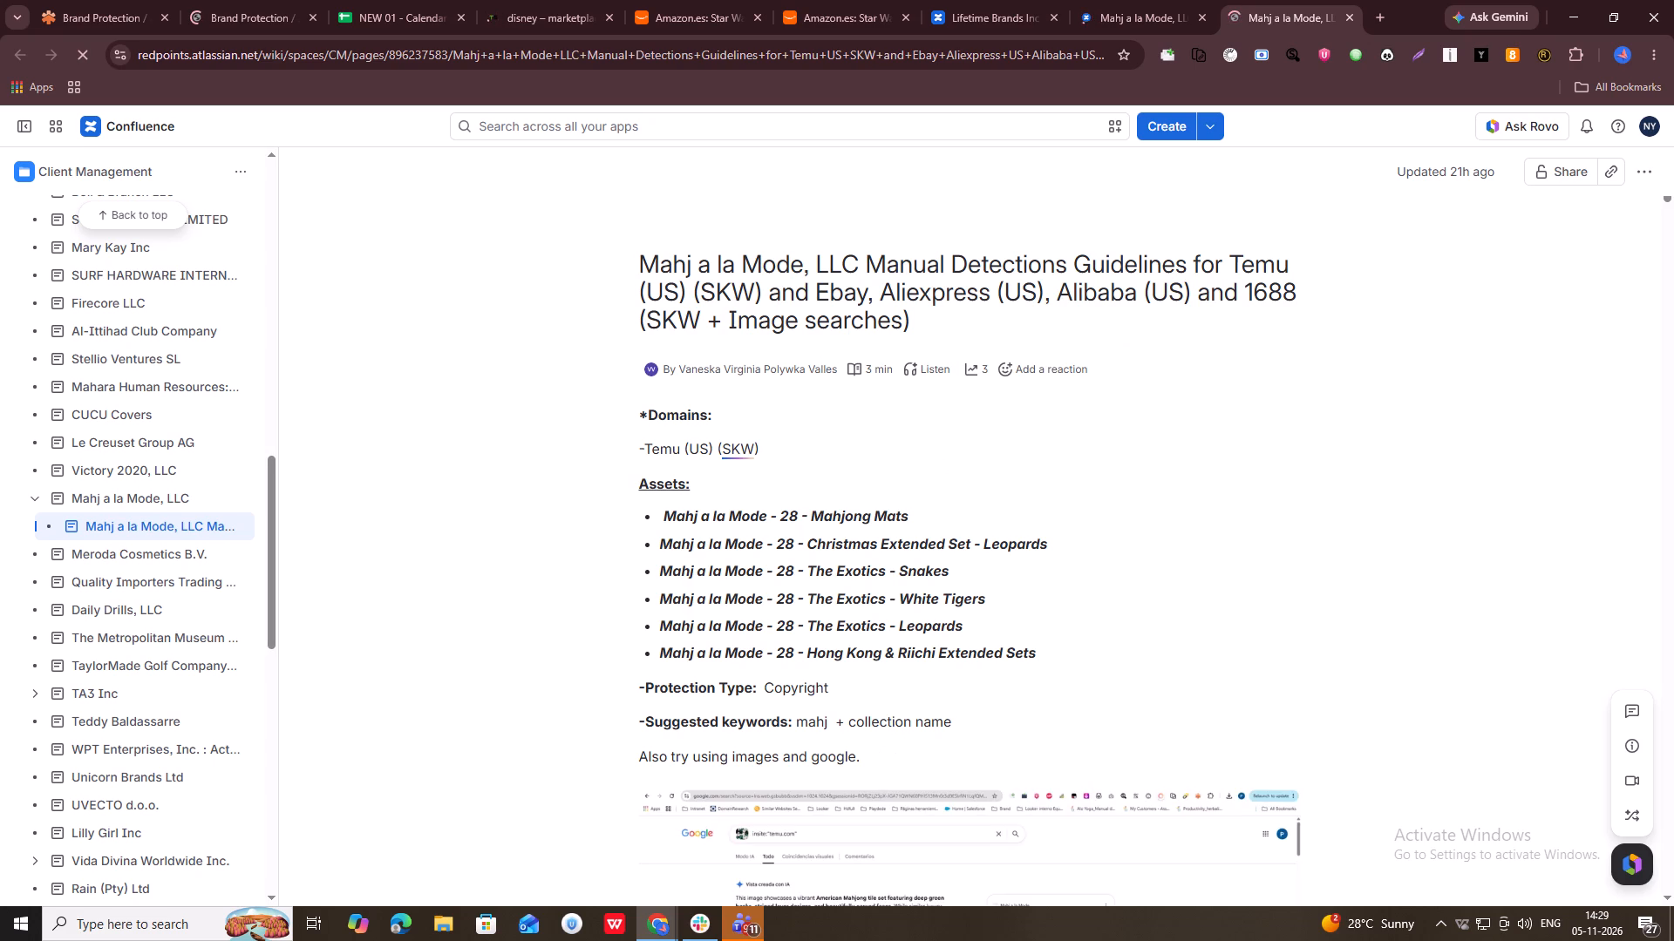
double_click(794, 687)
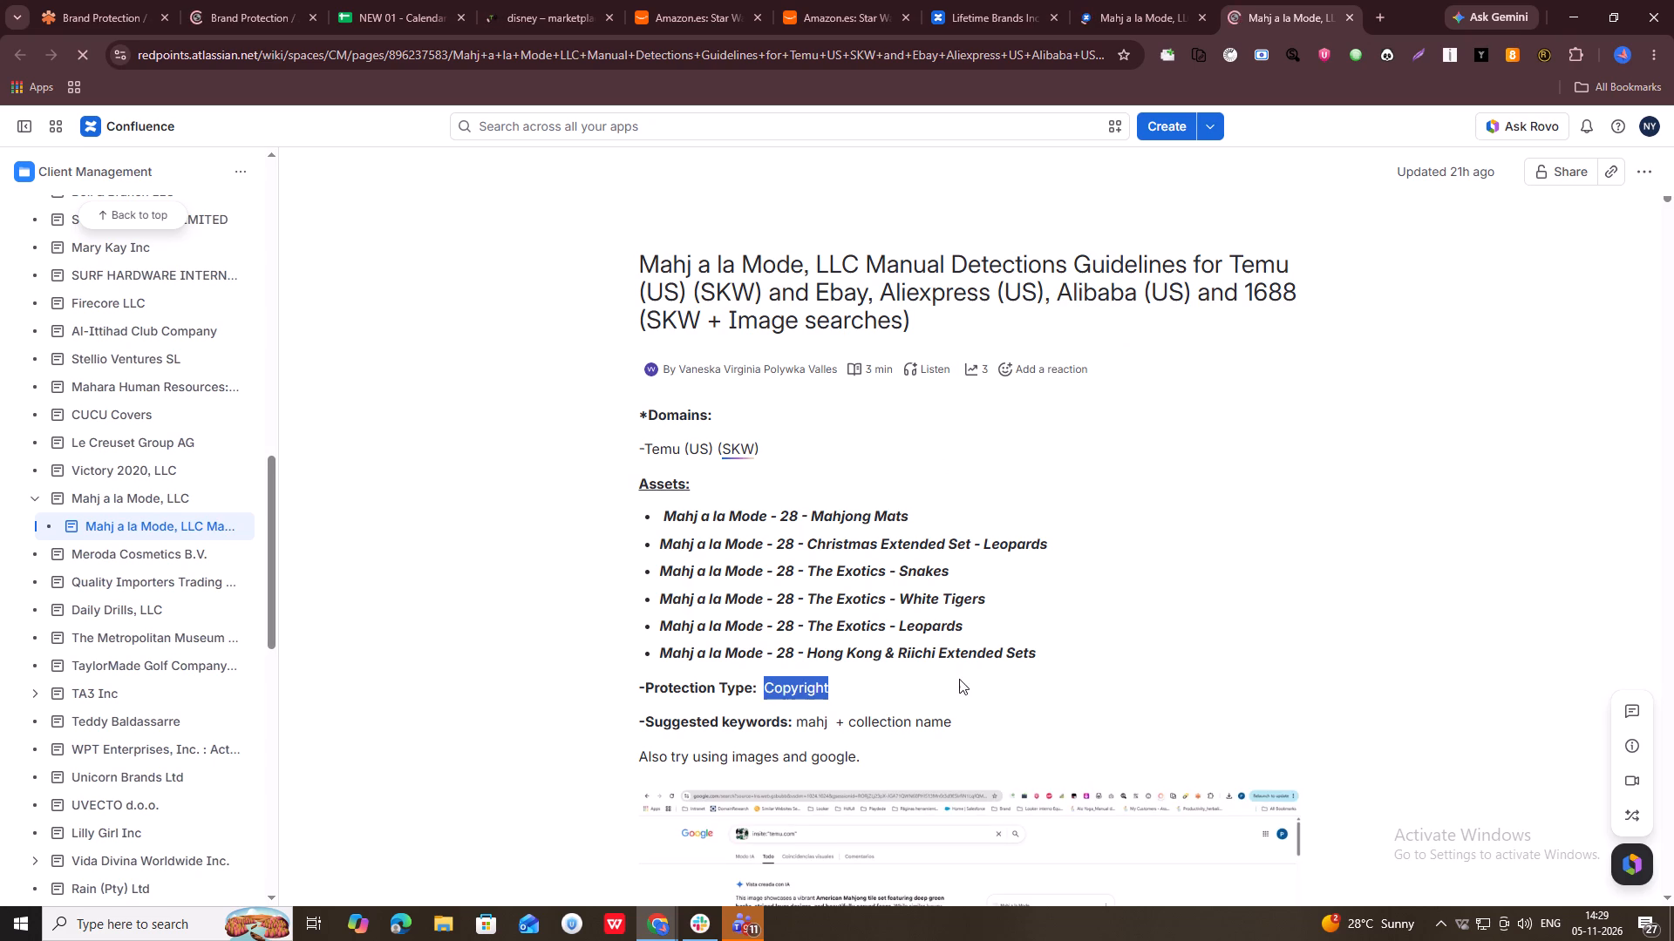
scroll(1030, 660, down, 1)
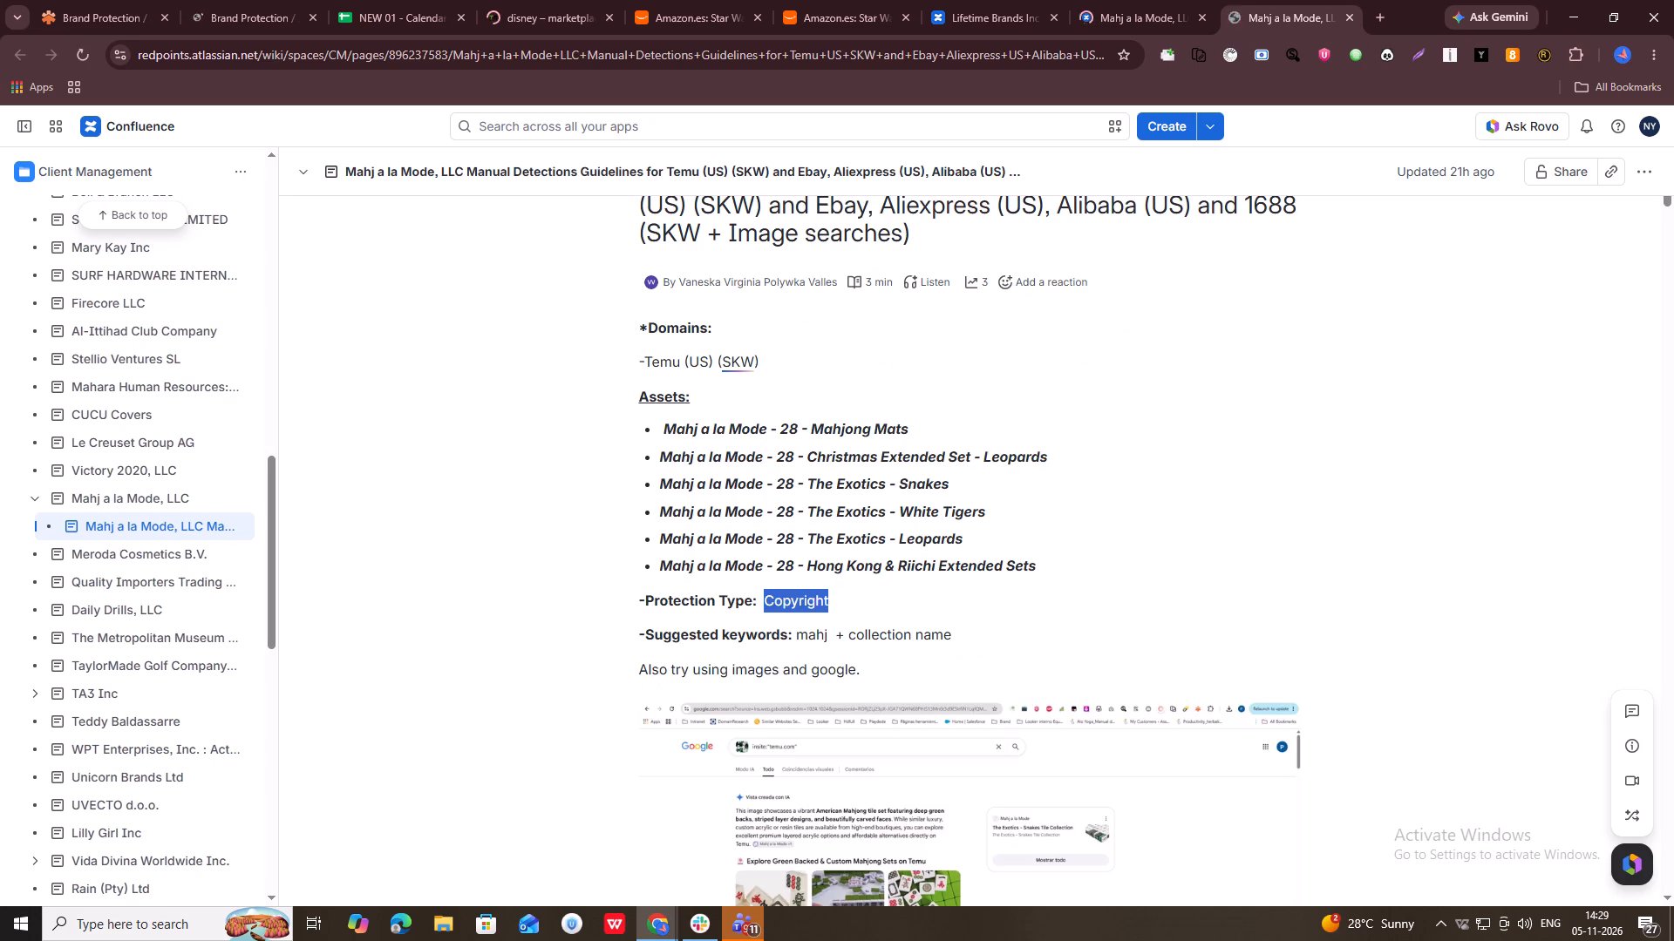
drag(673, 433, 1007, 545)
double_click(893, 430)
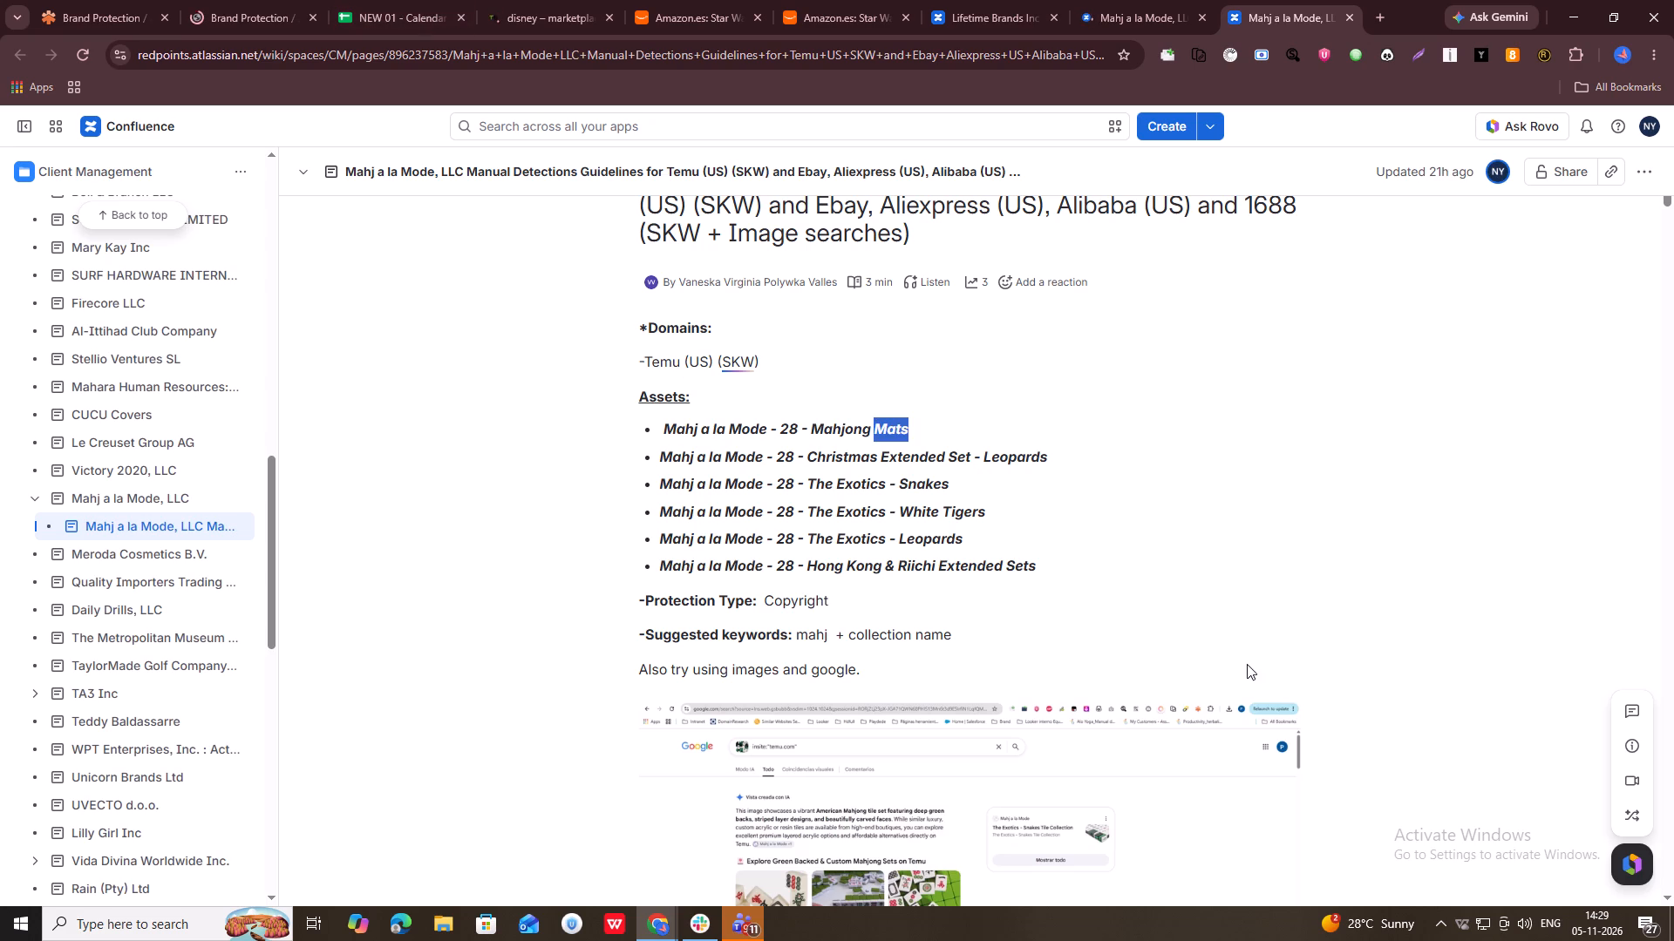
Return to the backoffice official images page and move the Copy Link Status box off the end of the filters header.
click(249, 0)
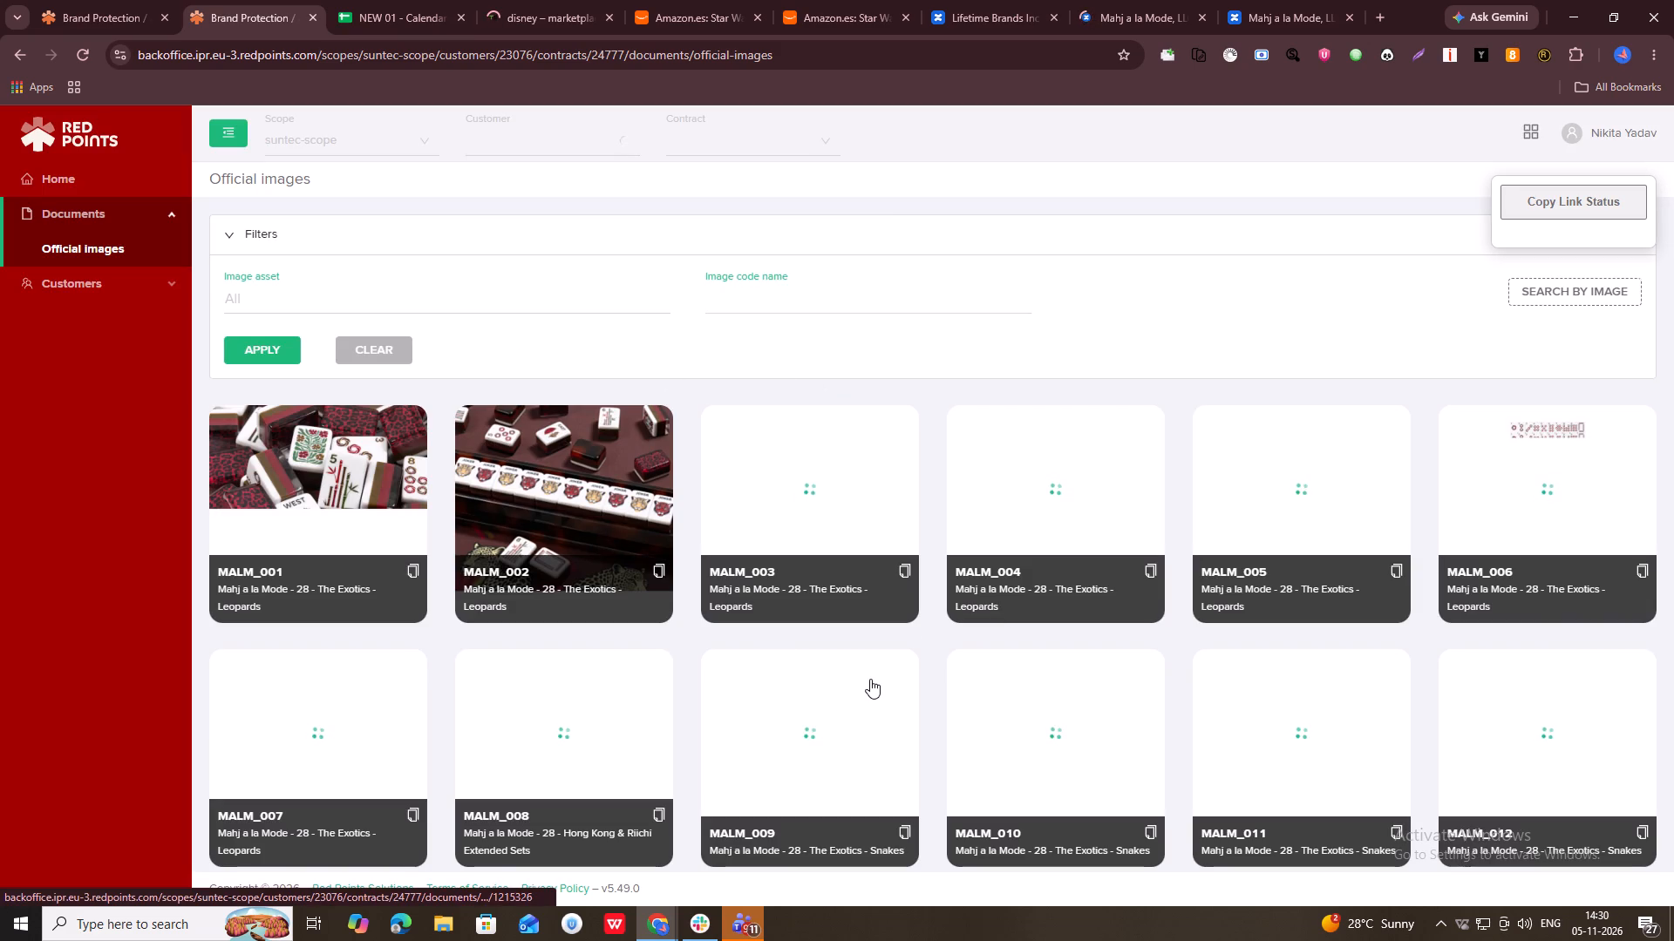
drag(1582, 227, 1476, 222)
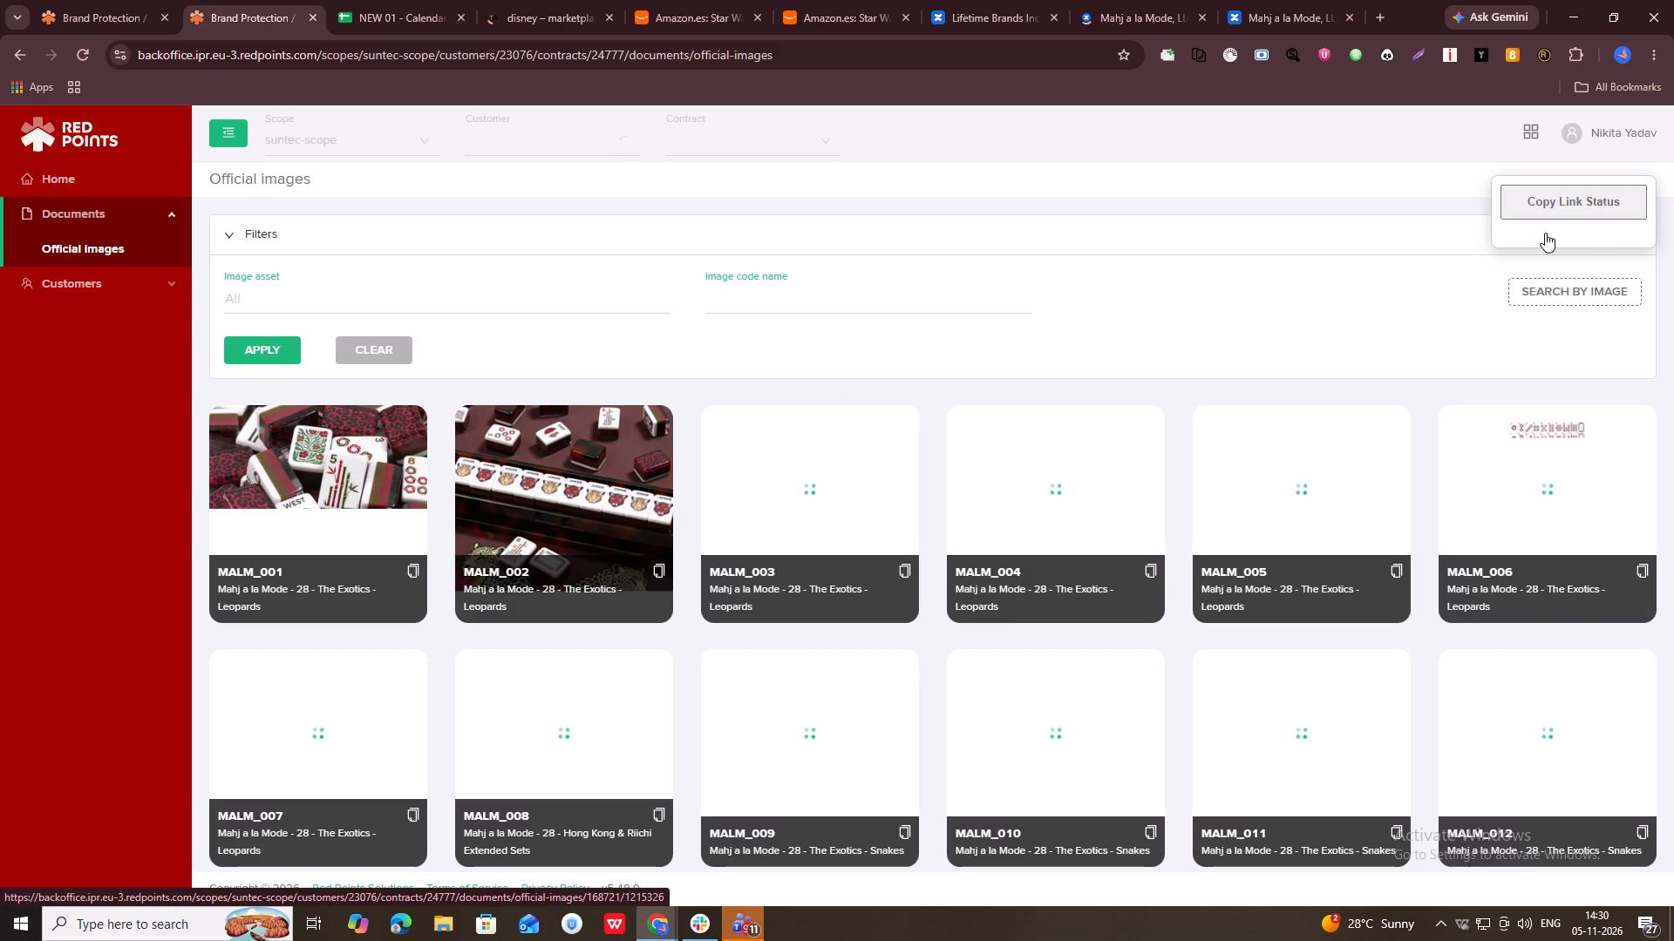
drag(1593, 234, 1478, 220)
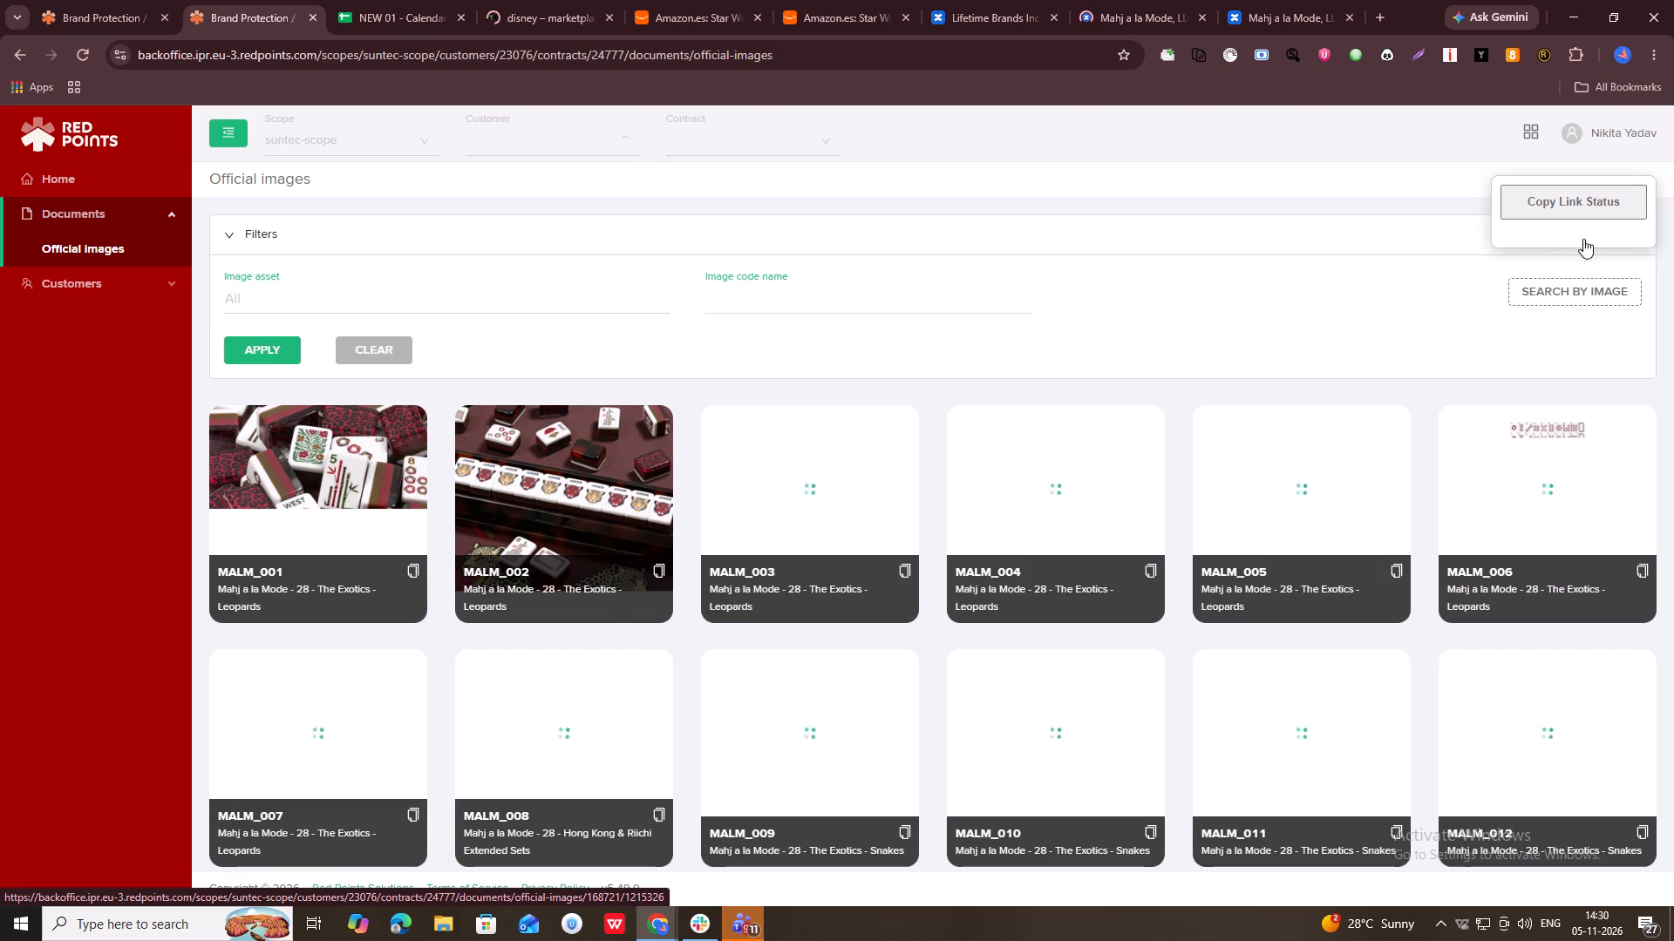
drag(1477, 224, 1476, 224)
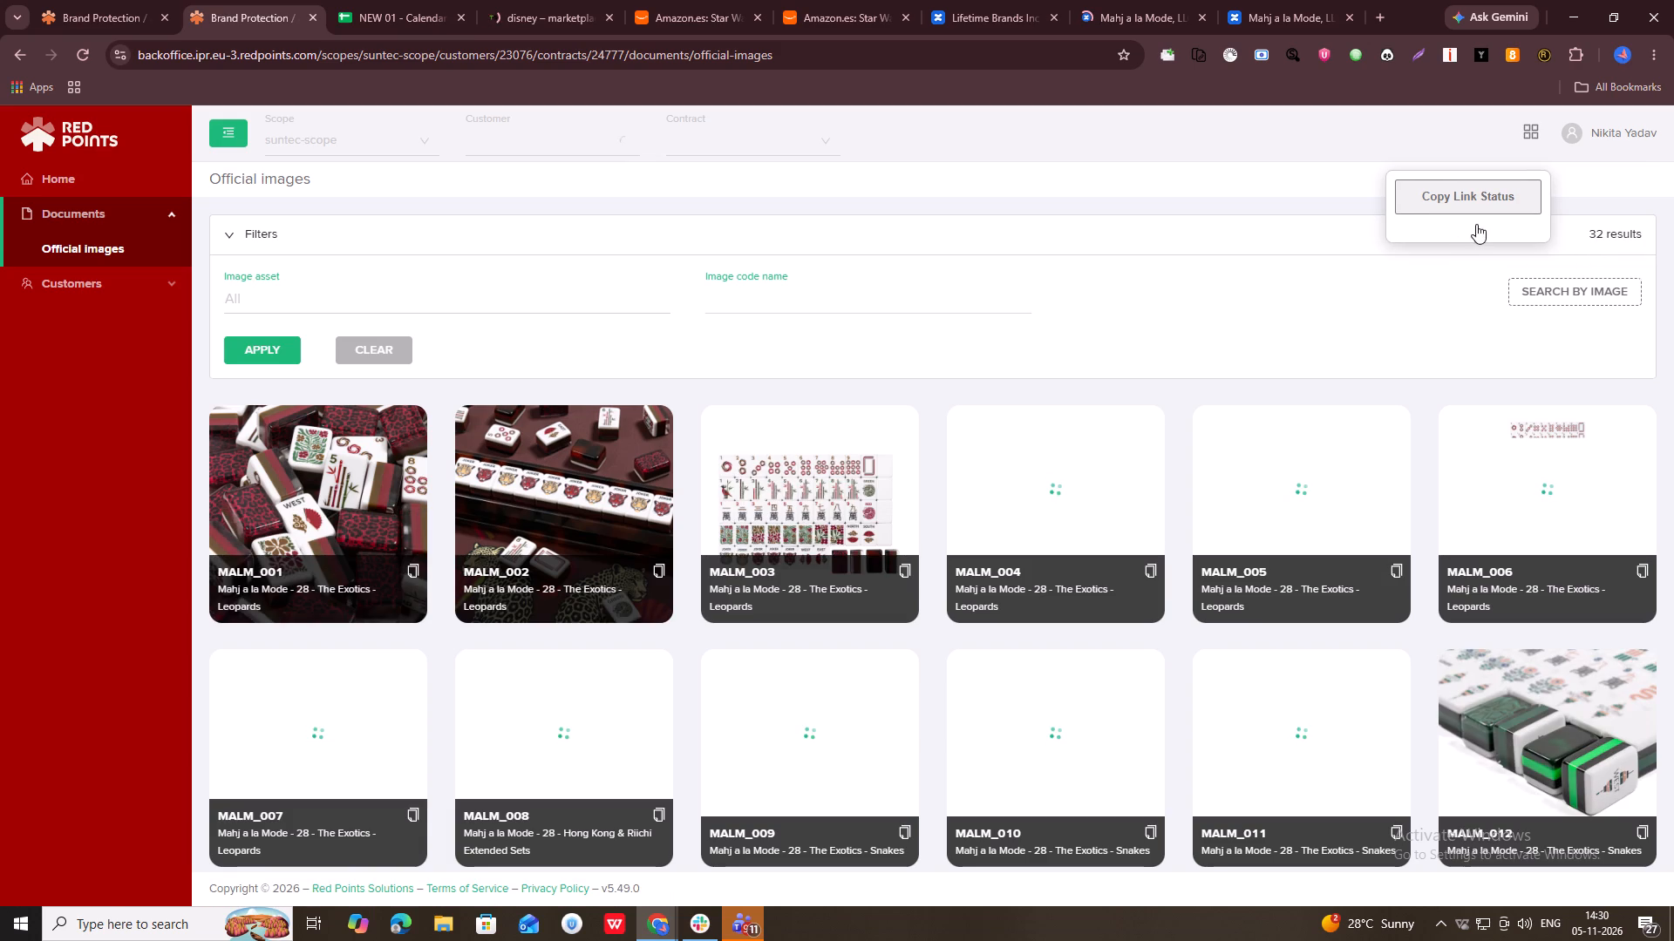
drag(1476, 224, 1410, 172)
Browse the Mahj a la Mode official images to see which collections they cover.
scroll(971, 652, down, 8)
scroll(976, 633, up, 4)
scroll(976, 633, down, 9)
scroll(983, 621, up, 4)
scroll(983, 610, down, 20)
scroll(983, 610, down, 10)
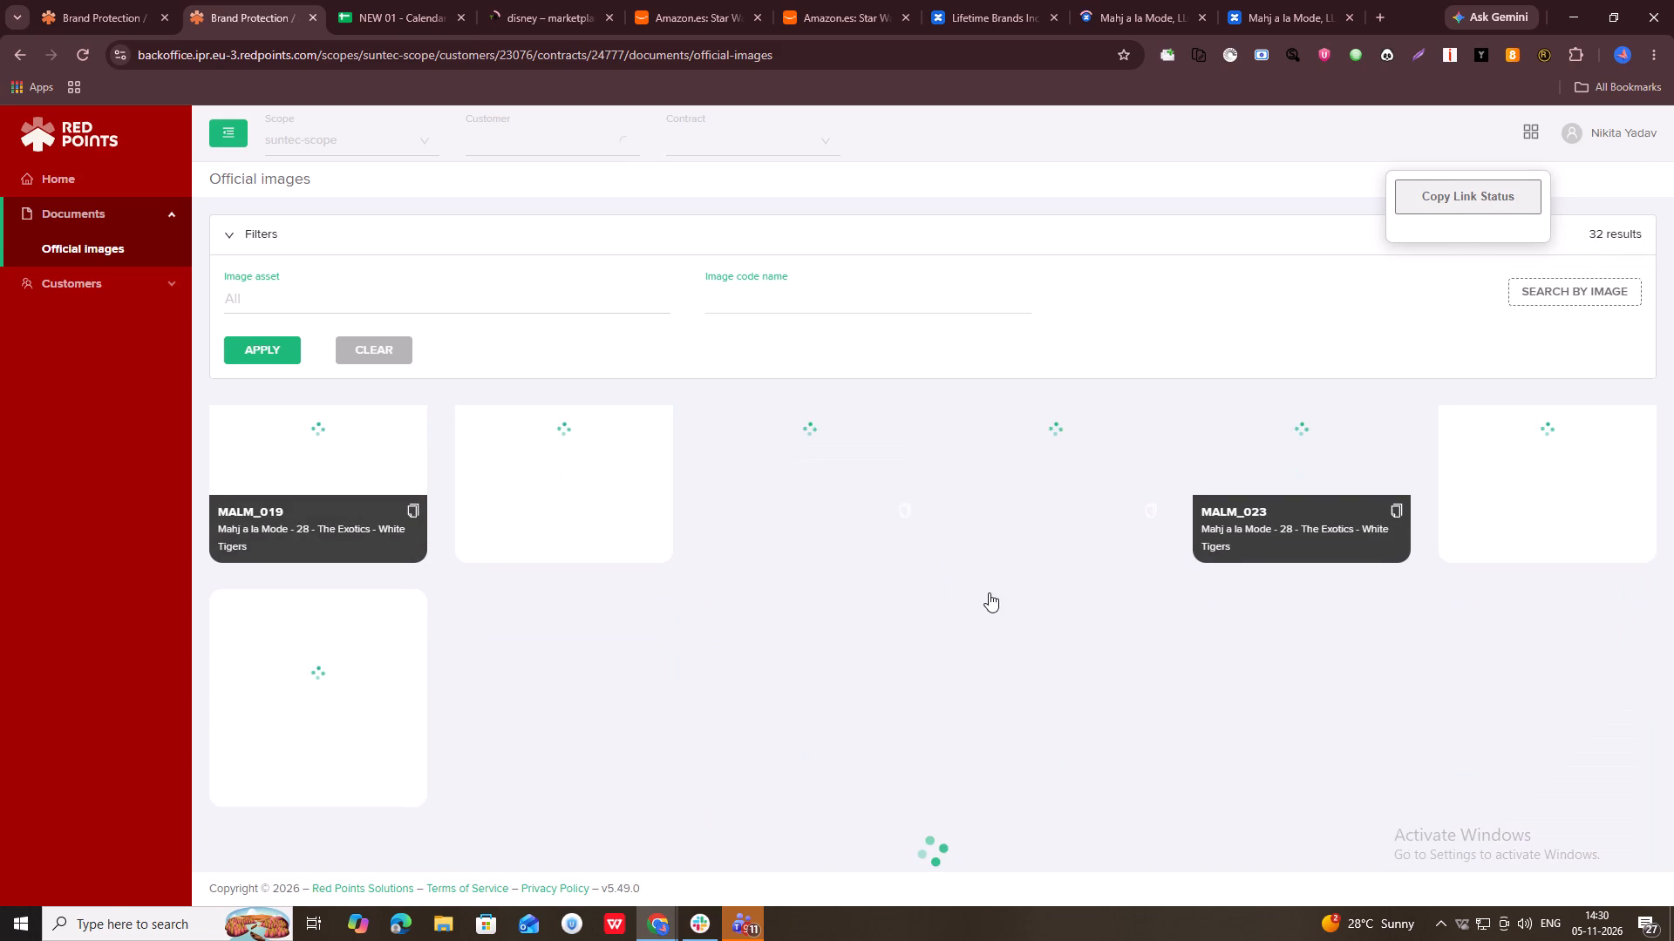
scroll(994, 574, up, 10)
scroll(994, 574, down, 20)
scroll(996, 585, up, 10)
scroll(996, 585, down, 10)
scroll(995, 583, up, 13)
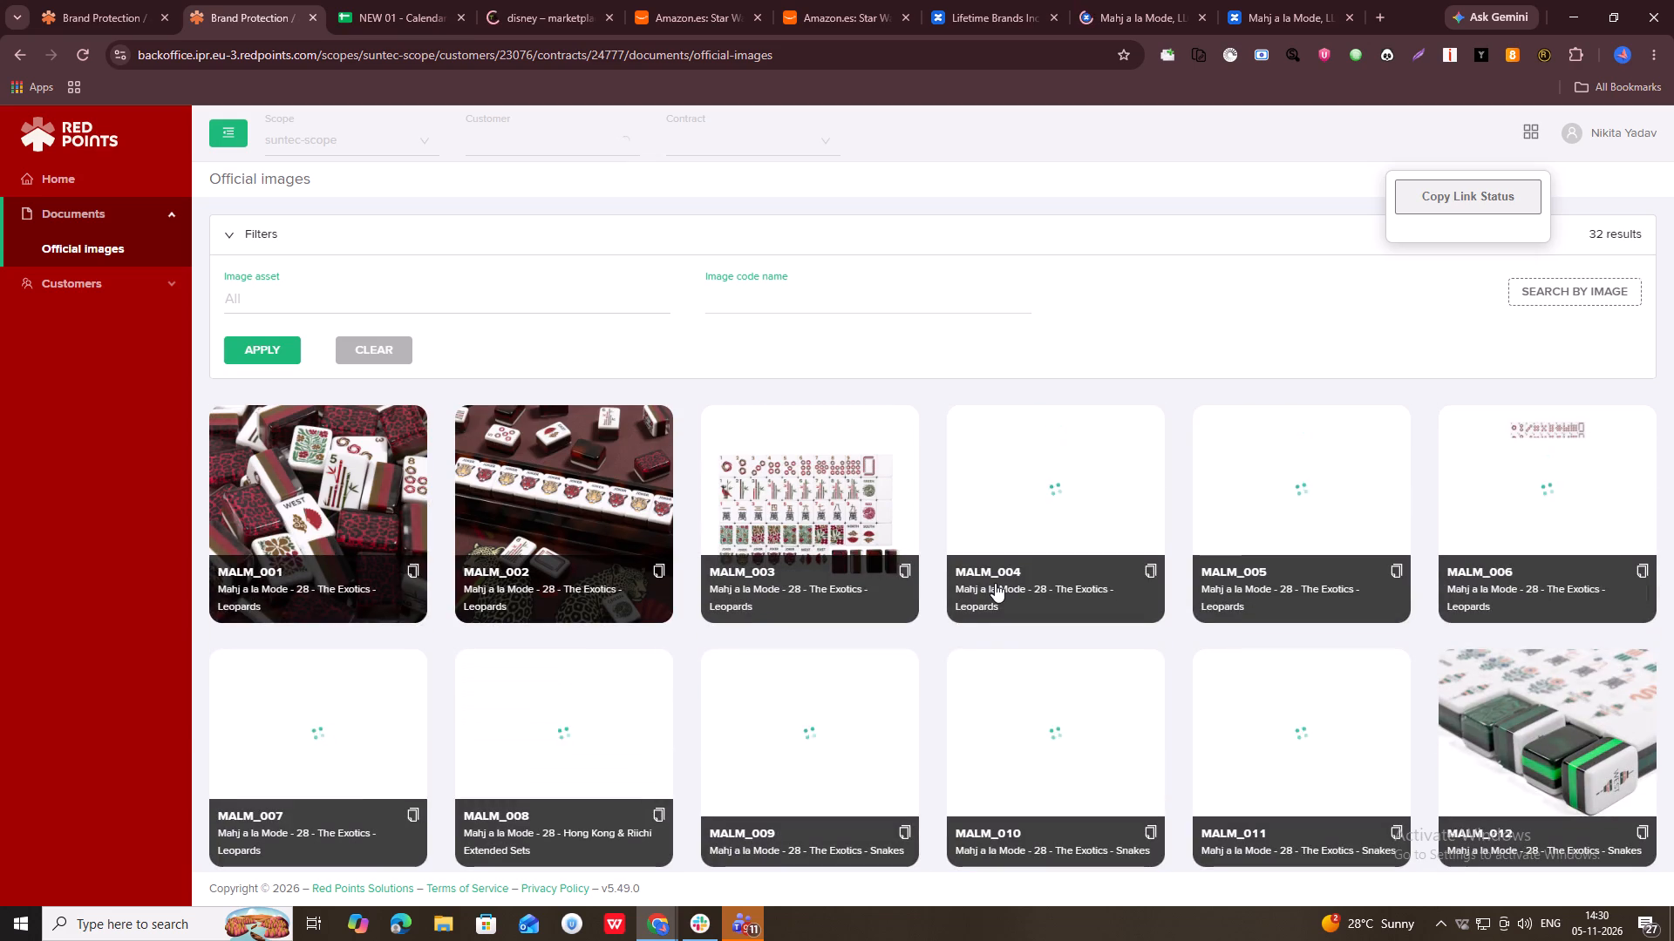
scroll(995, 583, up, 2)
Read the Ebay, Aliexpress, Alibaba and Shein section of the detections guidelines and examine its Mahjong Mats reference images.
click(1232, 0)
scroll(1141, 433, down, 9)
scroll(1140, 408, up, 5)
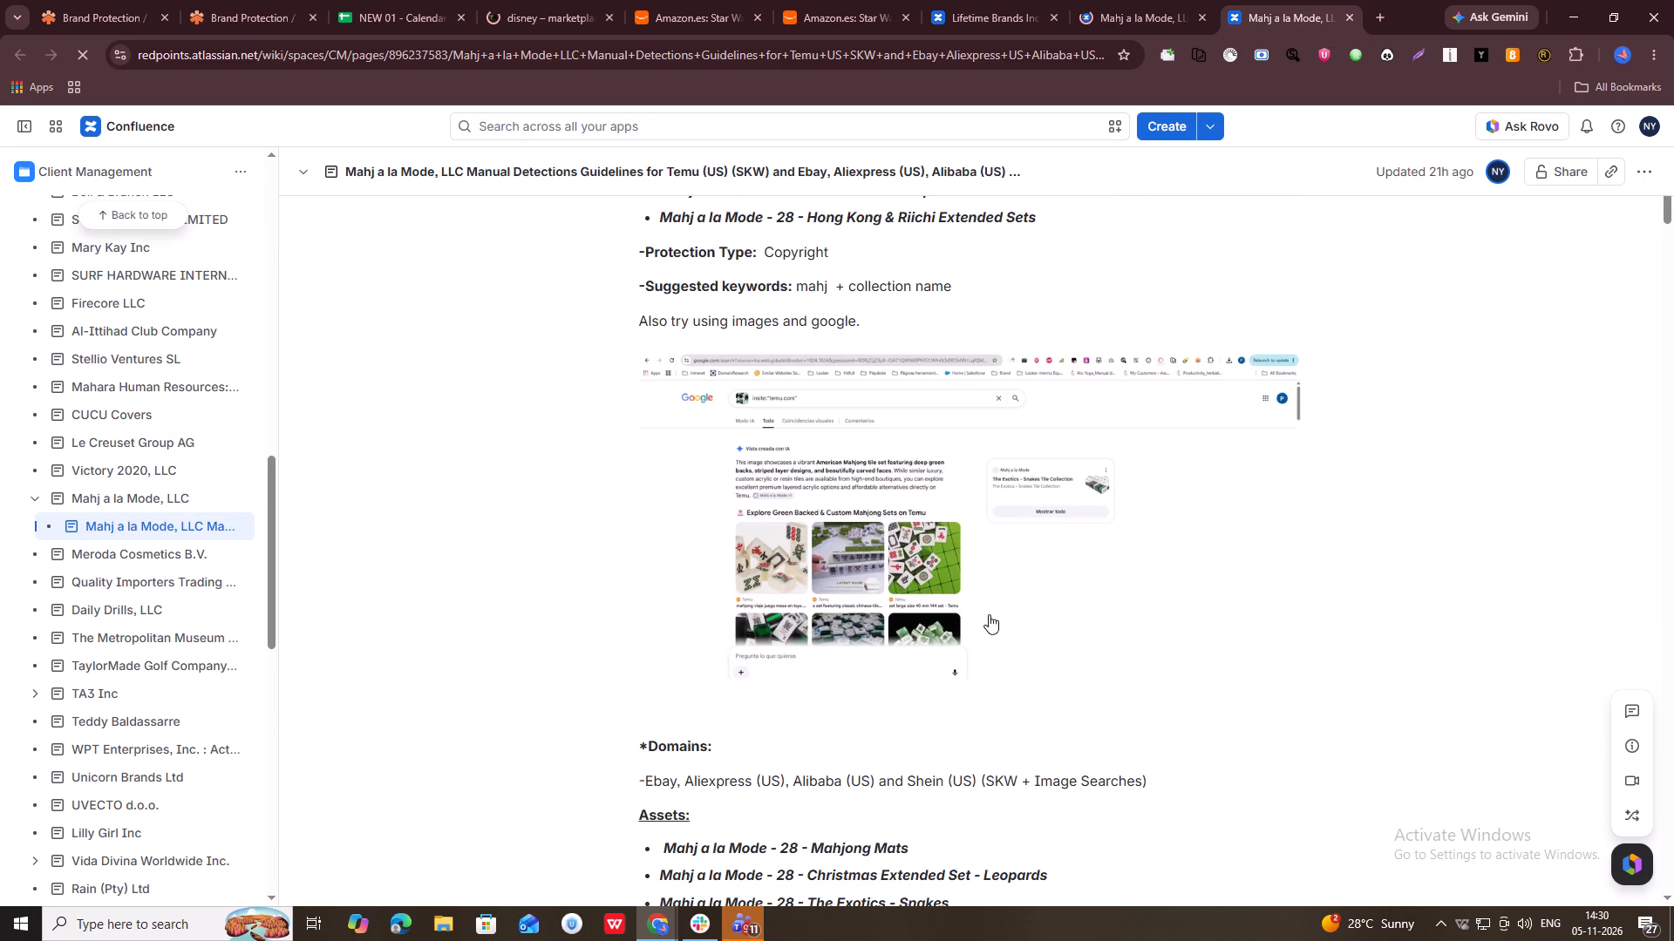
scroll(989, 614, down, 5)
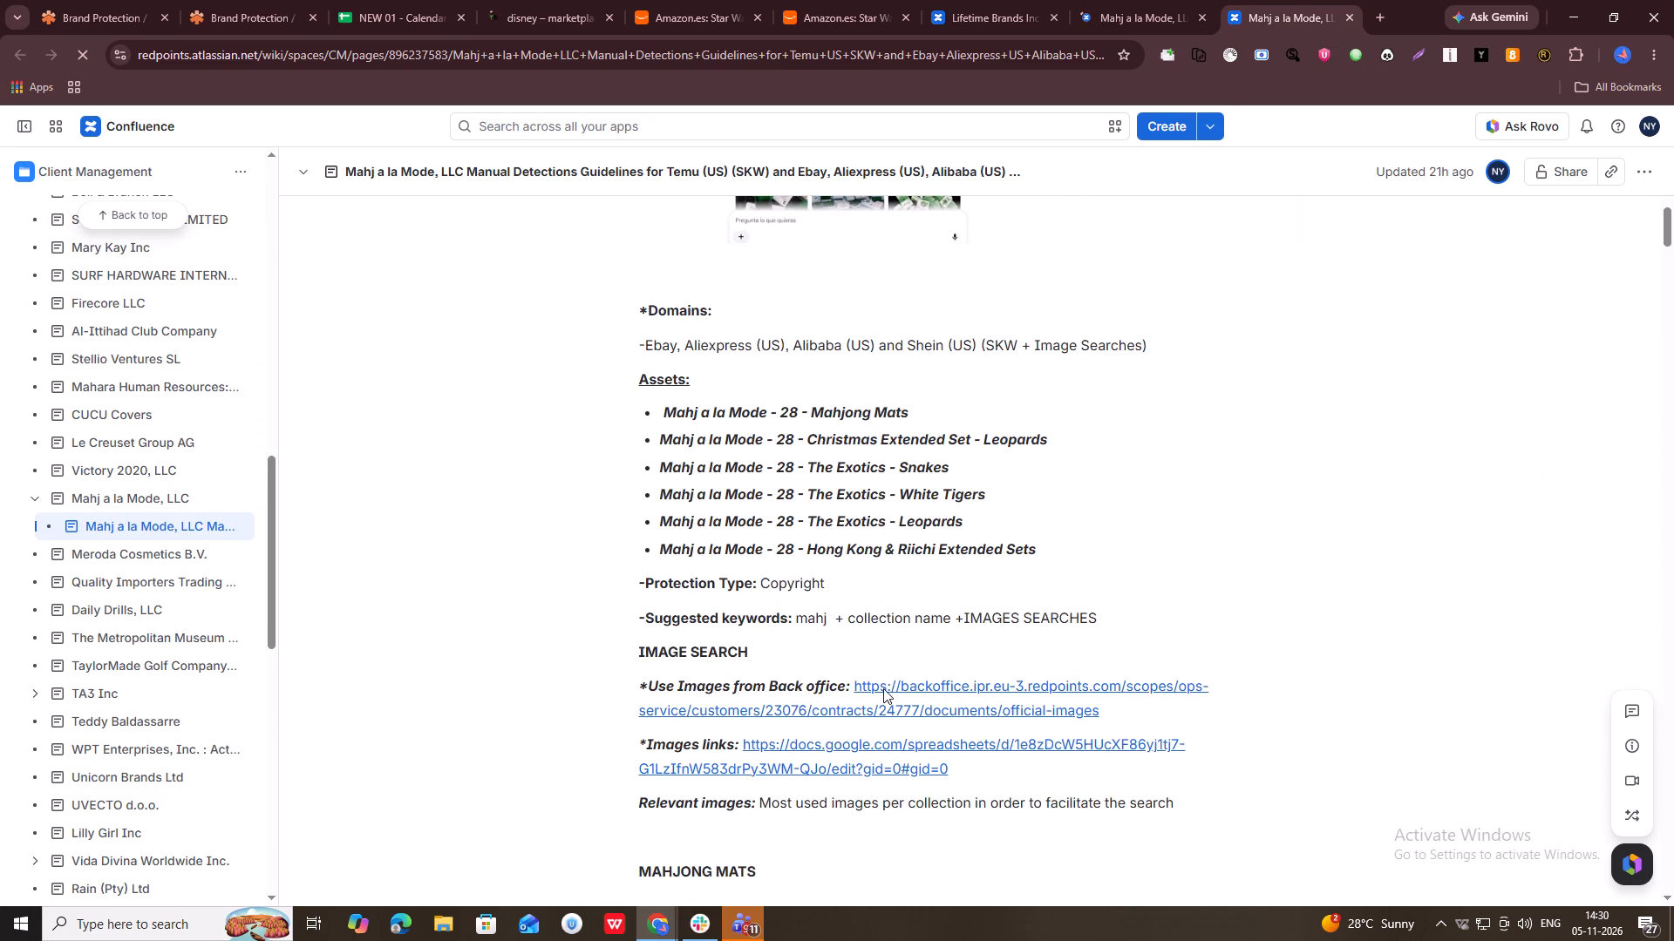
scroll(992, 667, down, 7)
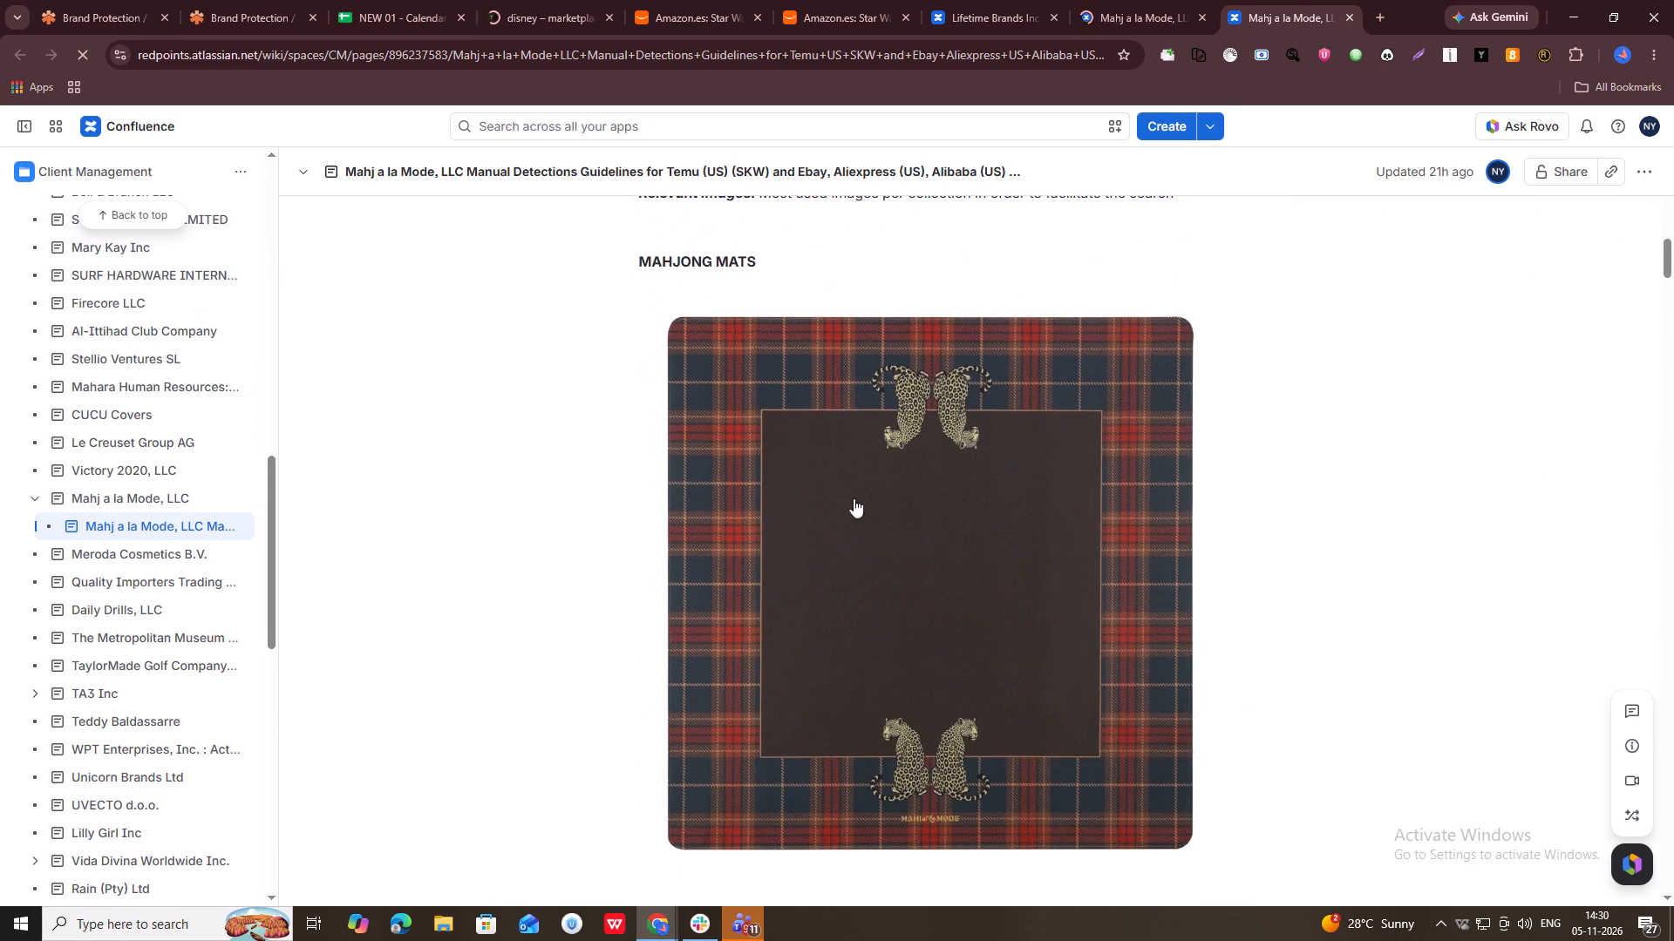
scroll(1070, 644, down, 4)
scroll(985, 688, down, 11)
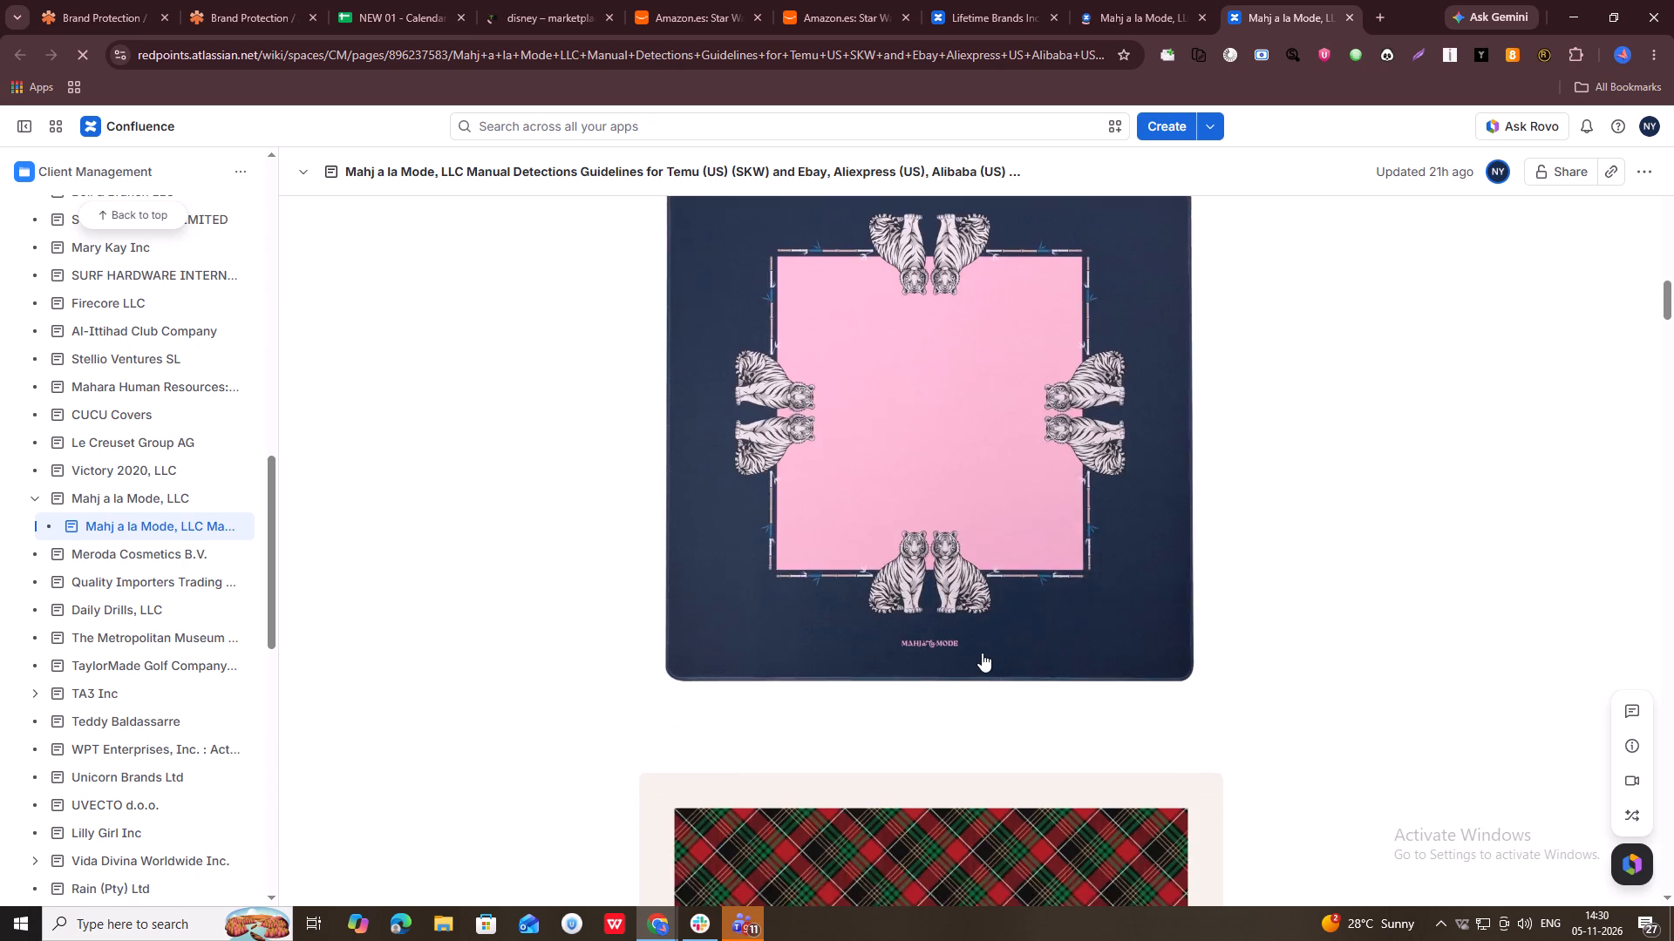
Examine the guidelines' reference images for The Exotics collections: Leopards, White Tigers and Snakes.
scroll(982, 653, down, 7)
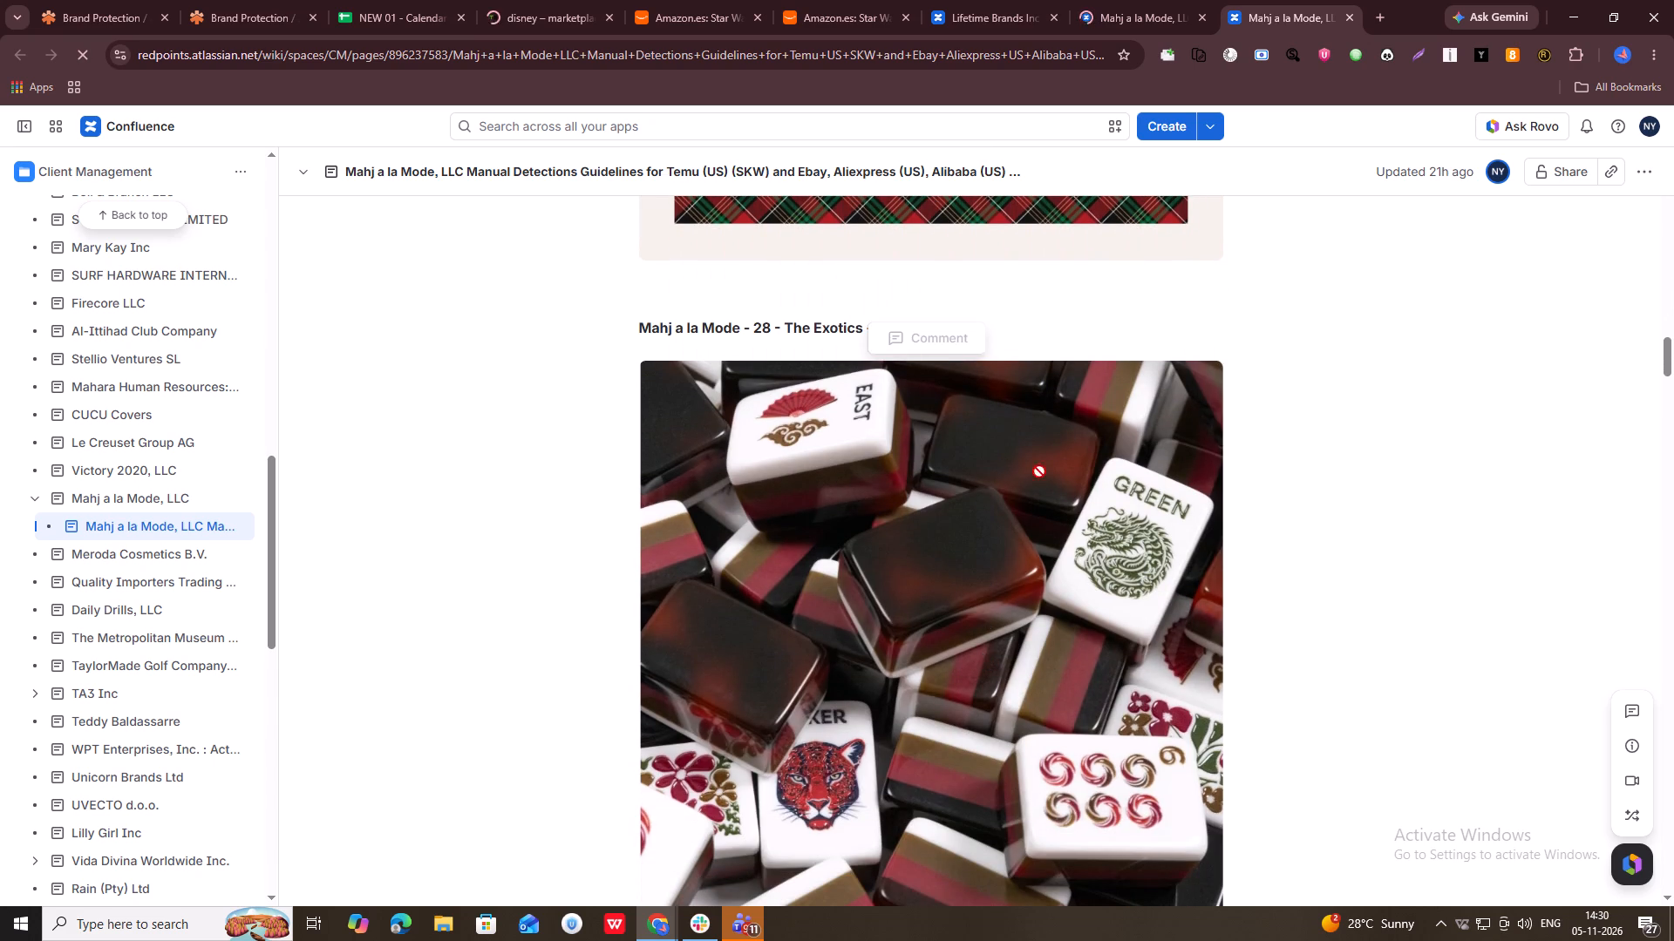
scroll(1253, 606, down, 6)
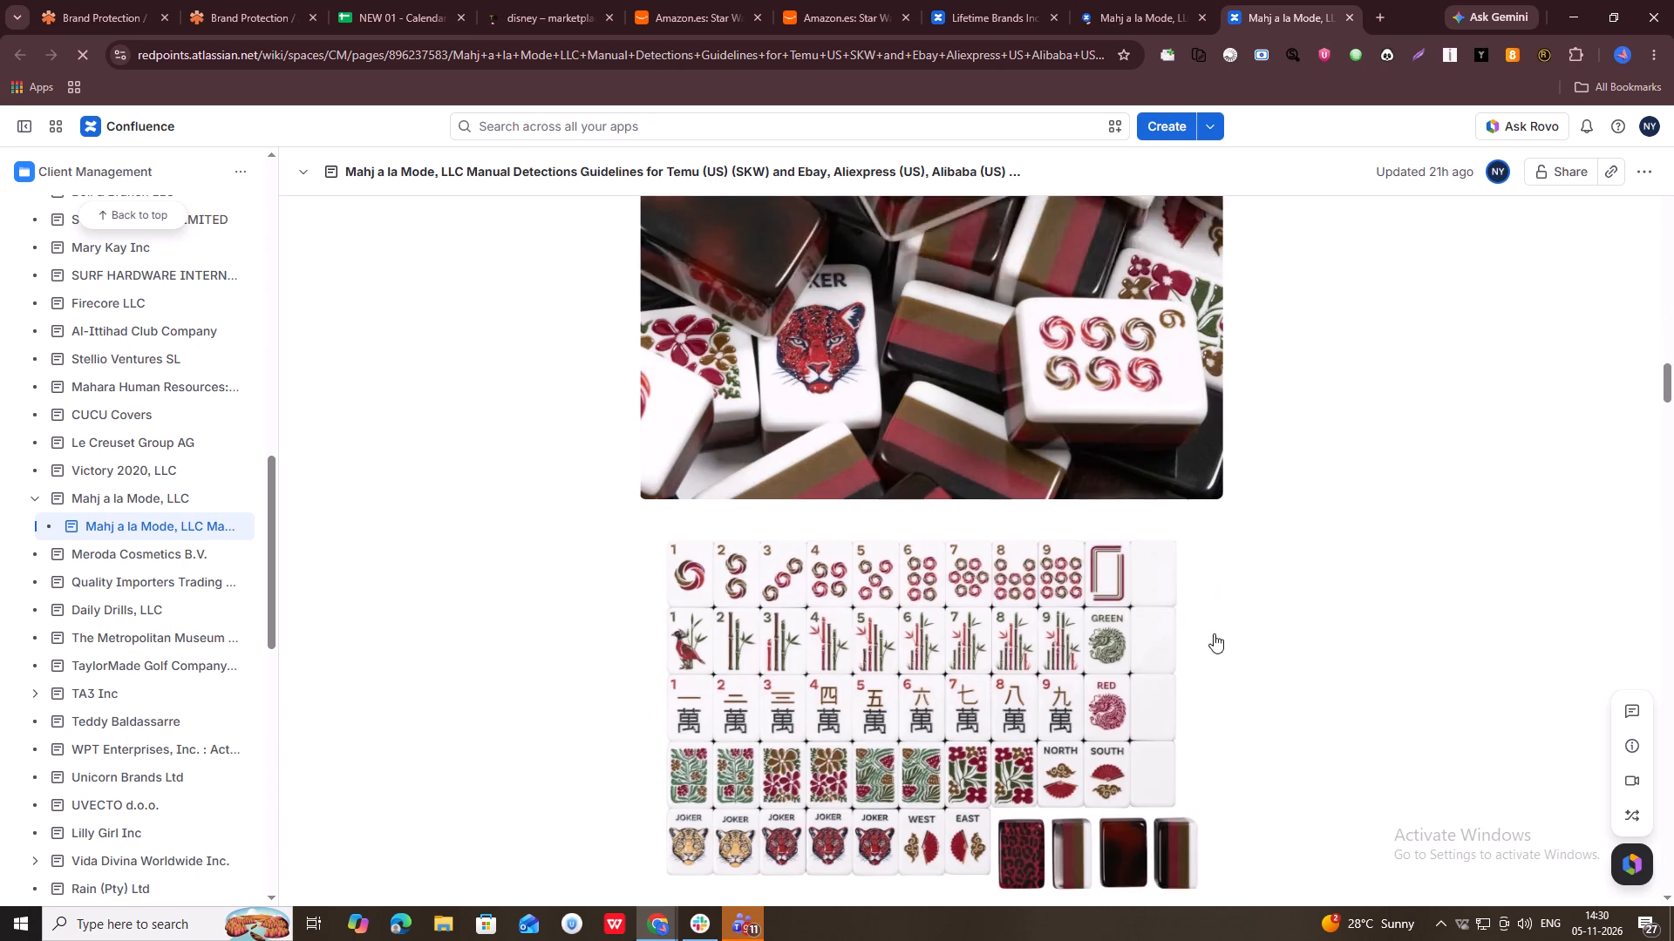
scroll(1021, 590, down, 5)
scroll(952, 703, down, 4)
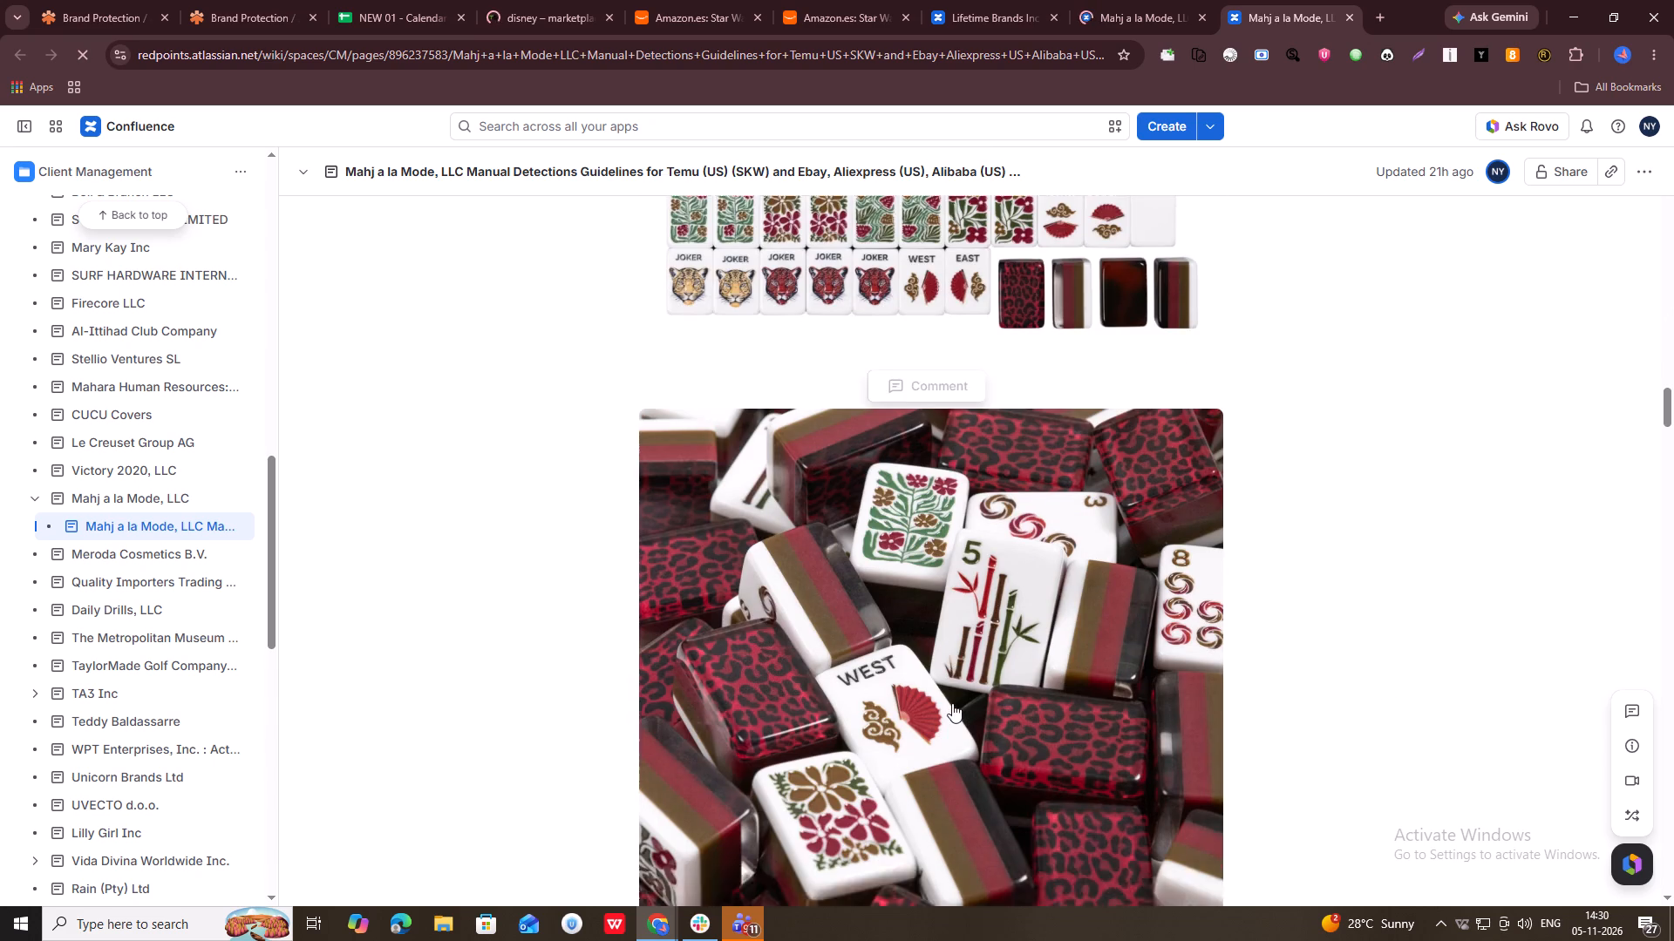
scroll(952, 703, down, 9)
scroll(952, 703, up, 1)
scroll(952, 703, down, 6)
scroll(952, 703, up, 1)
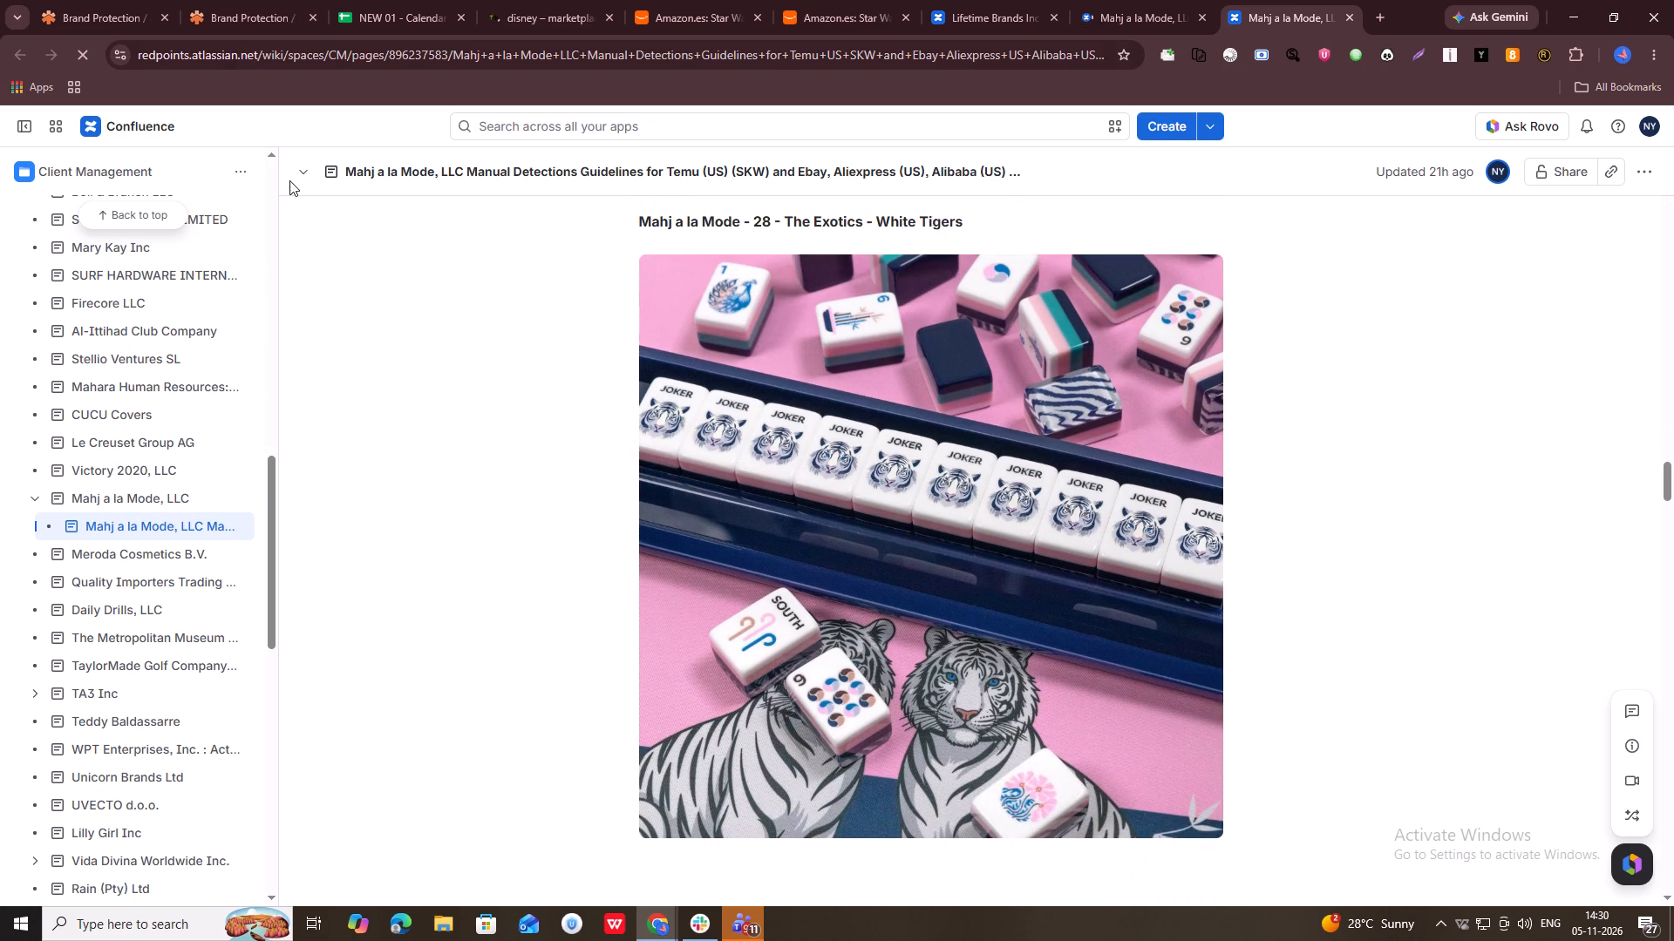
scroll(1058, 518, down, 3)
scroll(964, 707, down, 4)
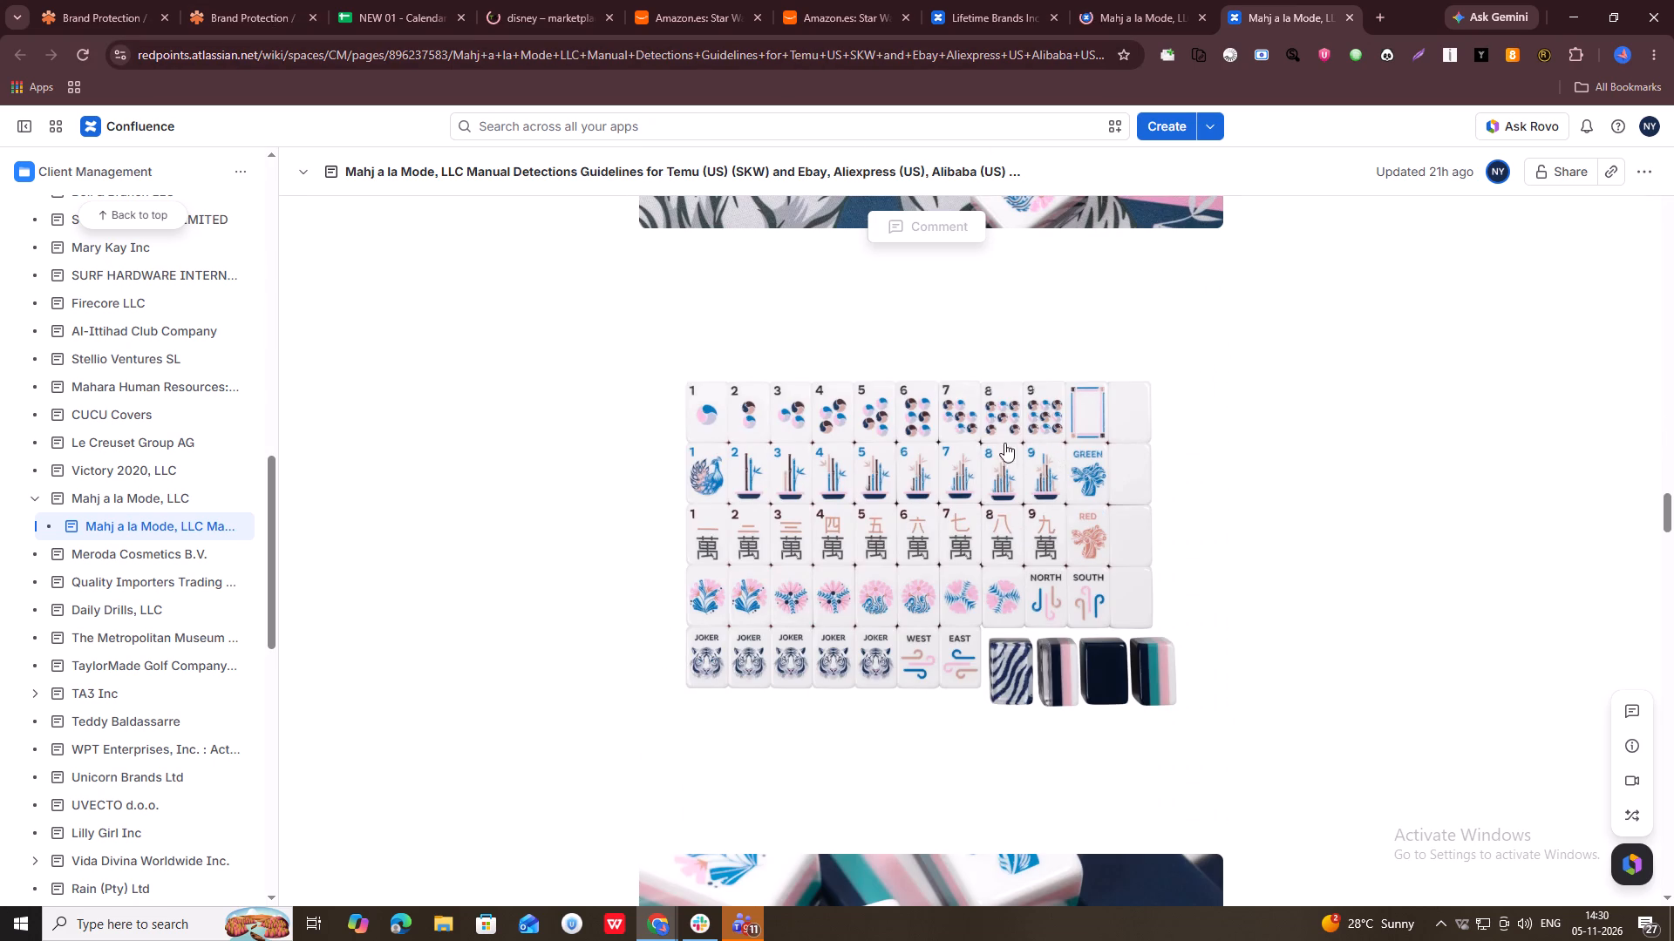
scroll(995, 443, down, 16)
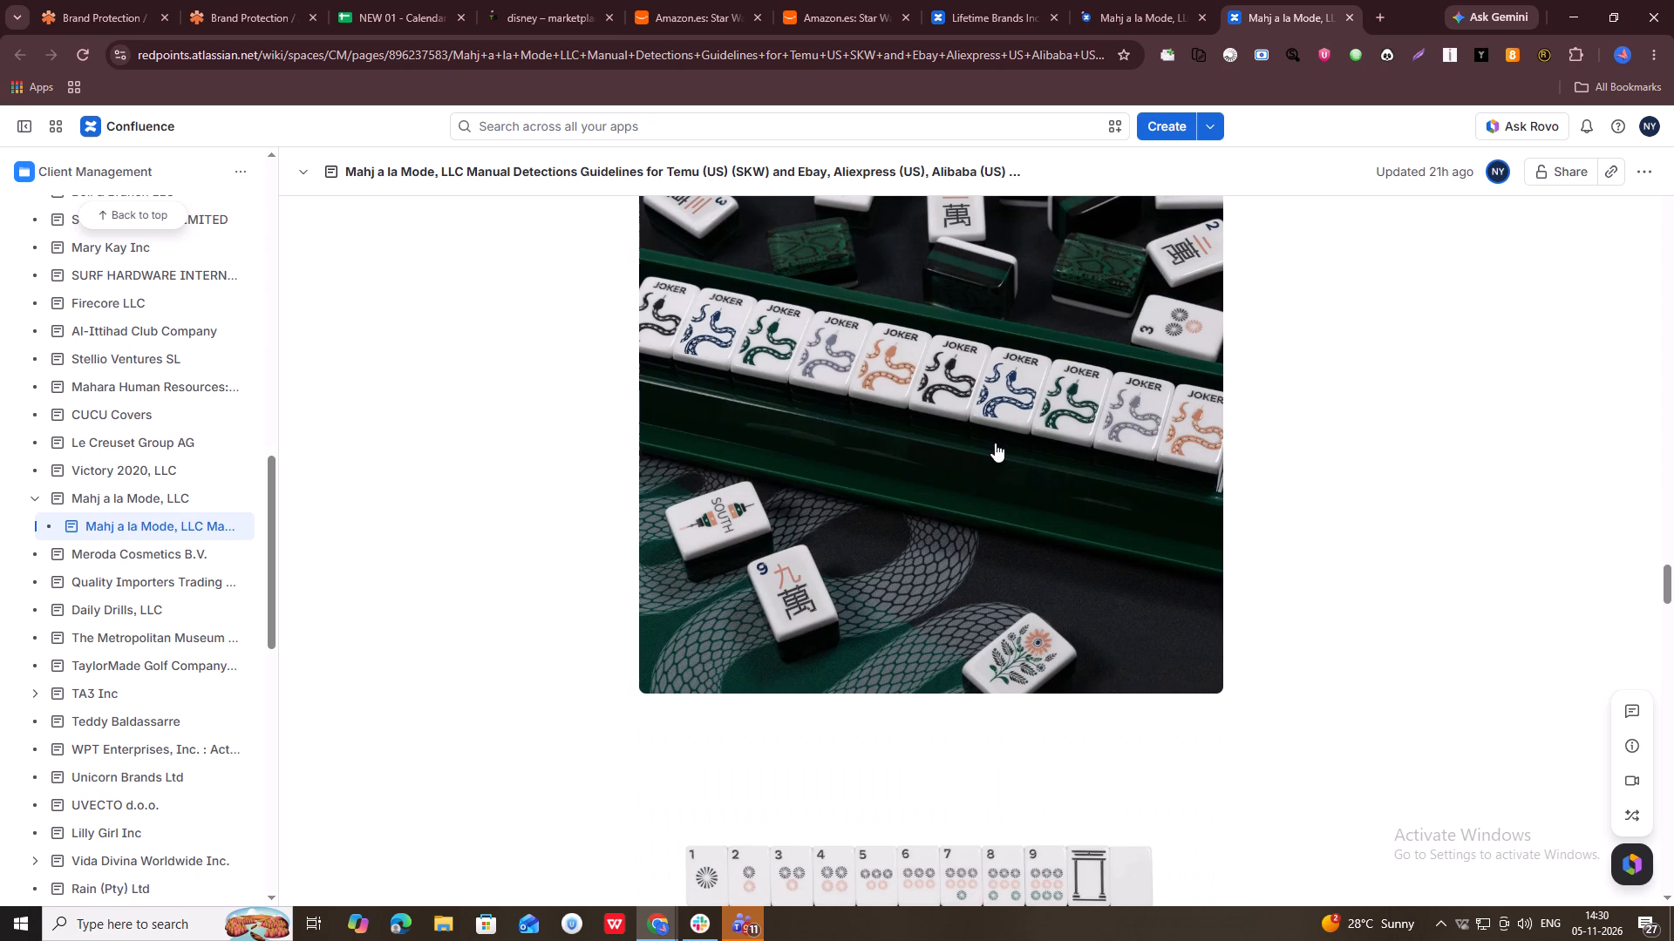
scroll(1193, 525, down, 5)
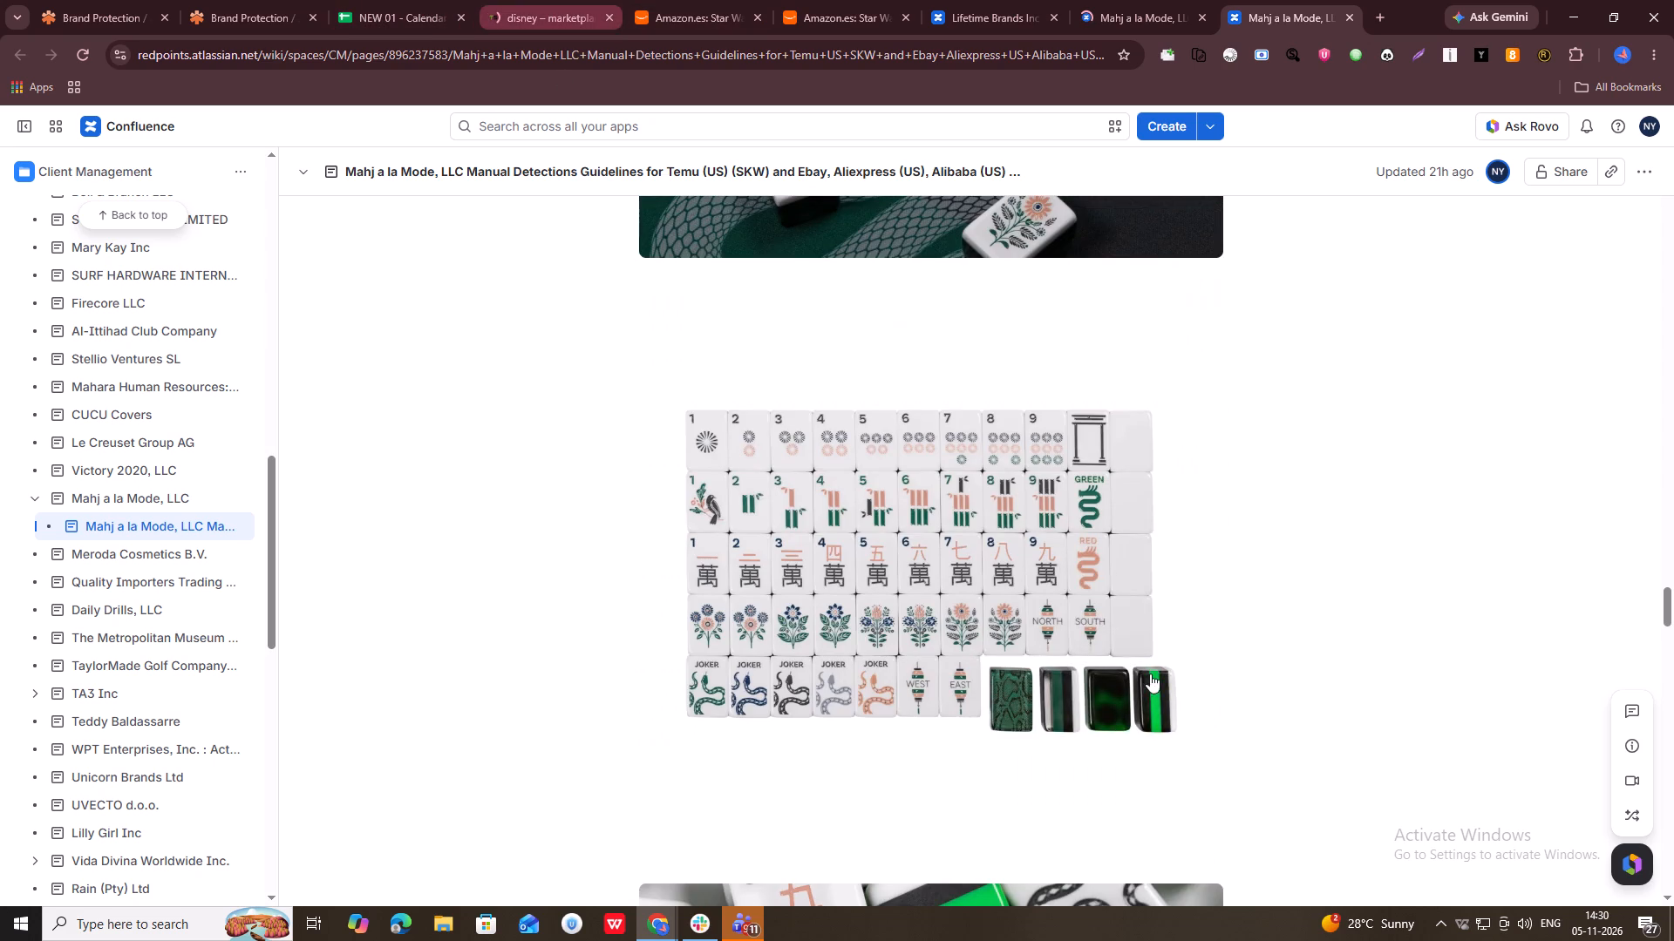
scroll(1023, 586, up, 5)
Re-examine the guidelines' reference images for The Exotics collections, Leopards, White Tigers and Snakes, for comparison with the backoffice official images.
click(280, 0)
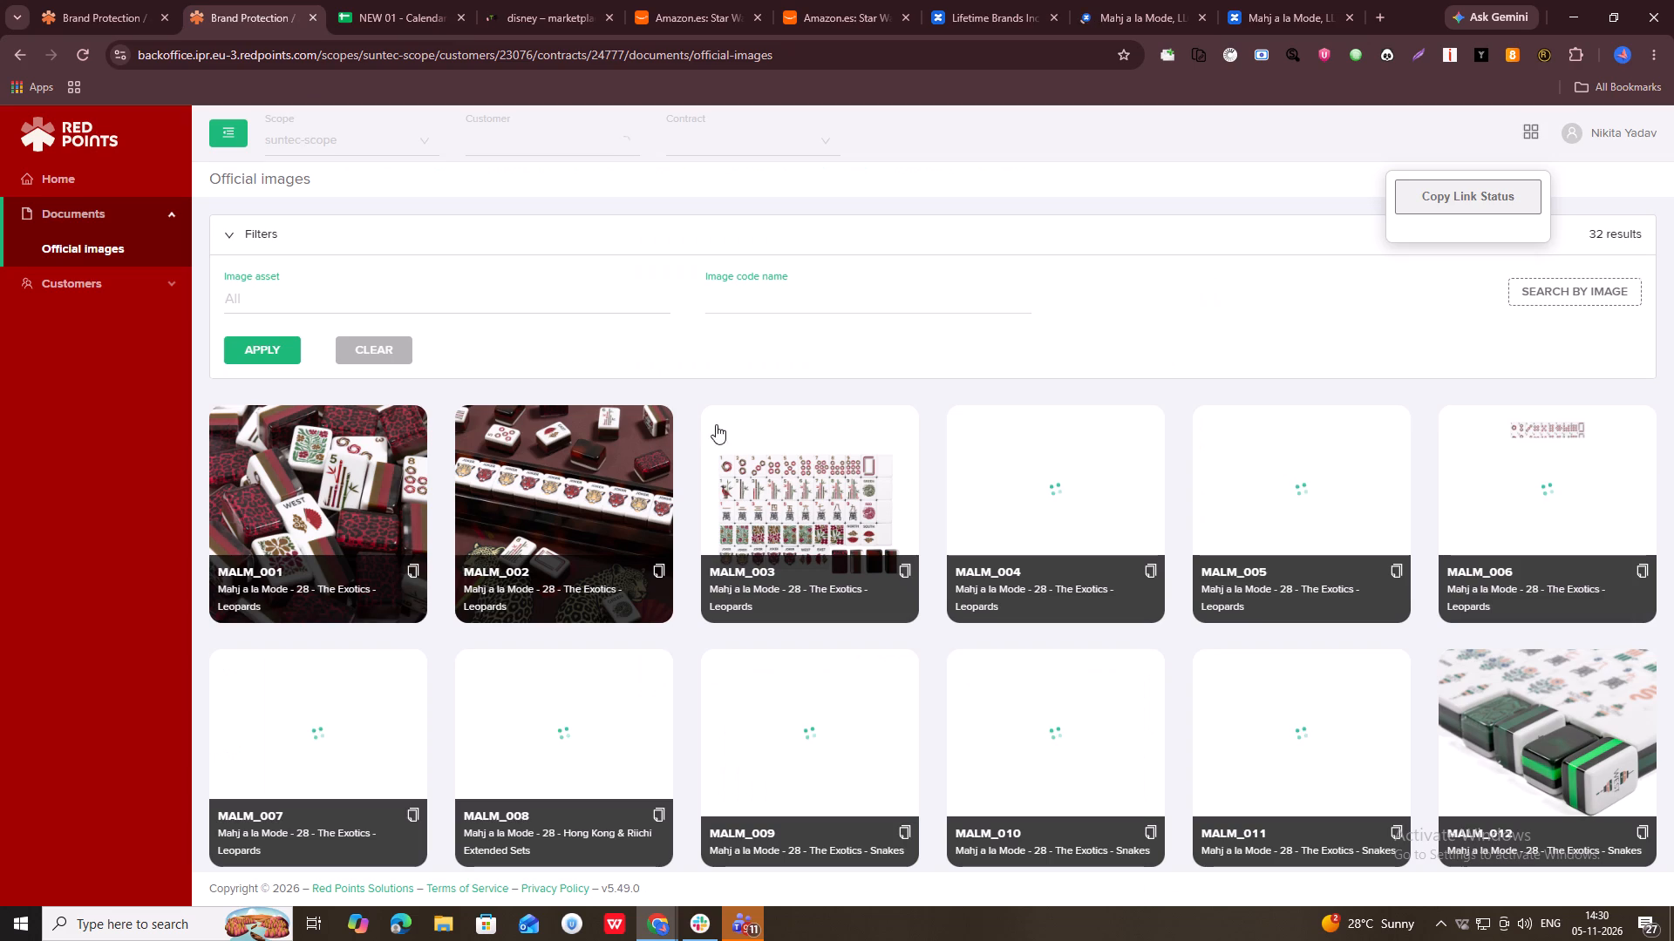
click(1328, 0)
scroll(1147, 599, up, 2)
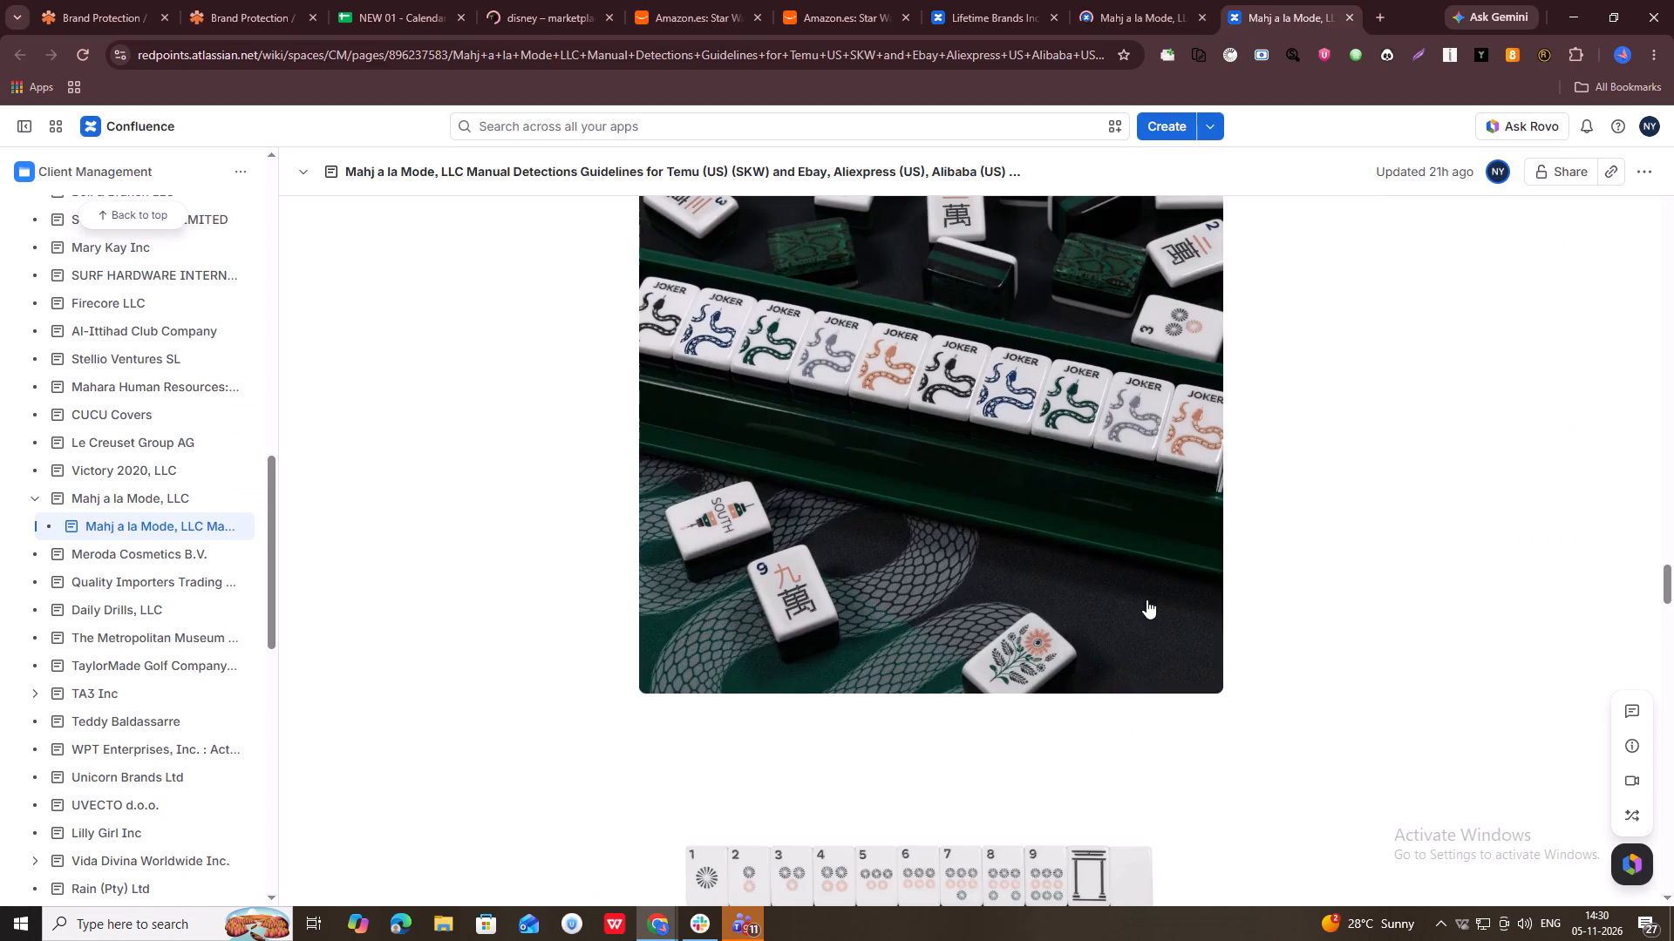
scroll(1147, 599, up, 15)
scroll(1147, 599, up, 20)
scroll(1147, 599, up, 3)
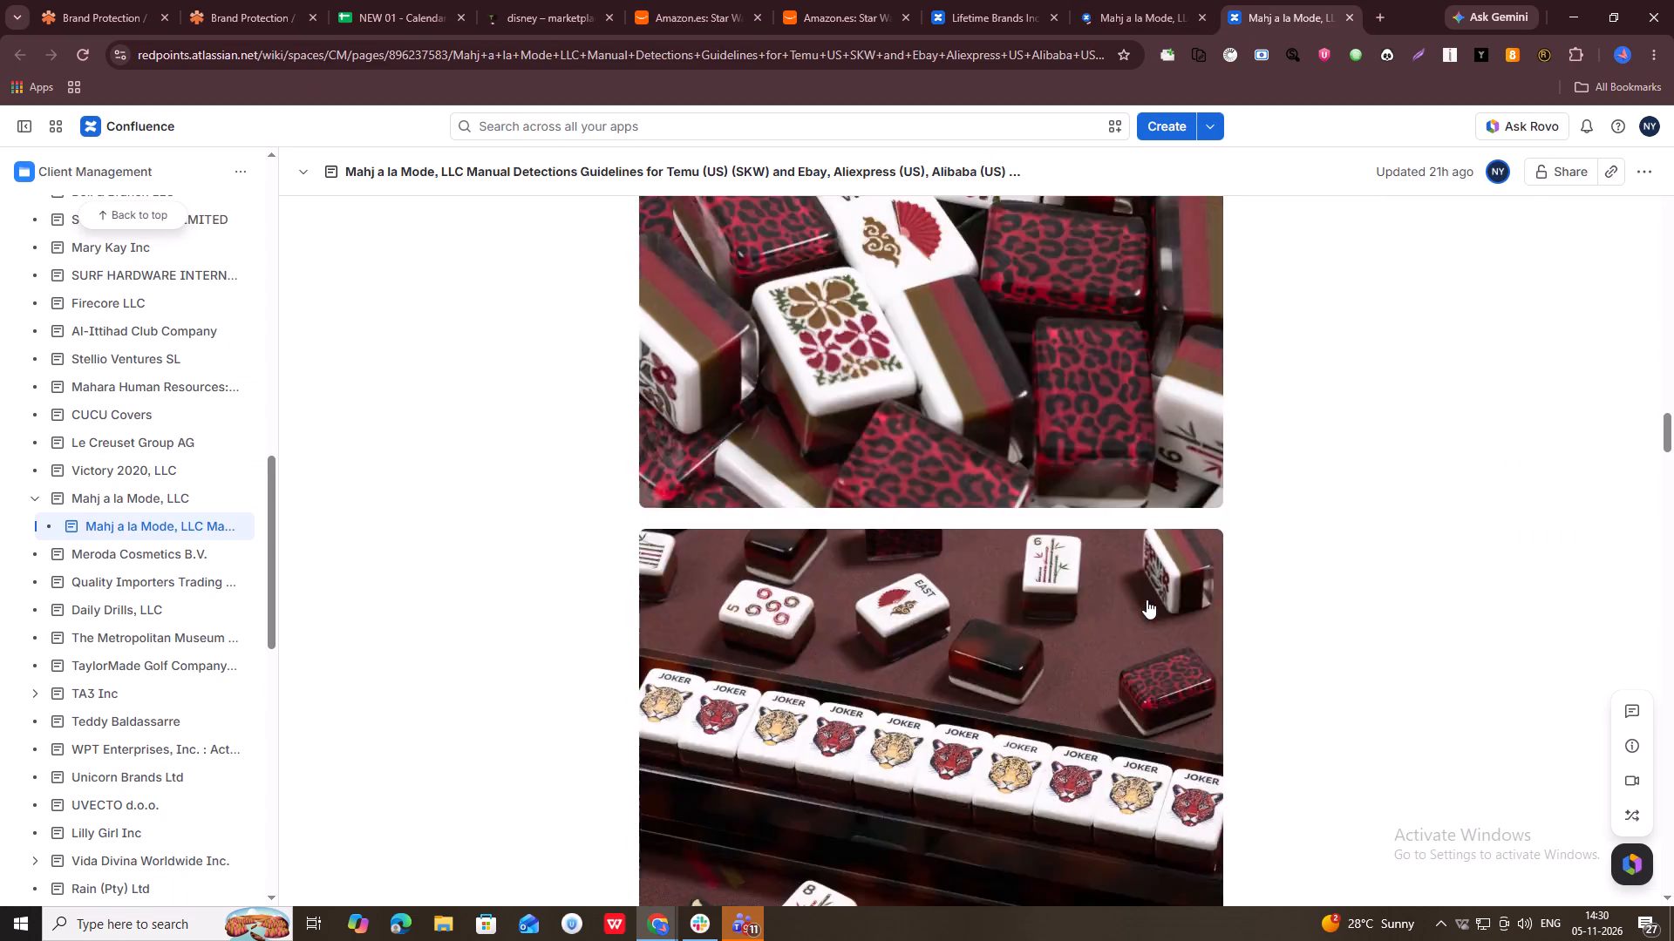
scroll(1147, 599, down, 12)
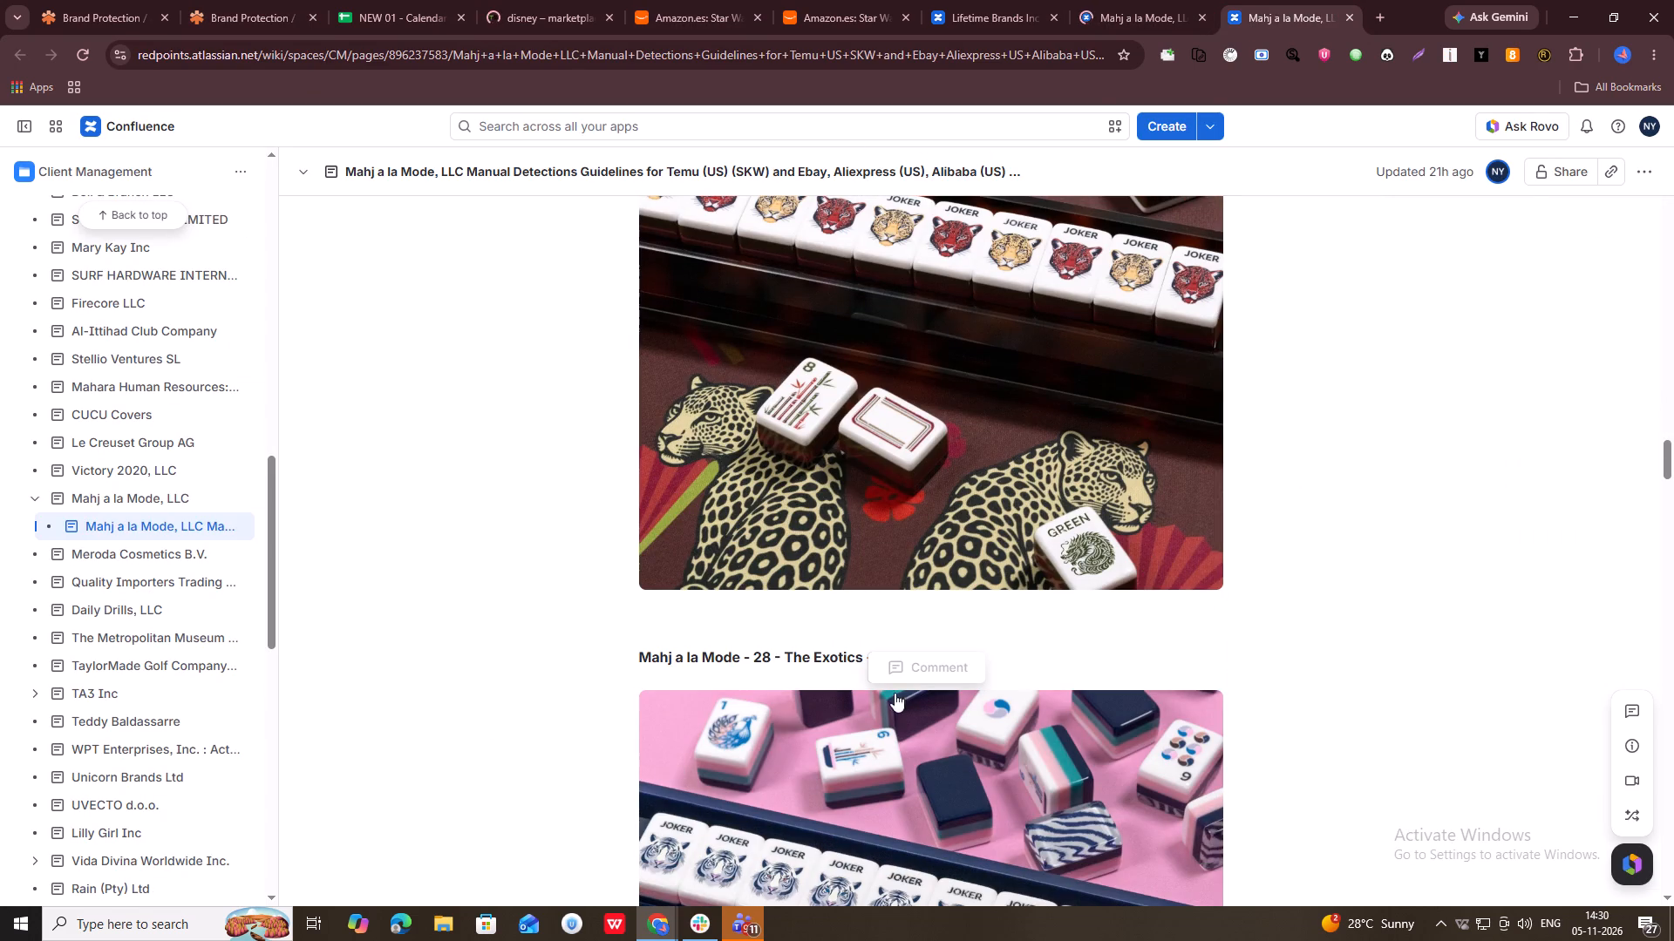
scroll(1314, 660, down, 1)
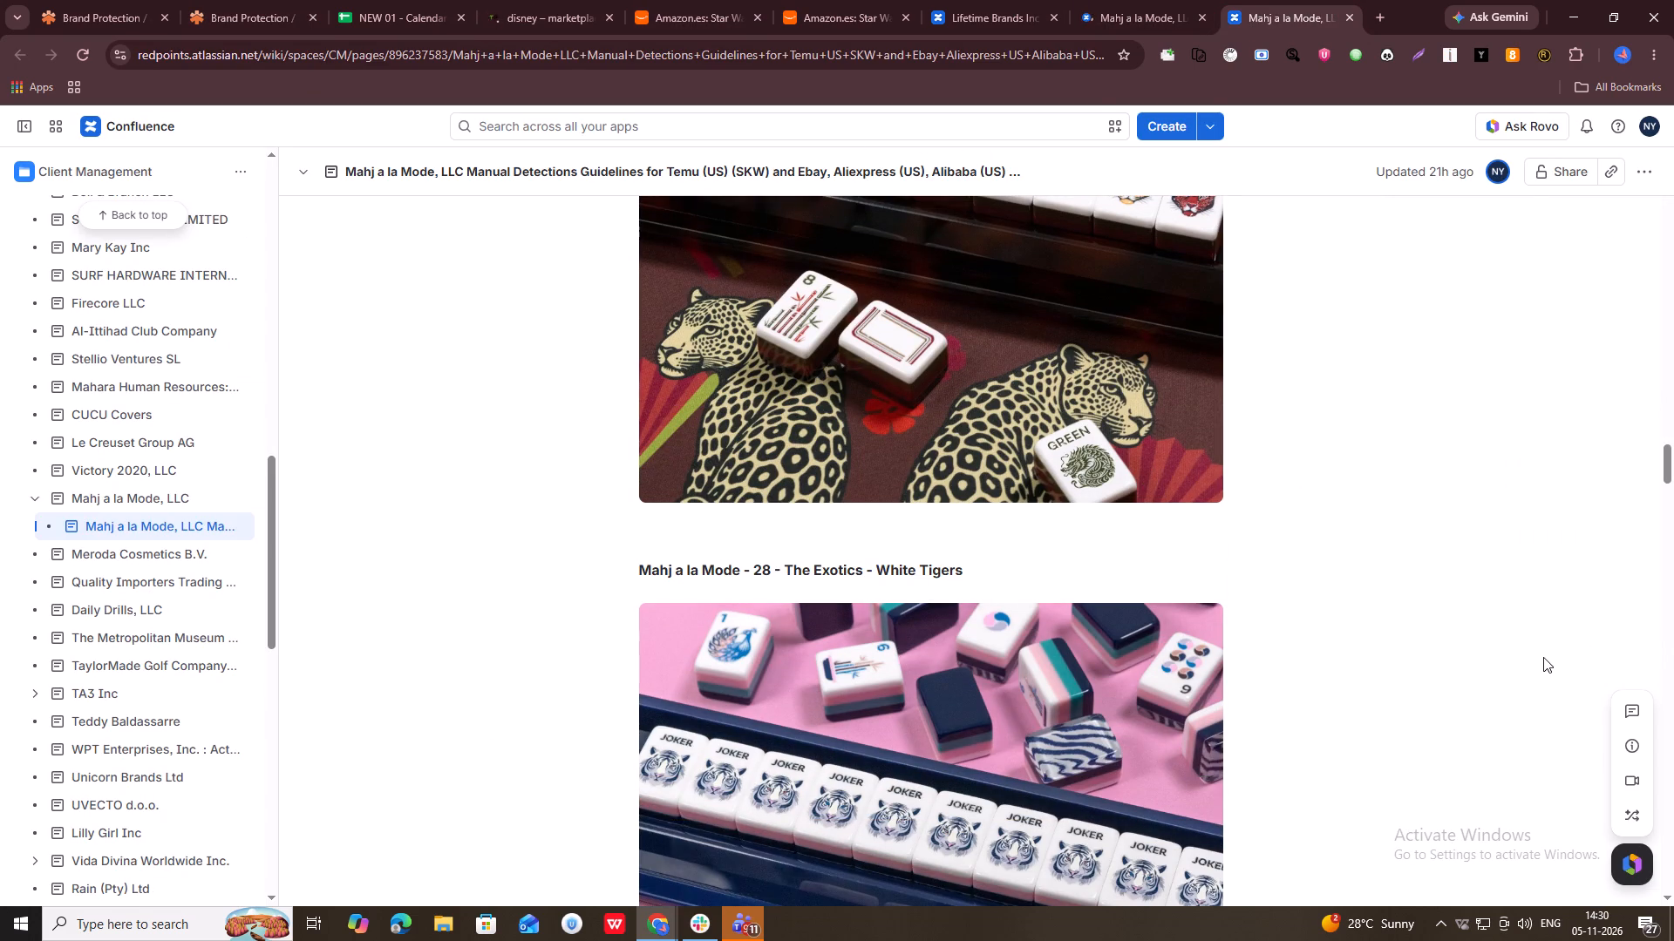
scroll(1543, 657, down, 3)
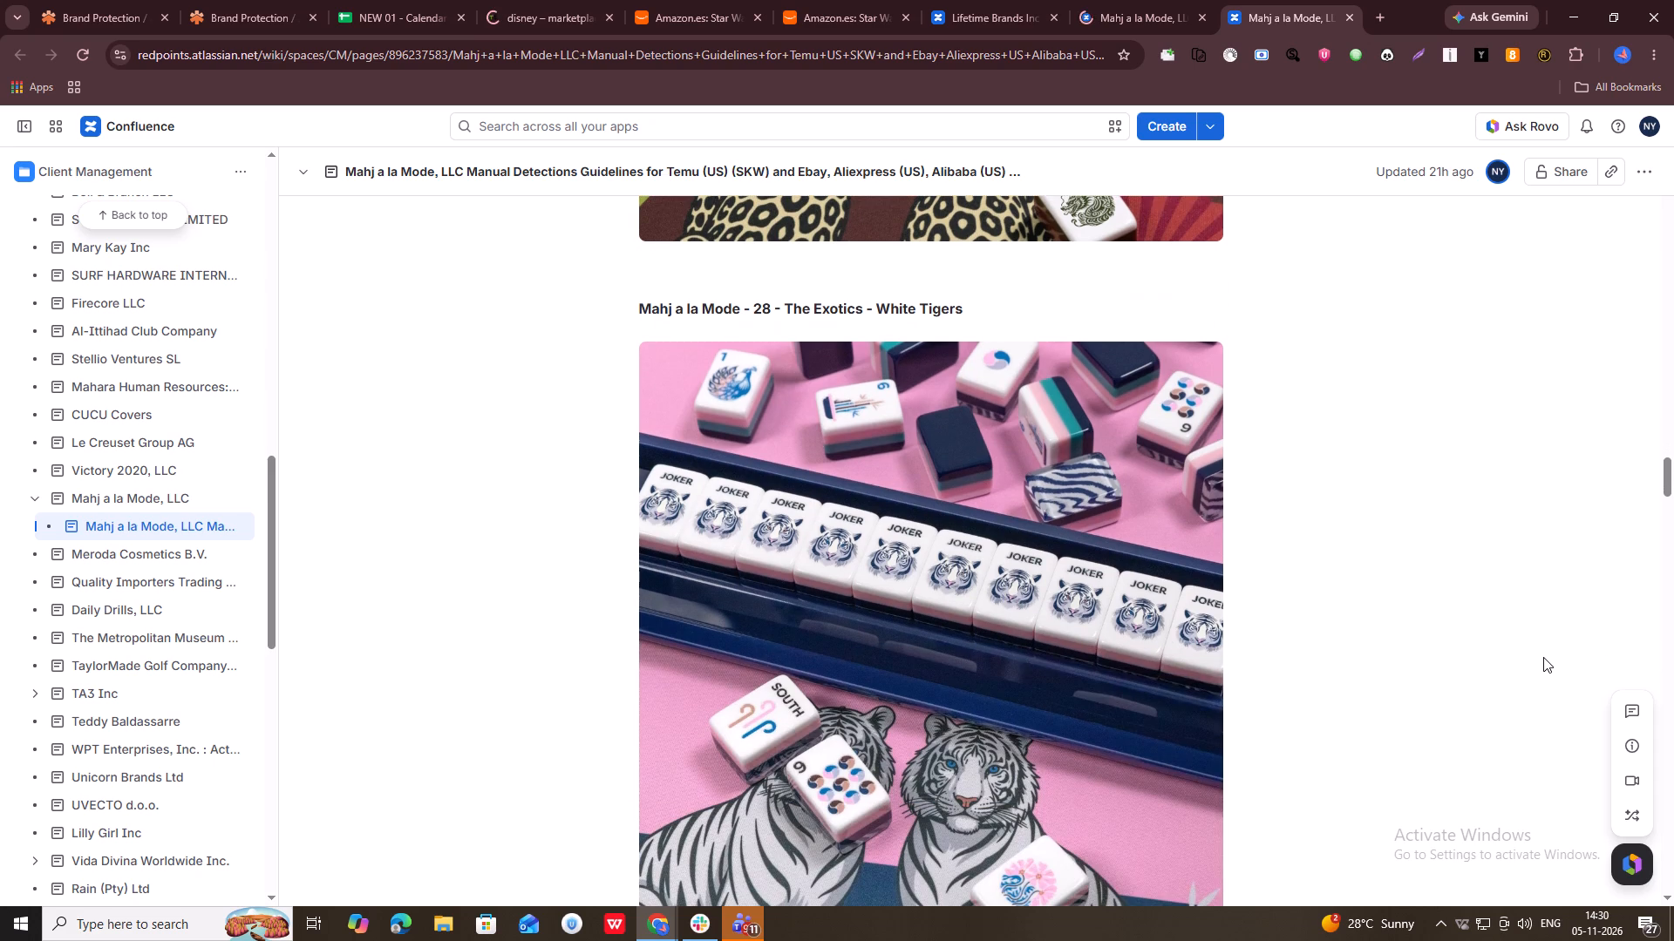
scroll(1534, 655, down, 3)
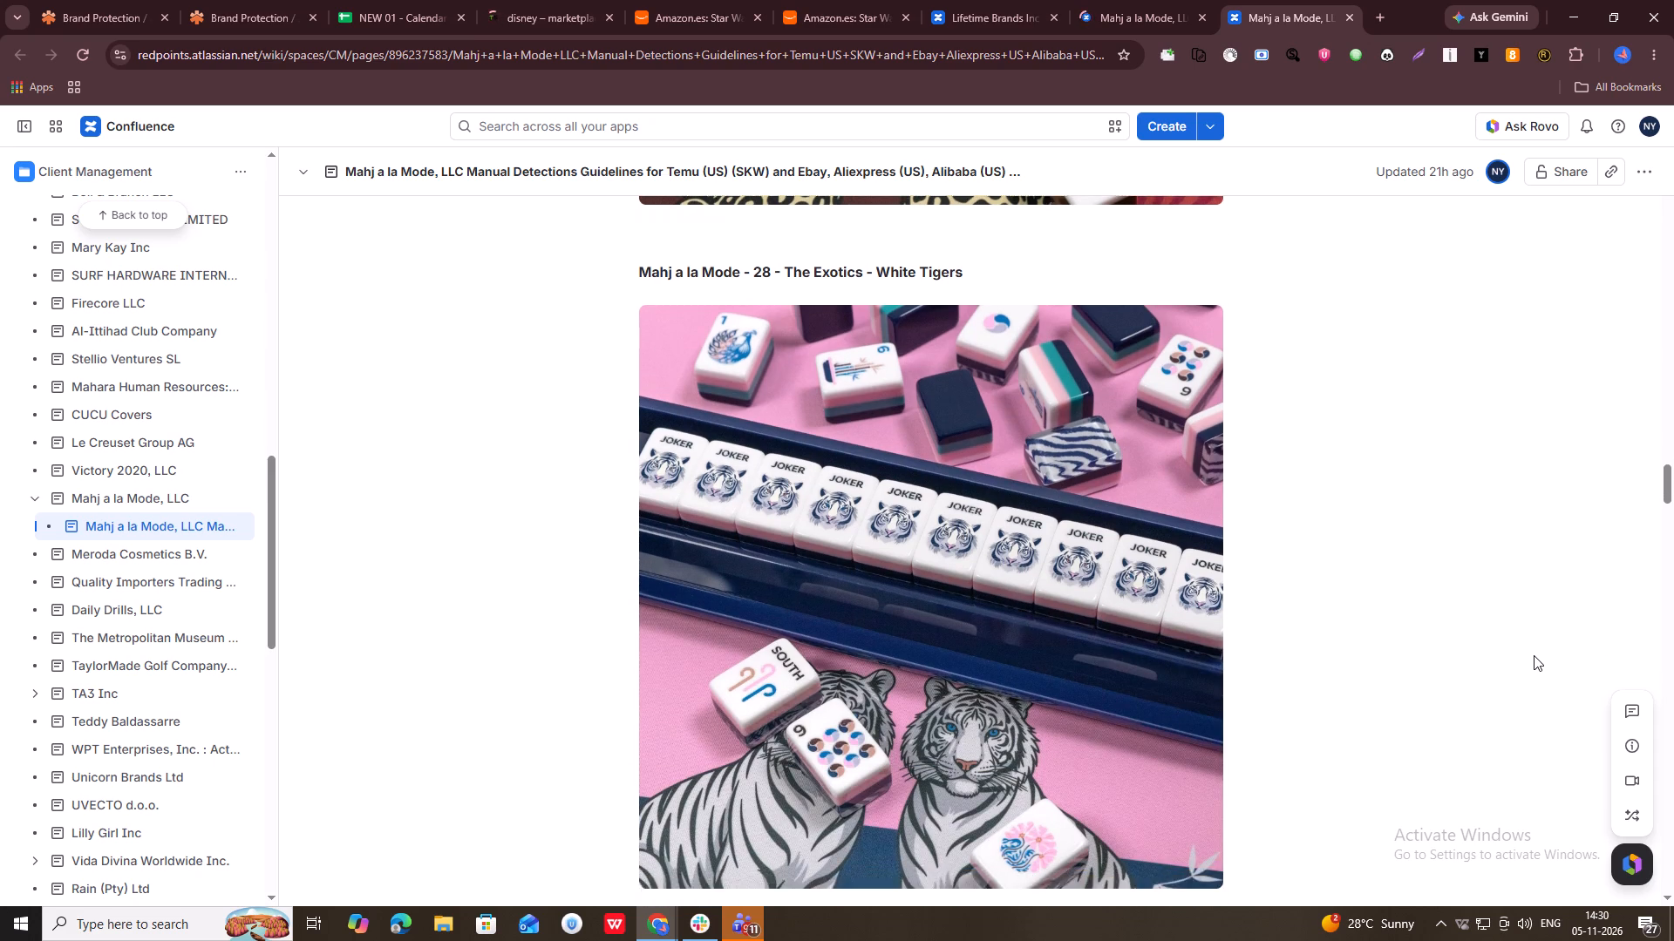
scroll(1496, 655, down, 5)
scroll(1247, 613, down, 10)
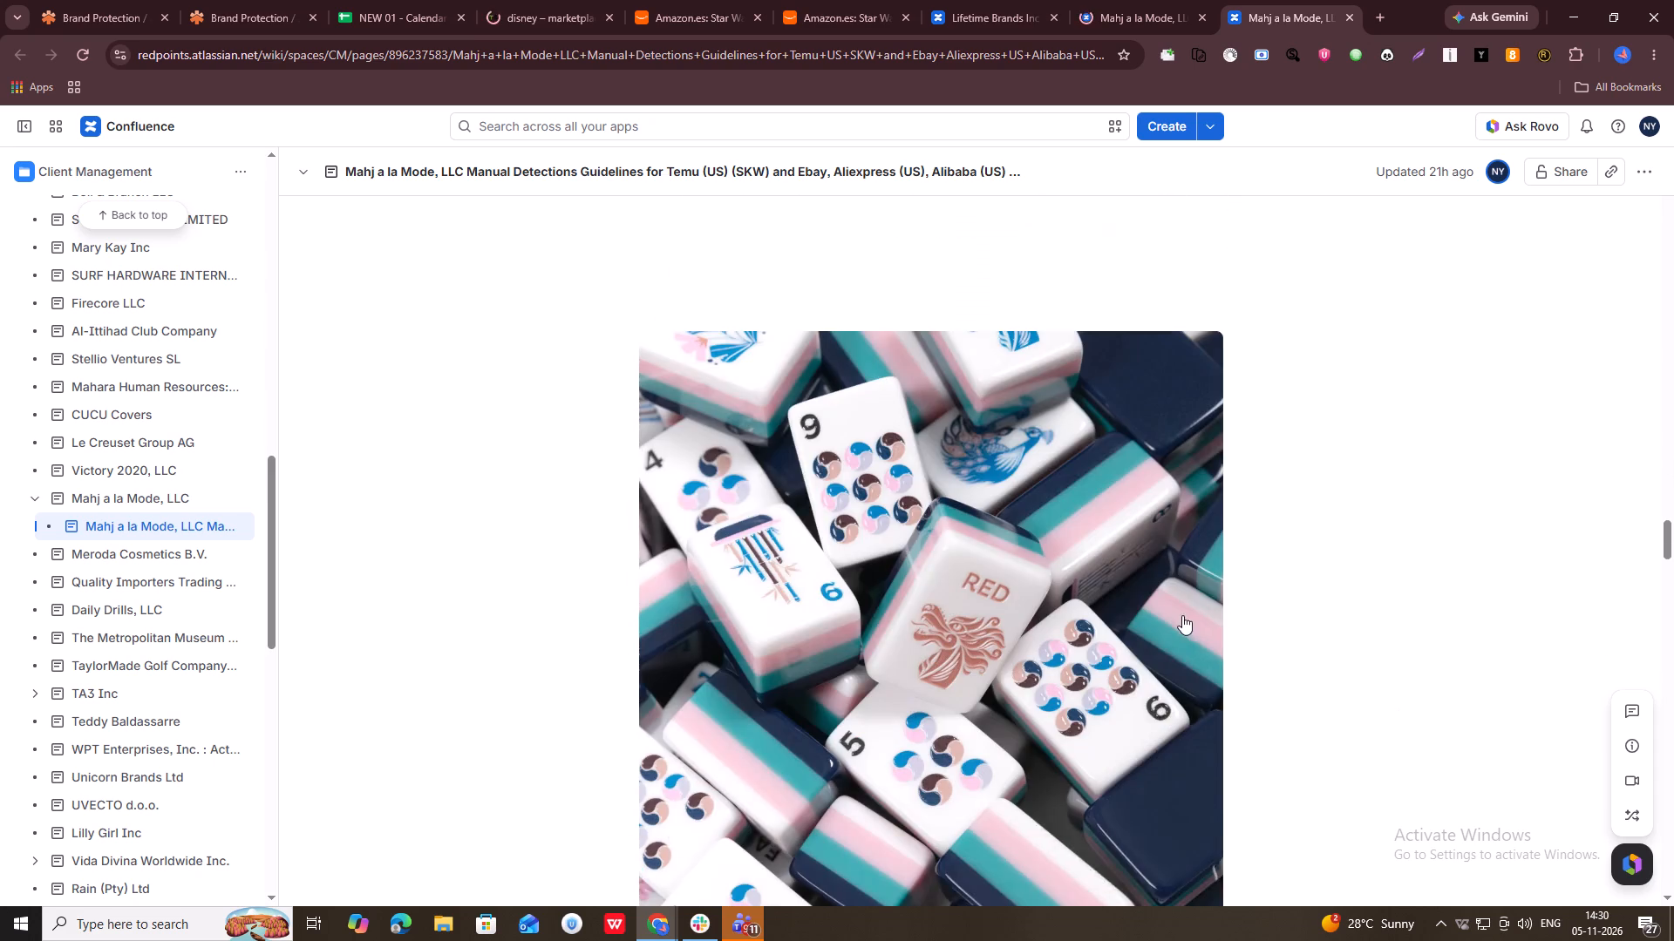
scroll(1182, 615, down, 1)
scroll(1290, 622, down, 2)
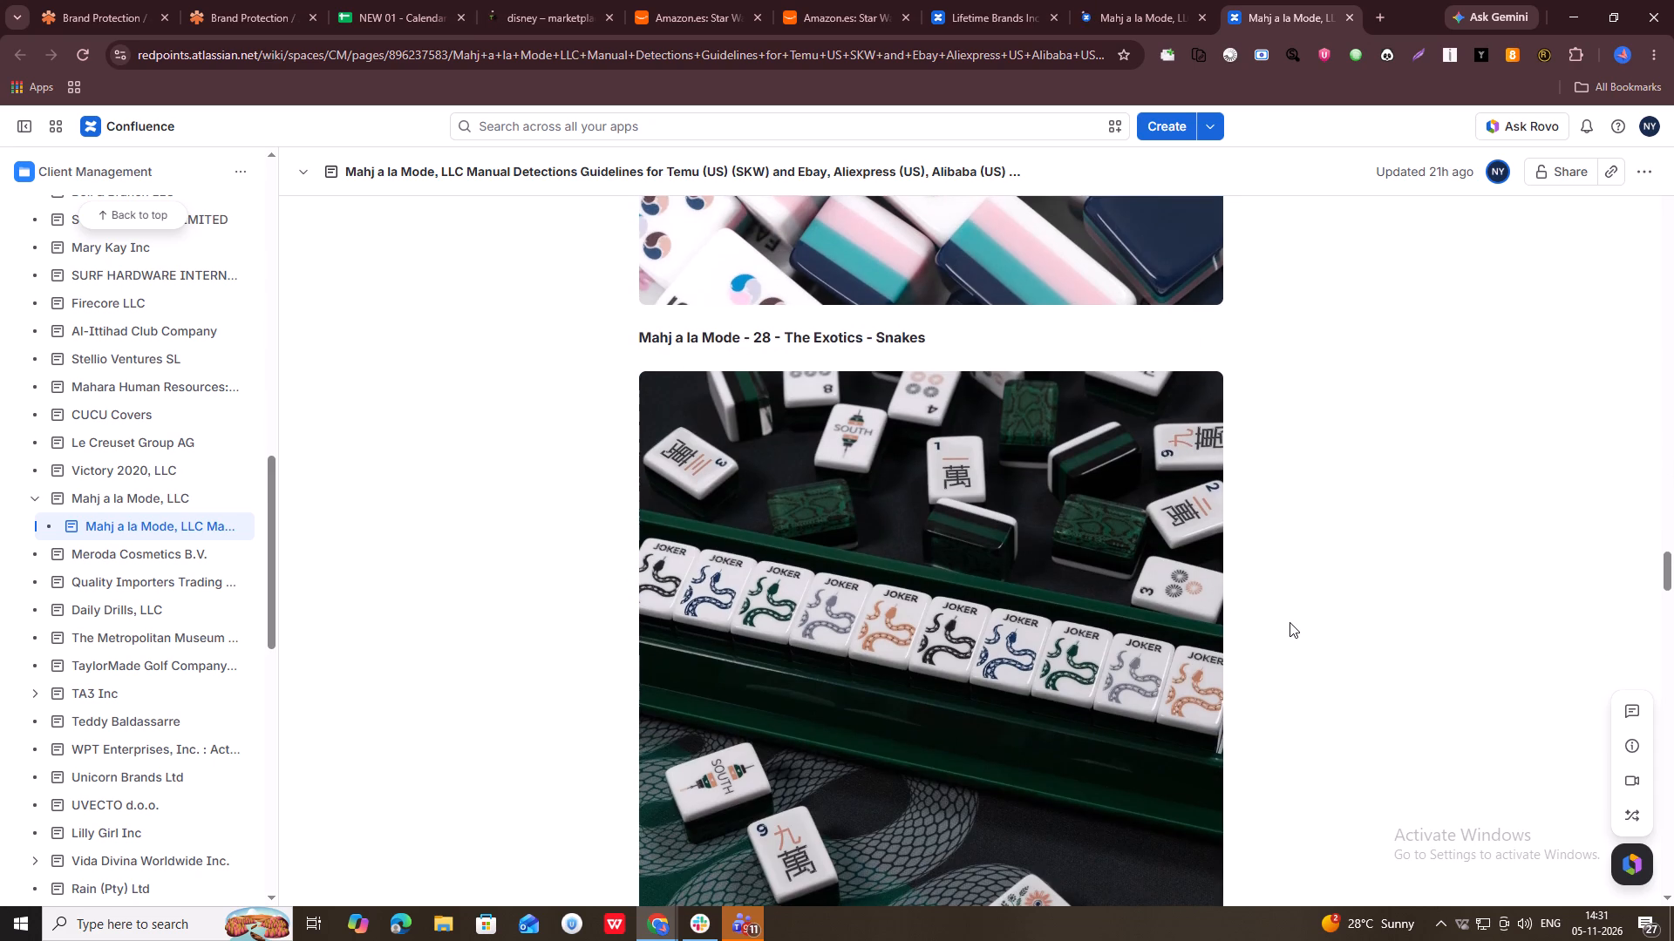
scroll(1290, 622, down, 8)
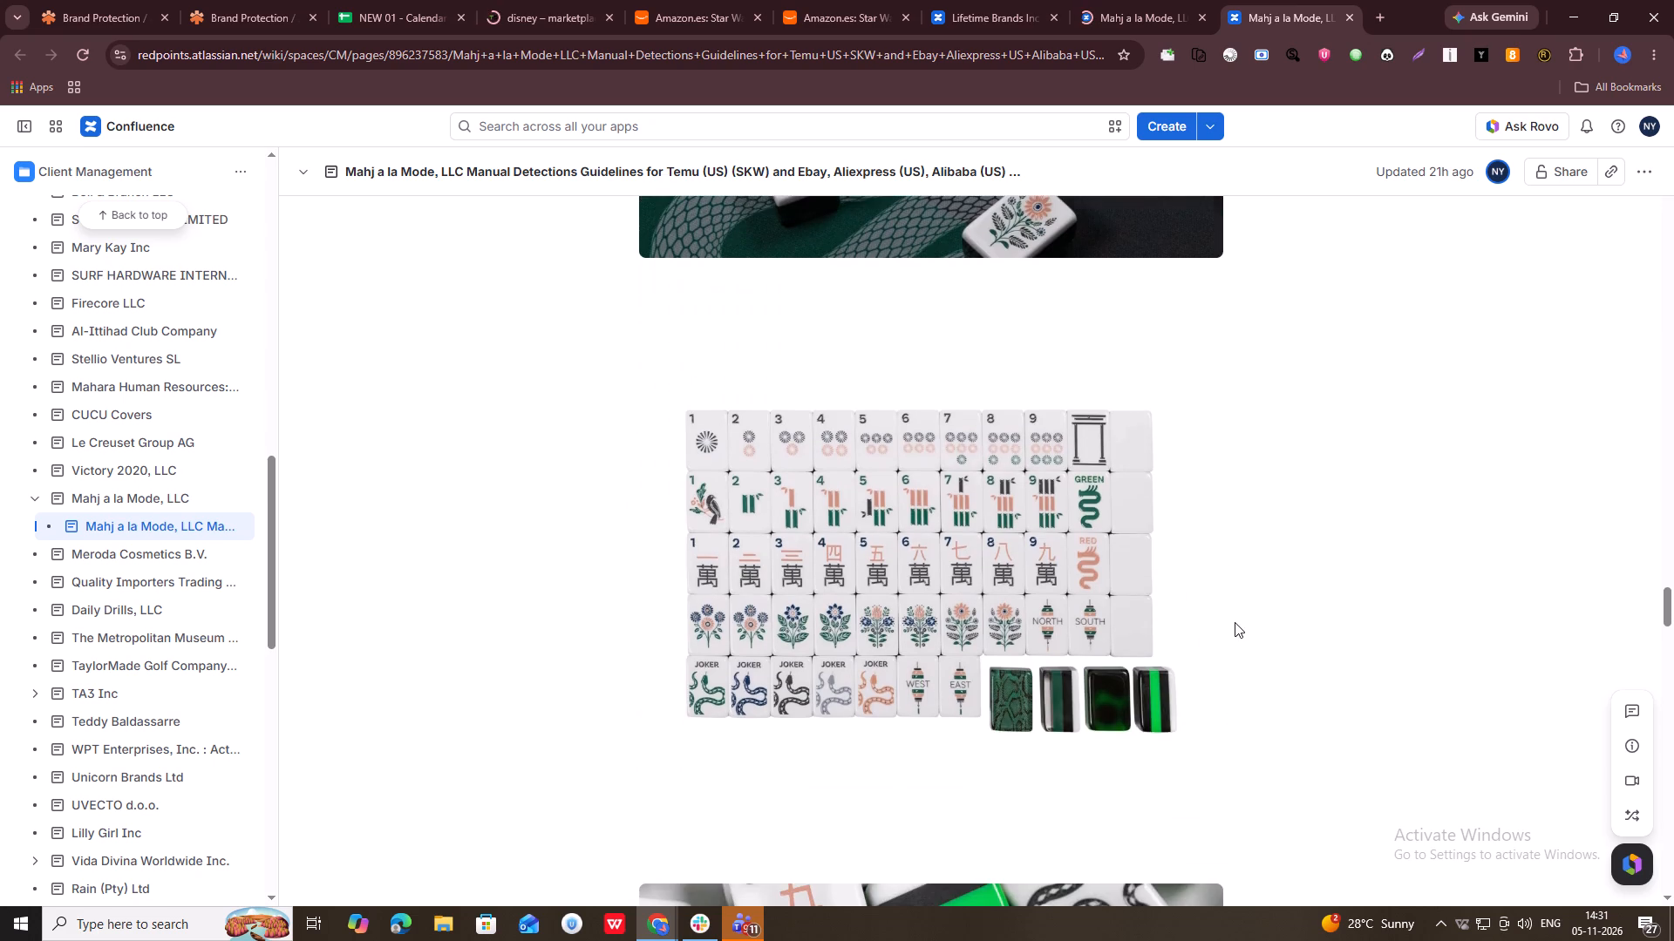
scroll(1235, 622, down, 15)
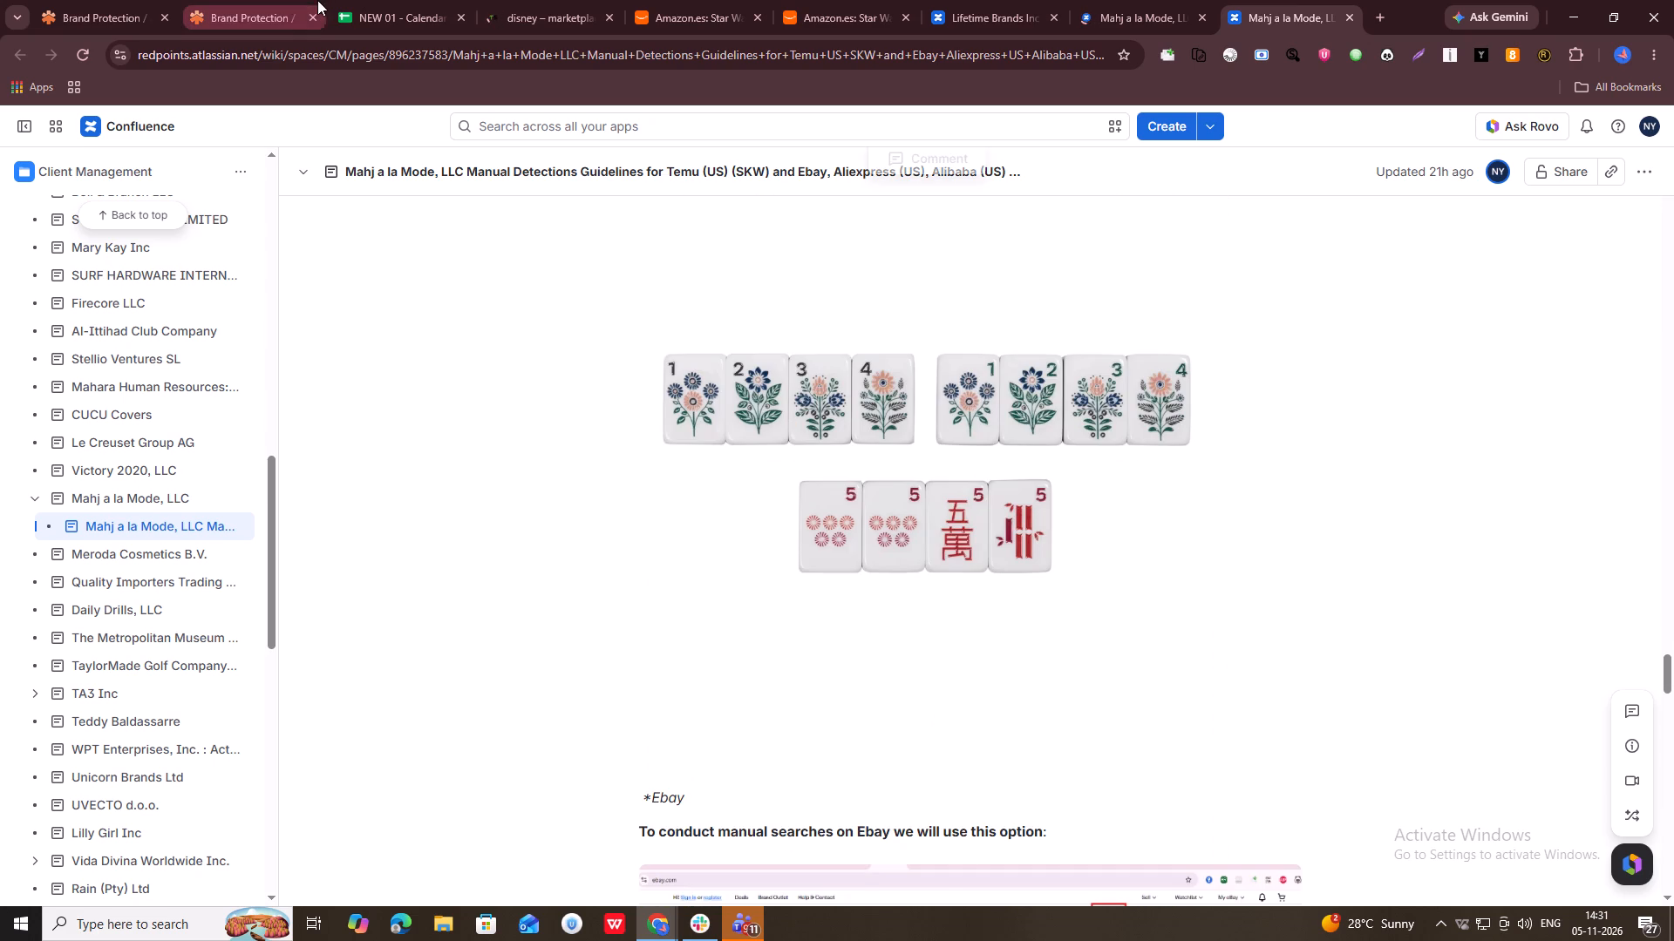
Filter the backoffice official images by the asset Mahj a la Mode - 28 - The Exotics - White Tigers.
click(288, 0)
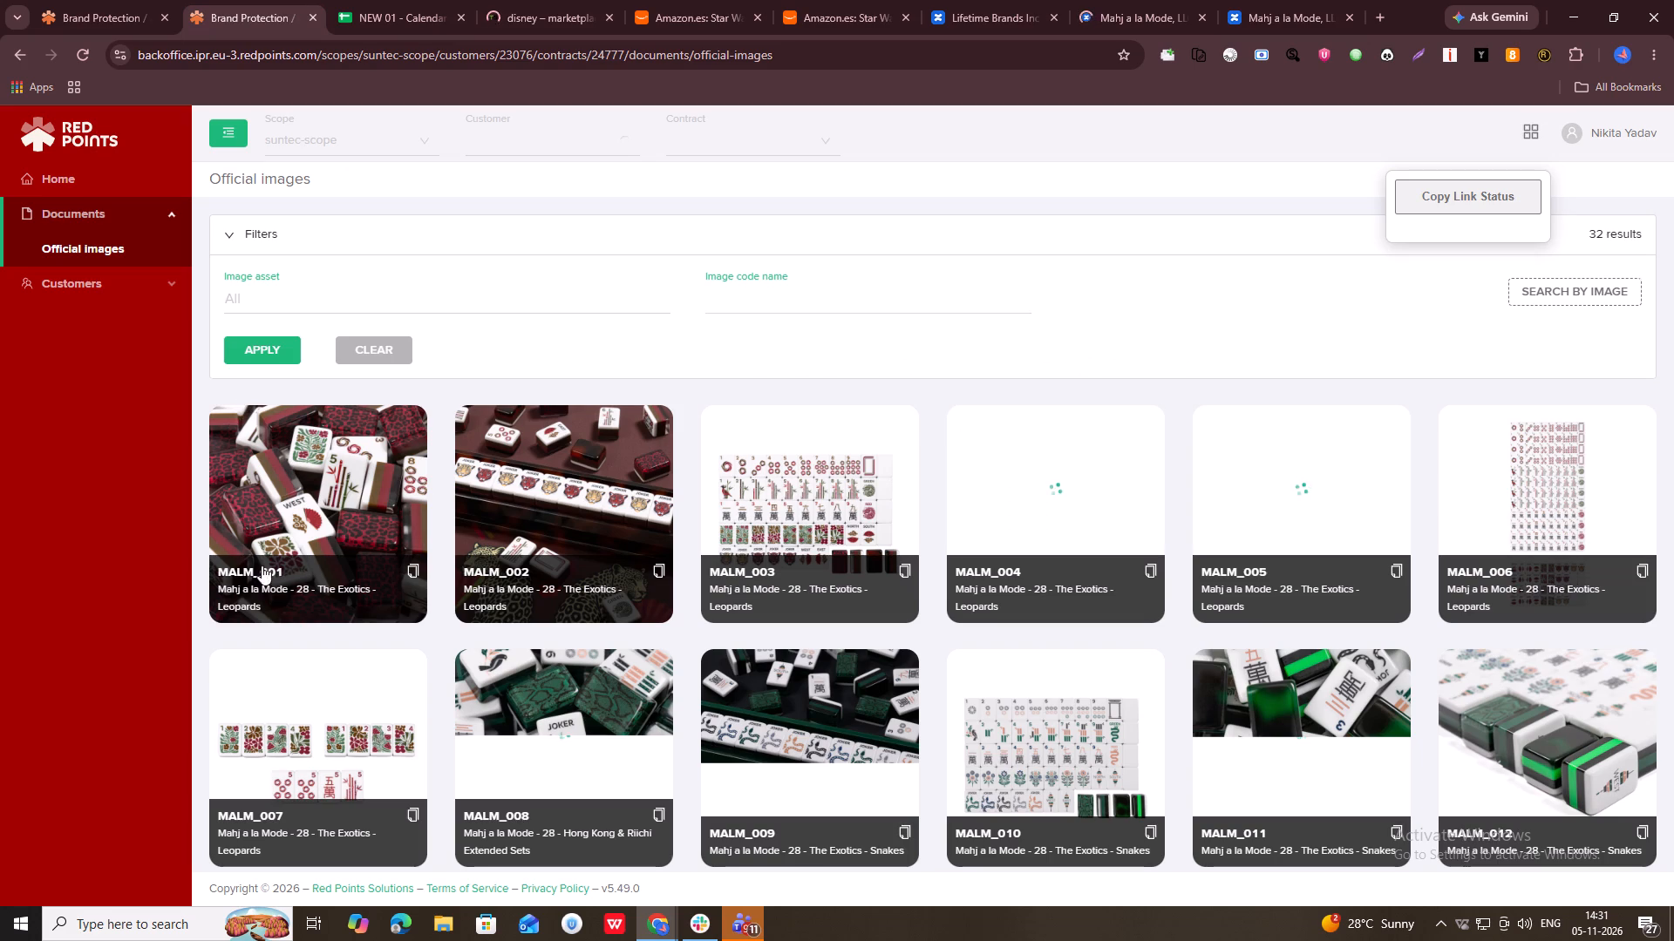
scroll(545, 747, down, 1)
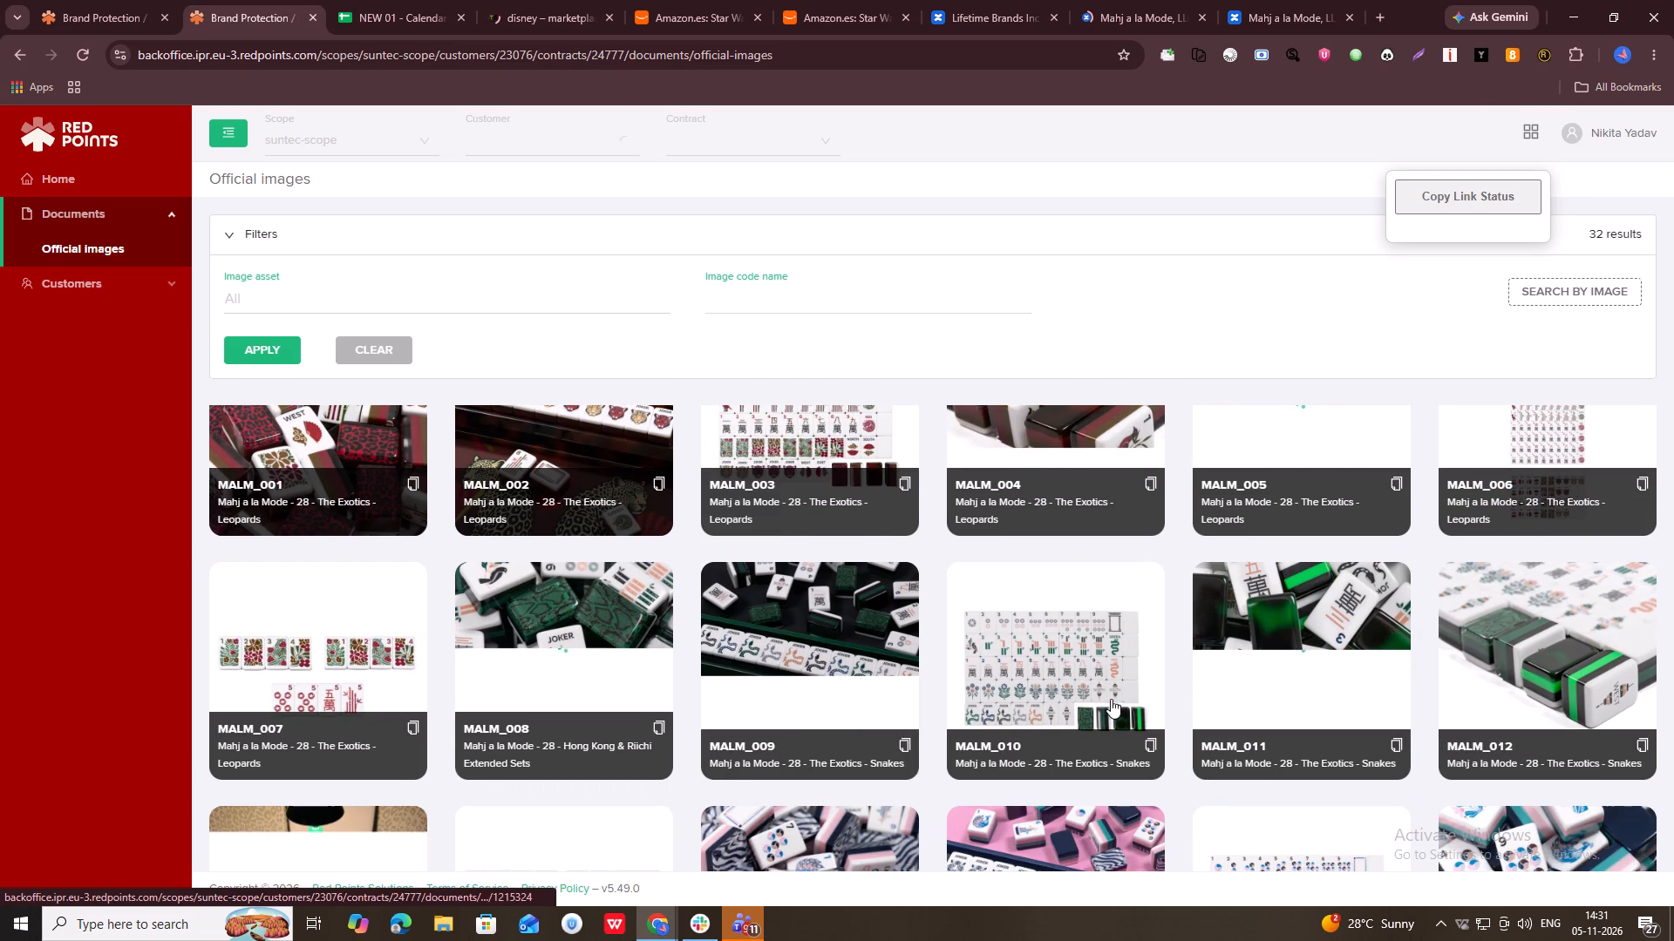
scroll(1374, 633, down, 2)
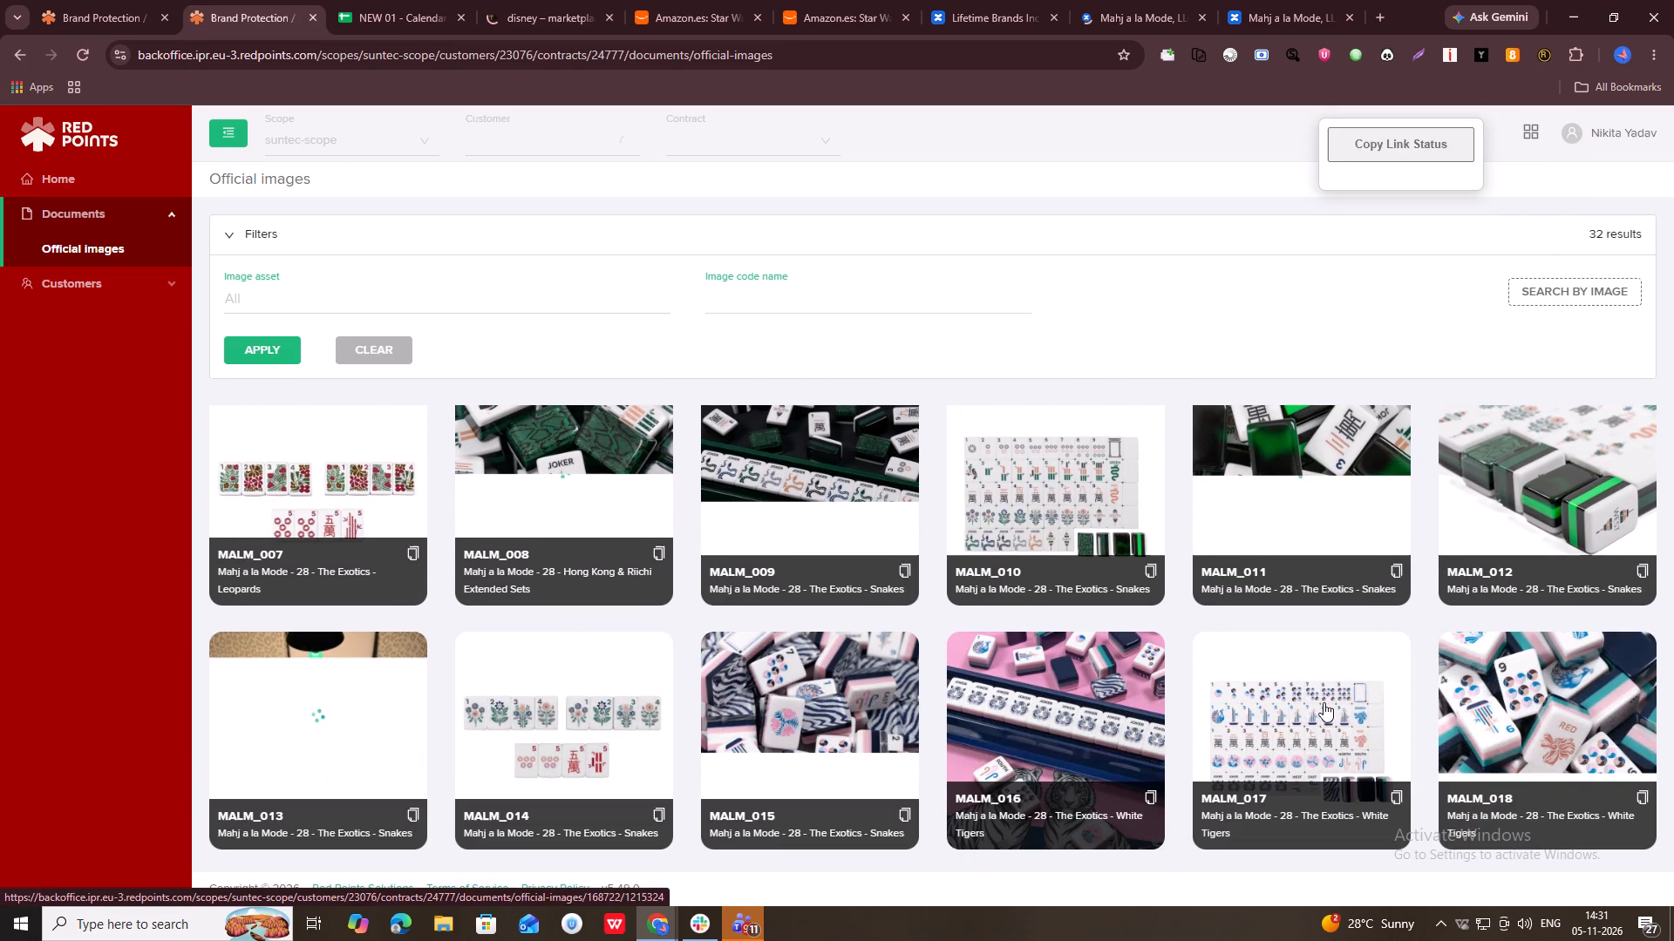
scroll(1017, 728, down, 4)
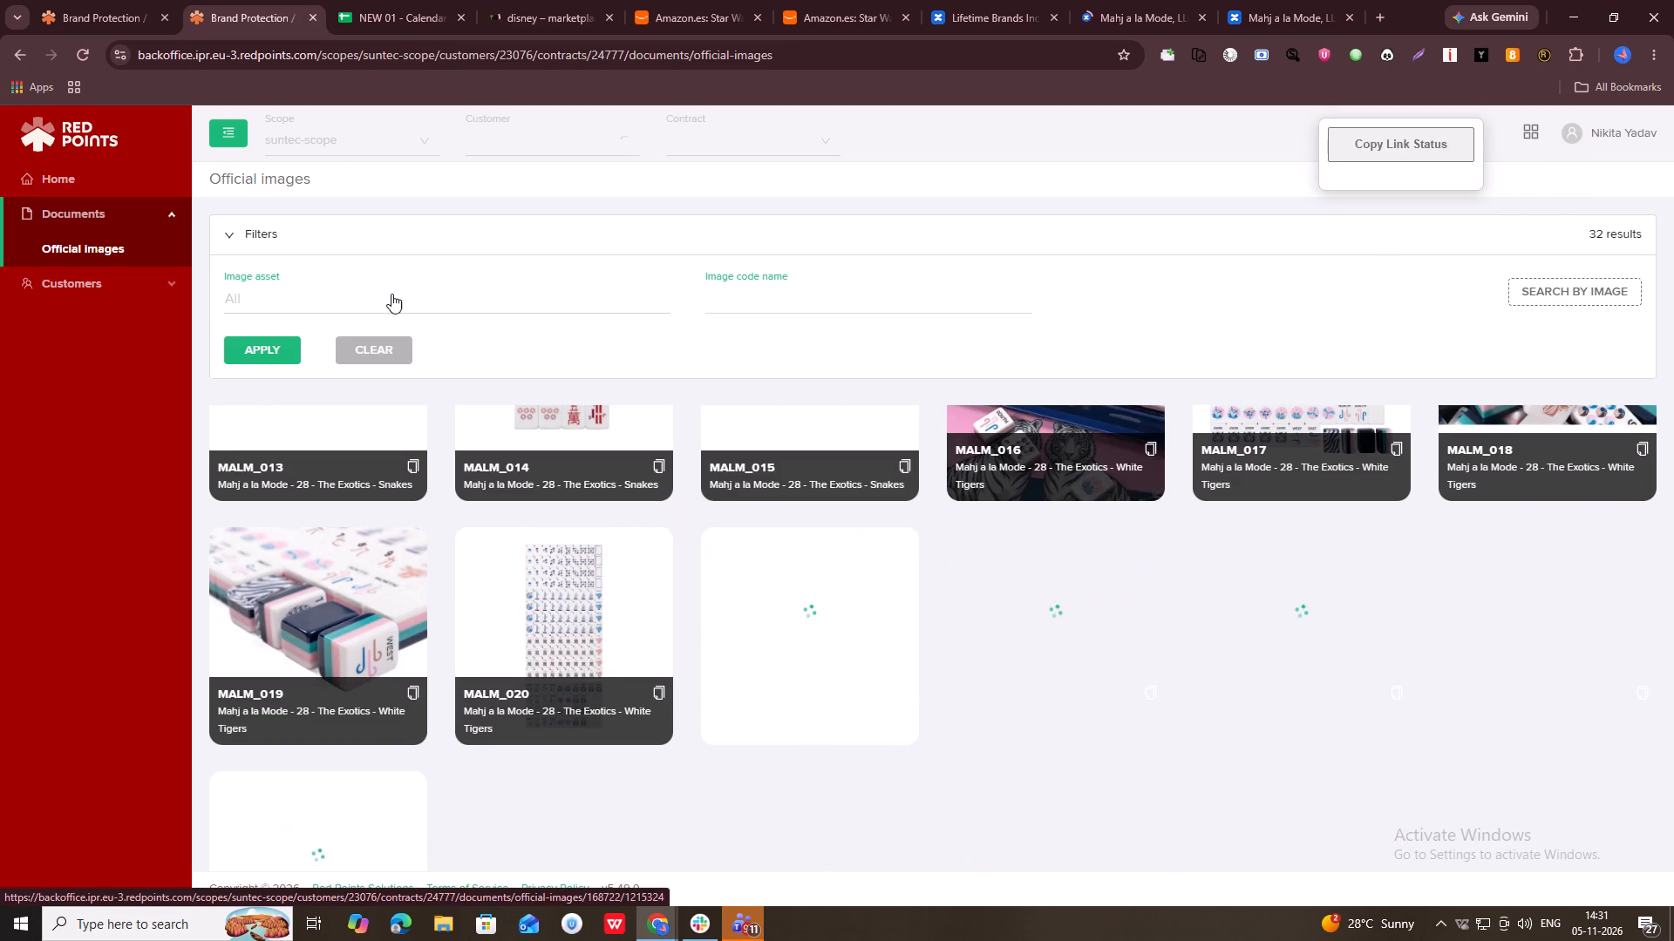
click(391, 289)
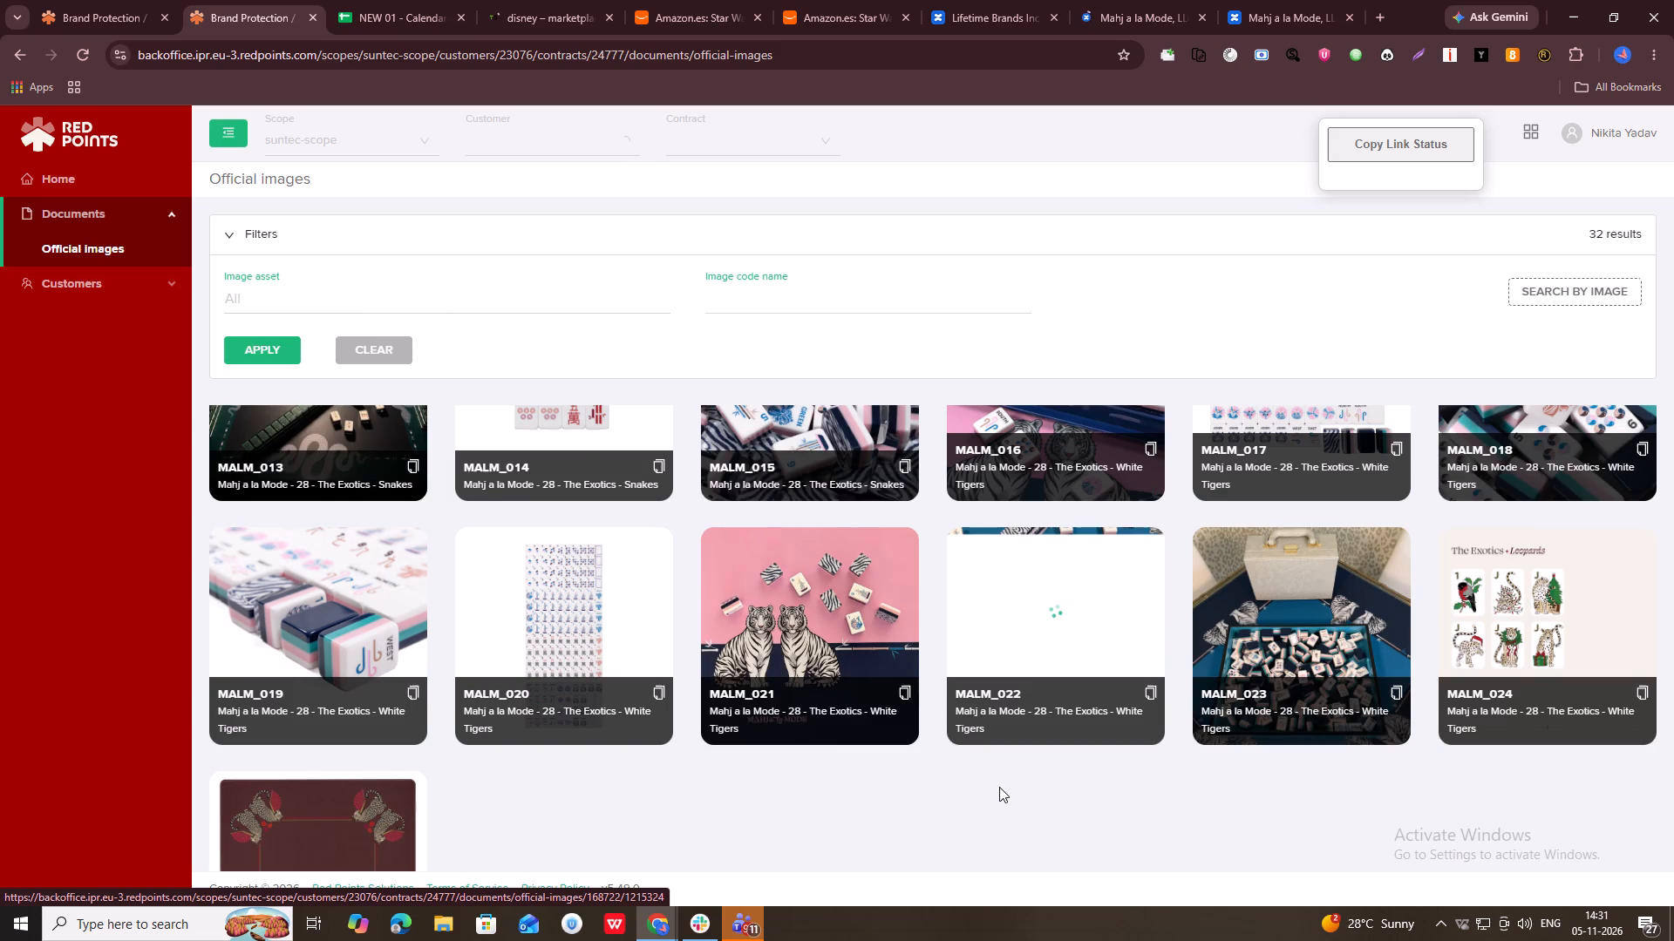
scroll(779, 740, up, 2)
scroll(1147, 690, down, 3)
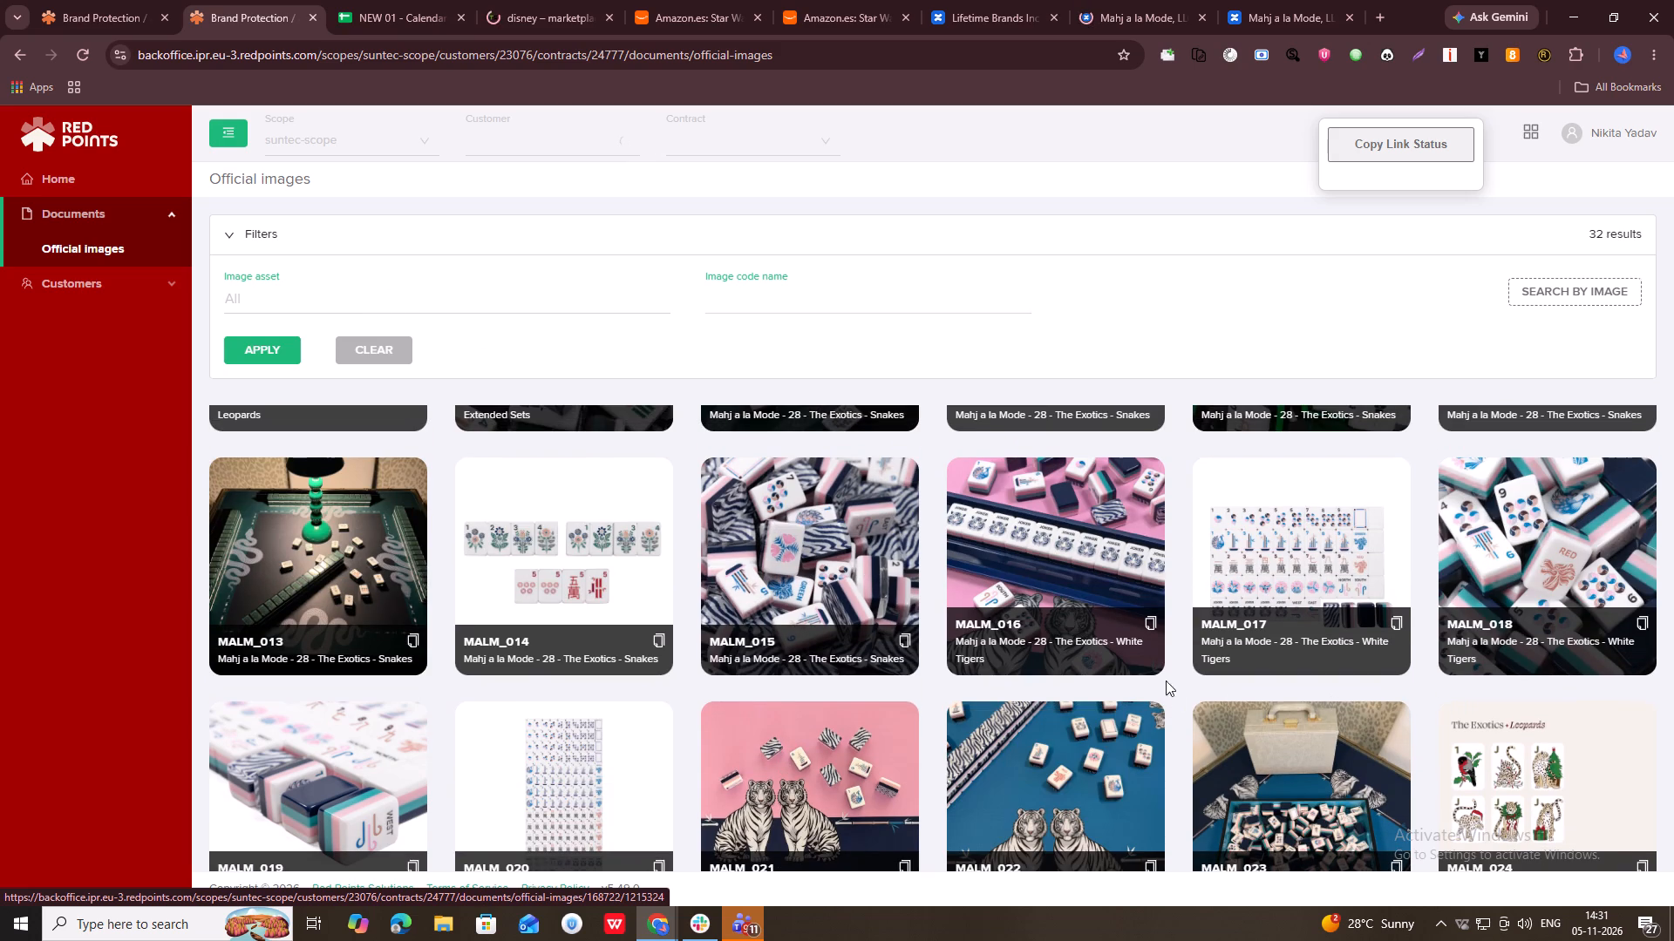
scroll(988, 701, down, 1)
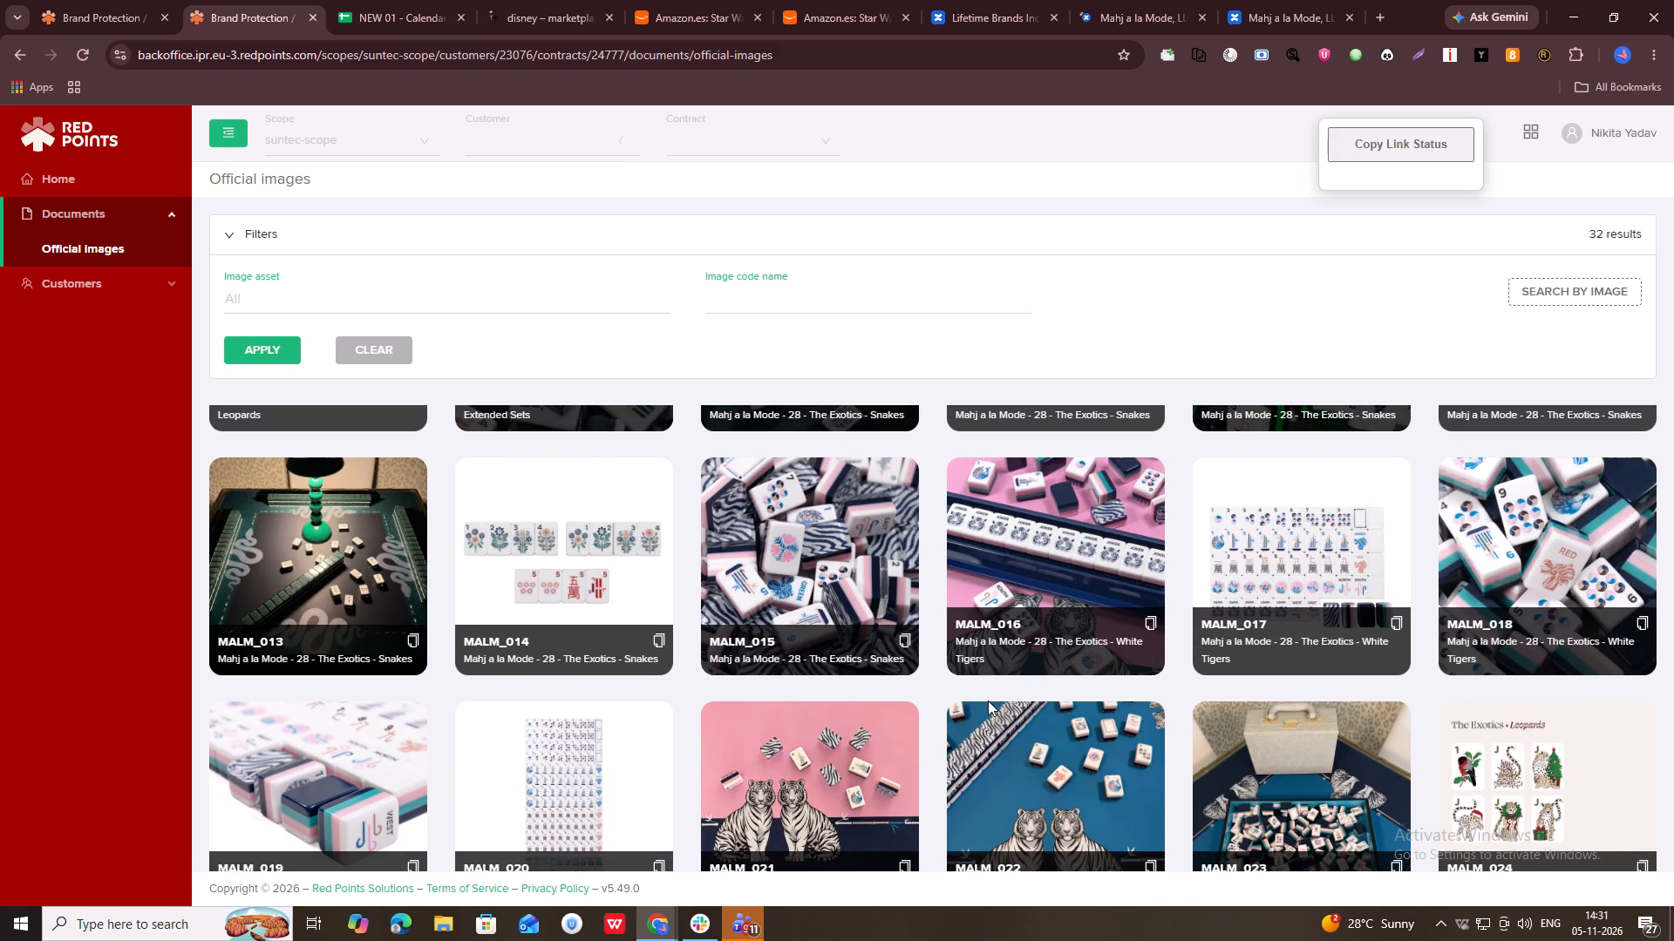
scroll(988, 701, down, 1)
key(Down)
key(Down)
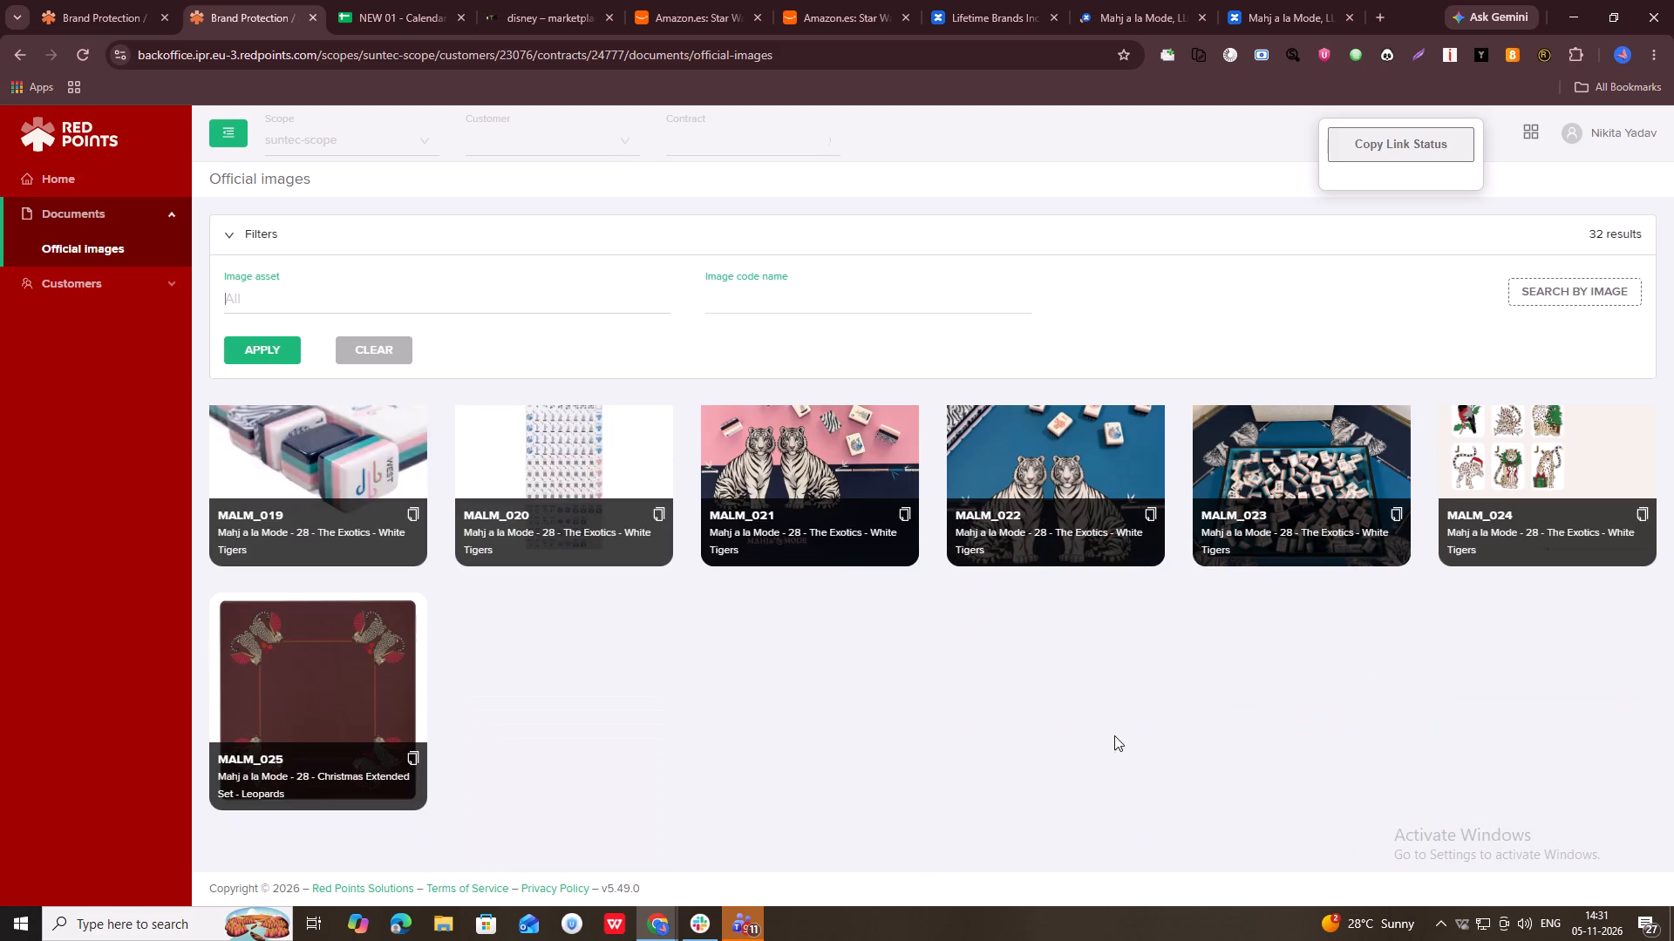
key(Up)
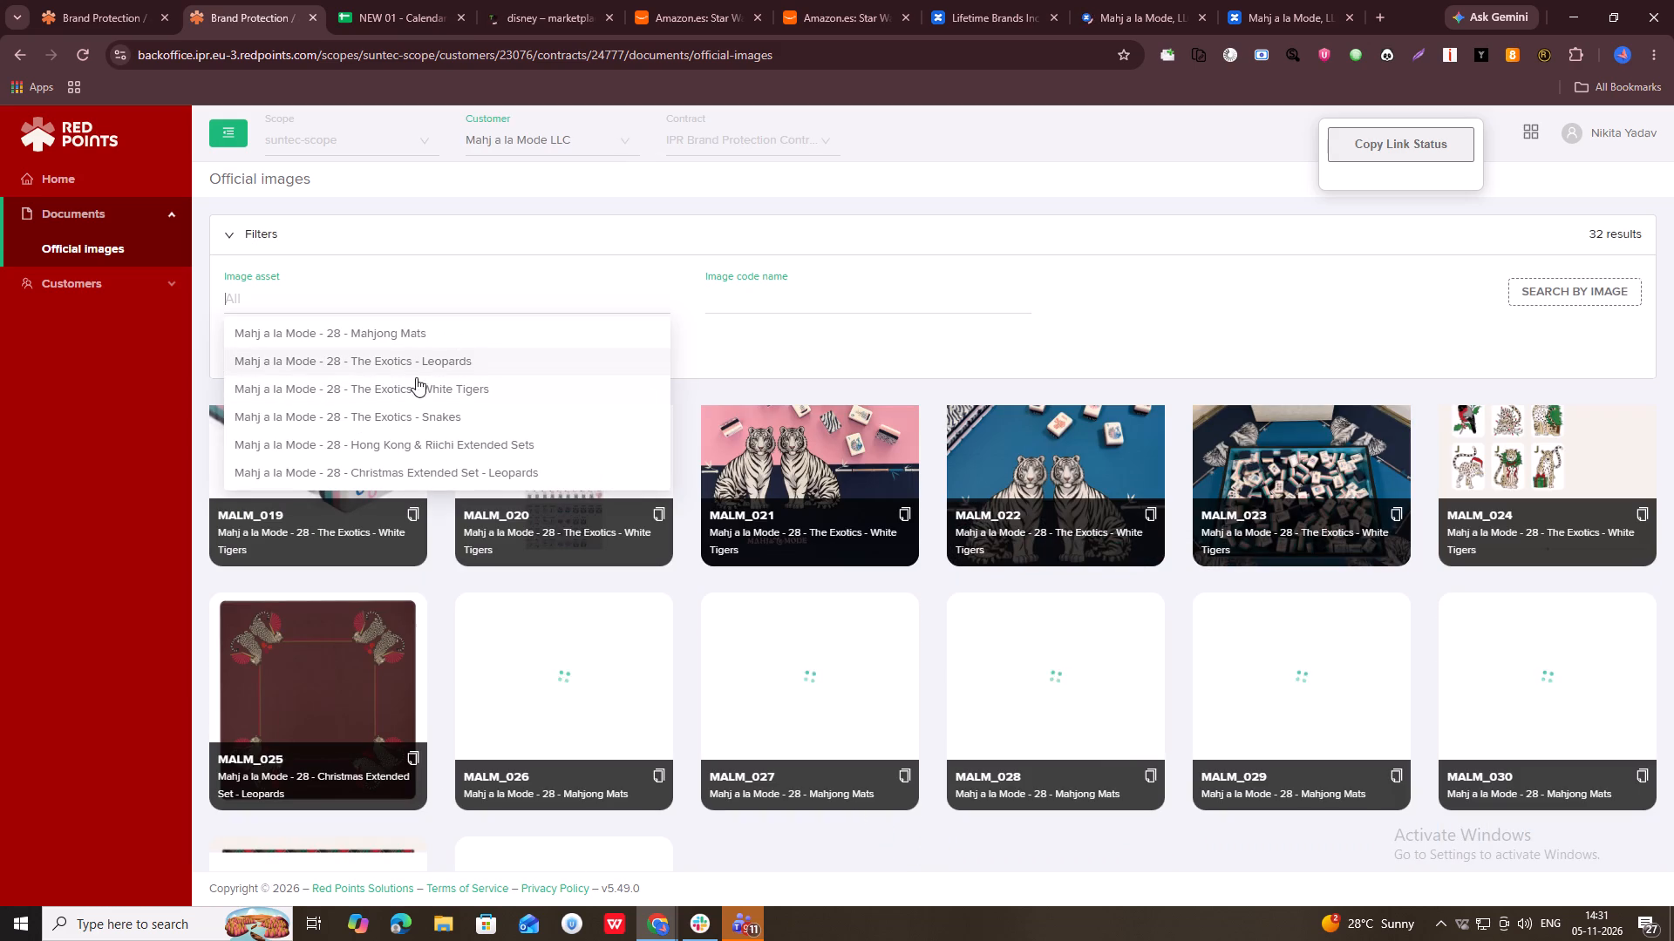
click(387, 389)
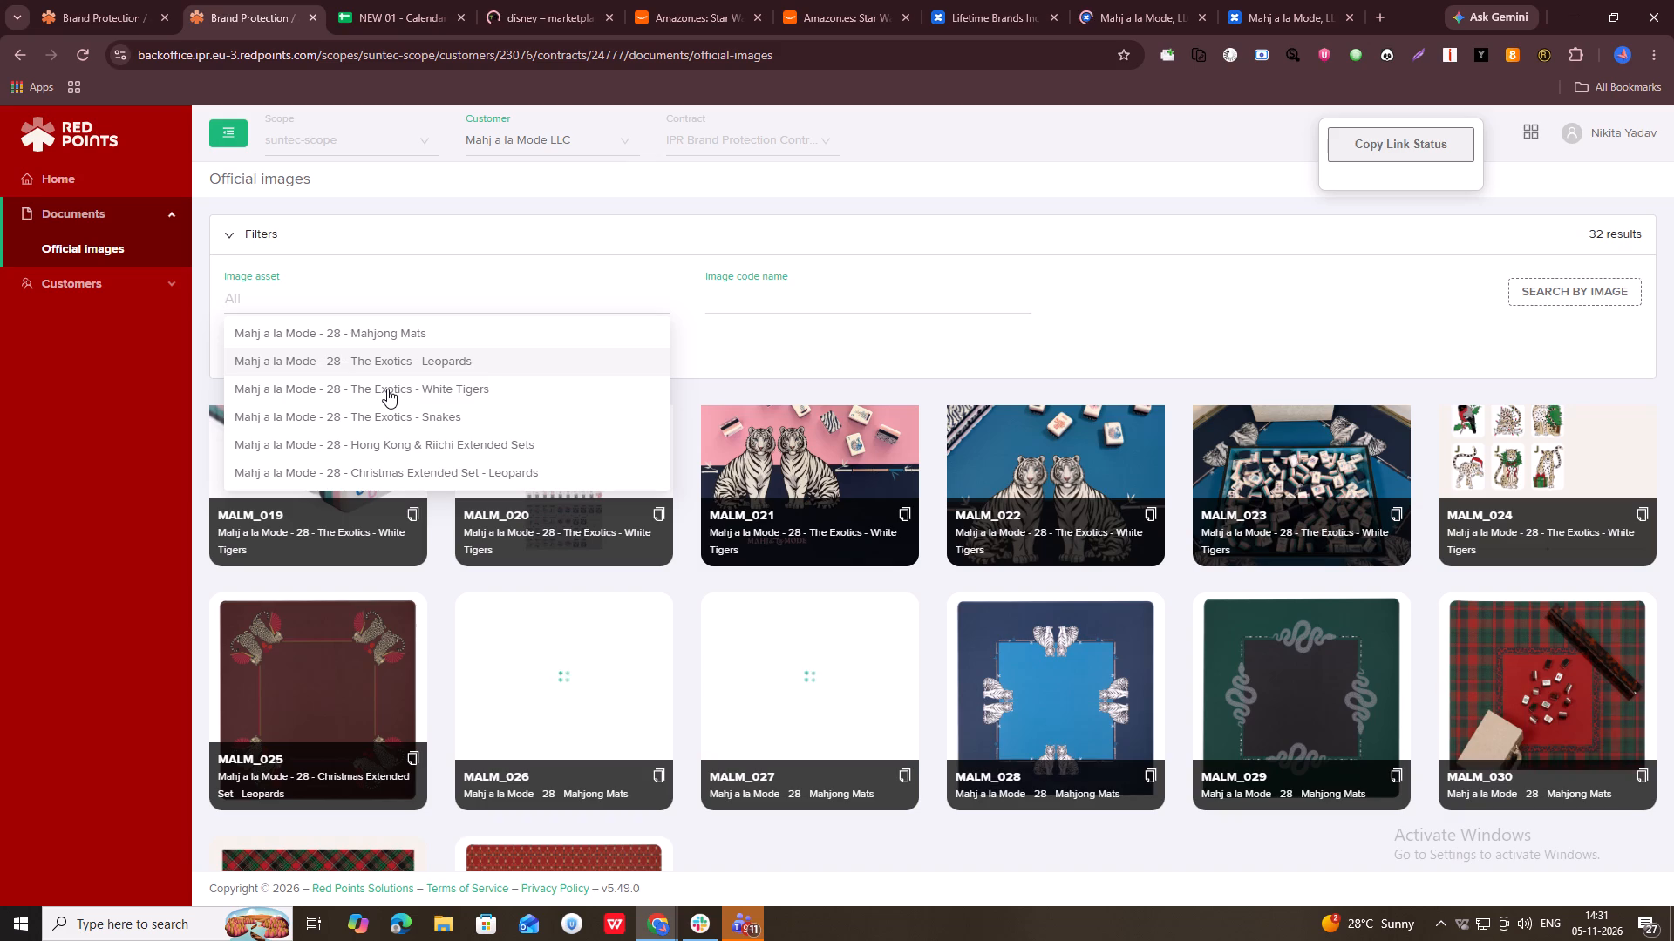
click(816, 336)
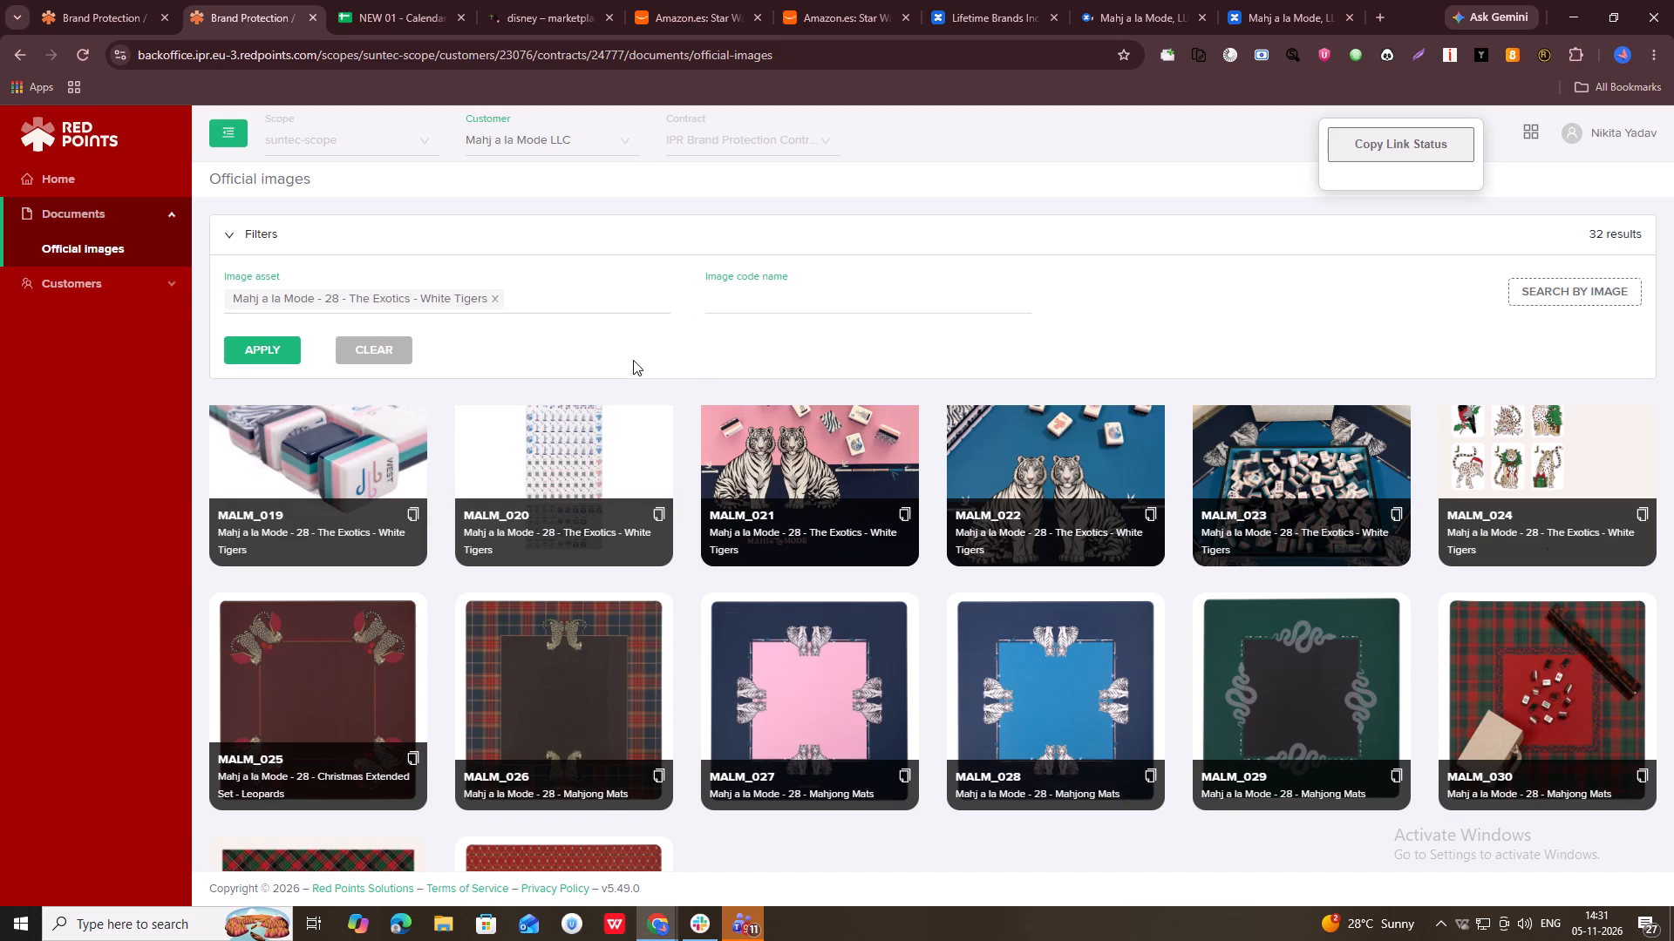
click(246, 350)
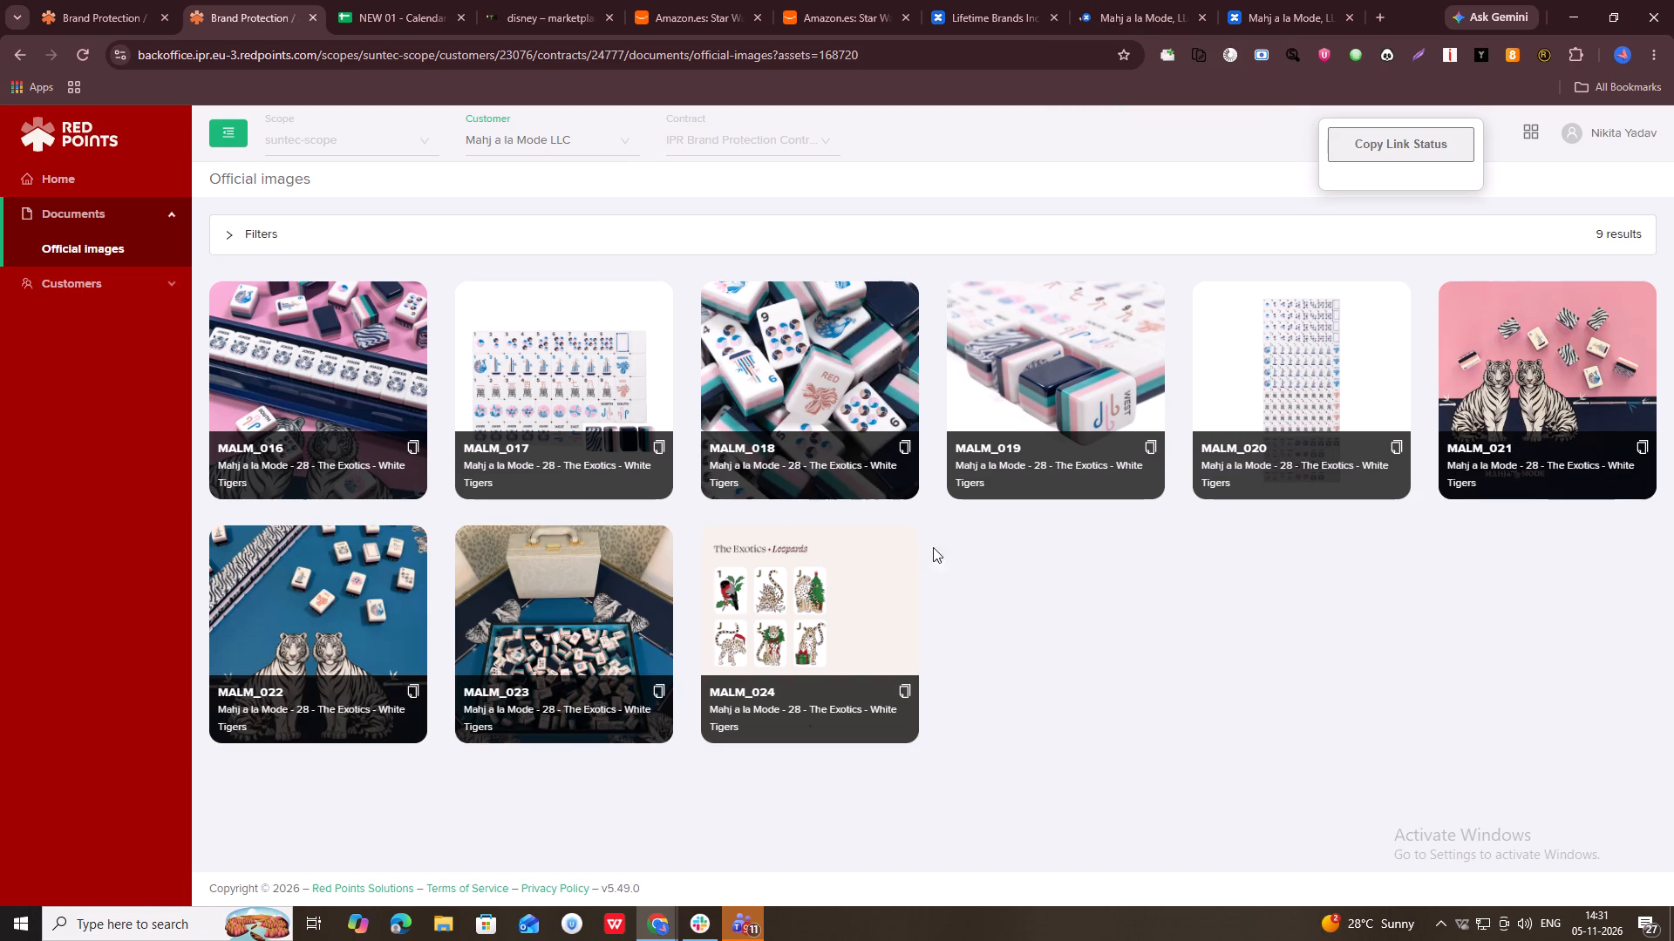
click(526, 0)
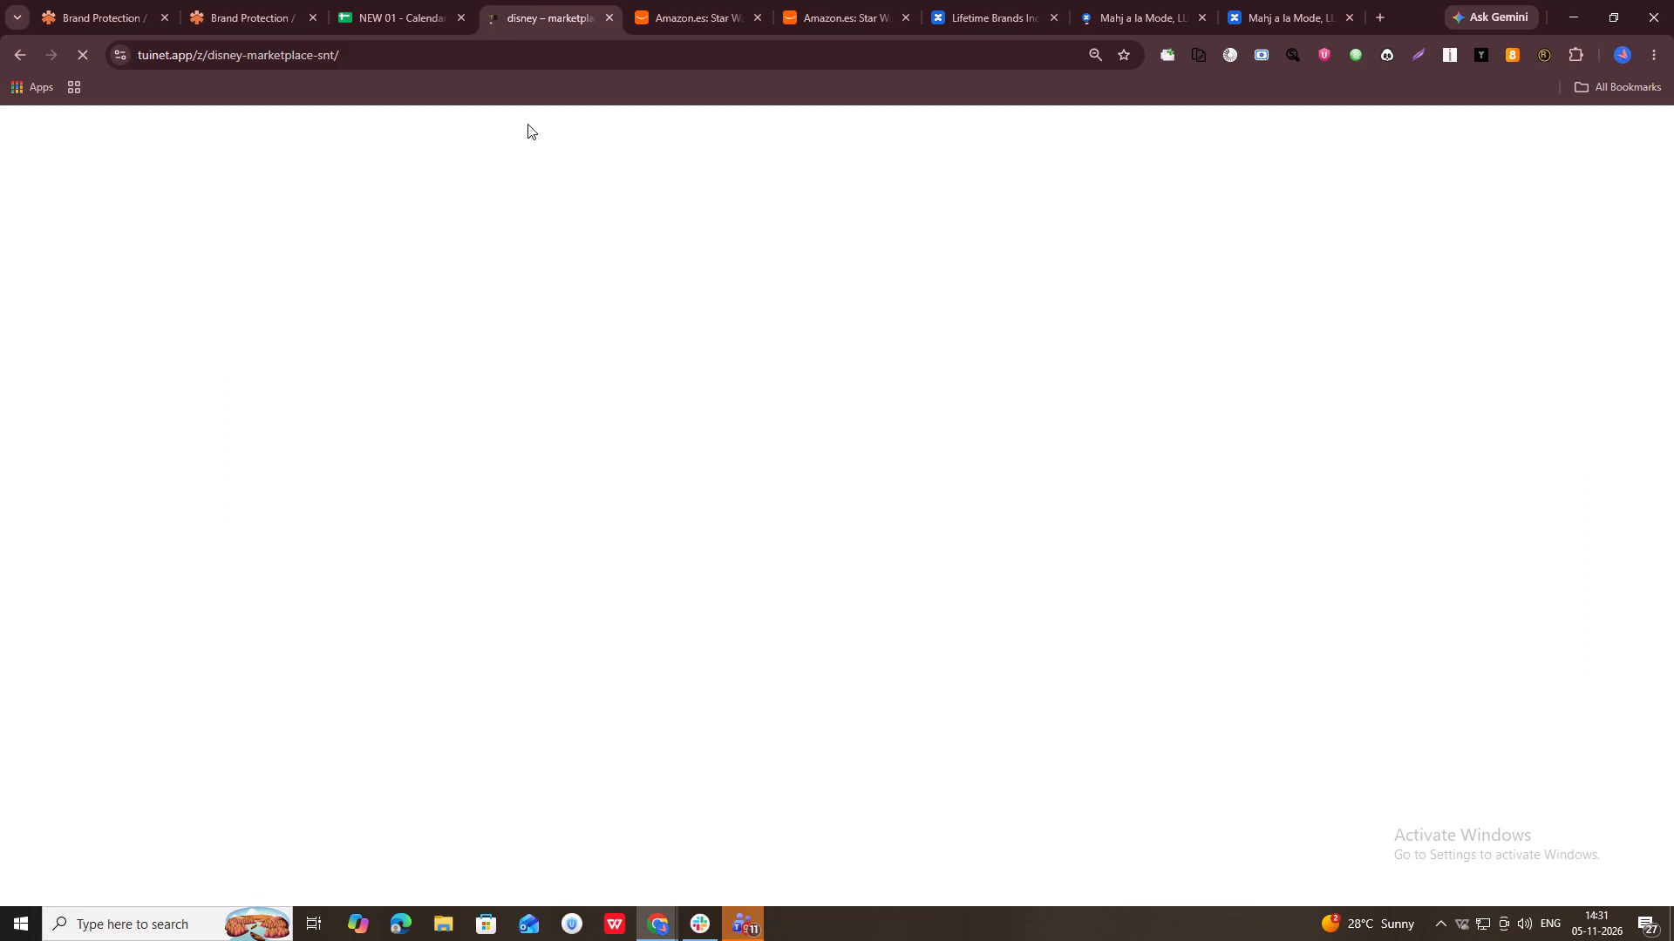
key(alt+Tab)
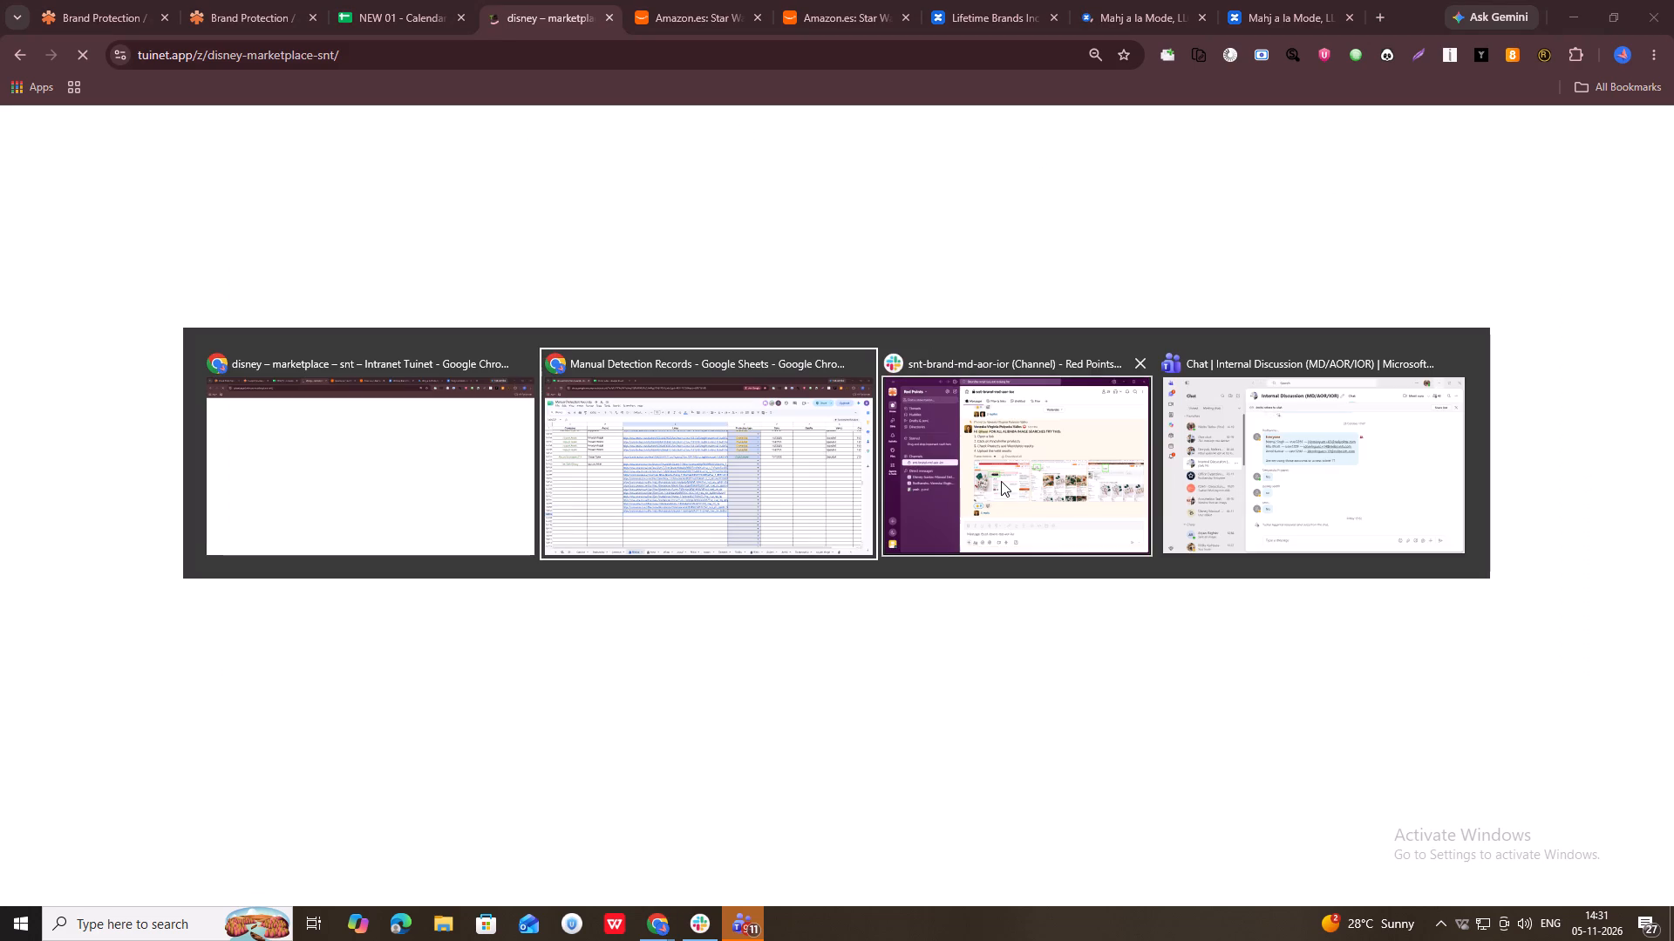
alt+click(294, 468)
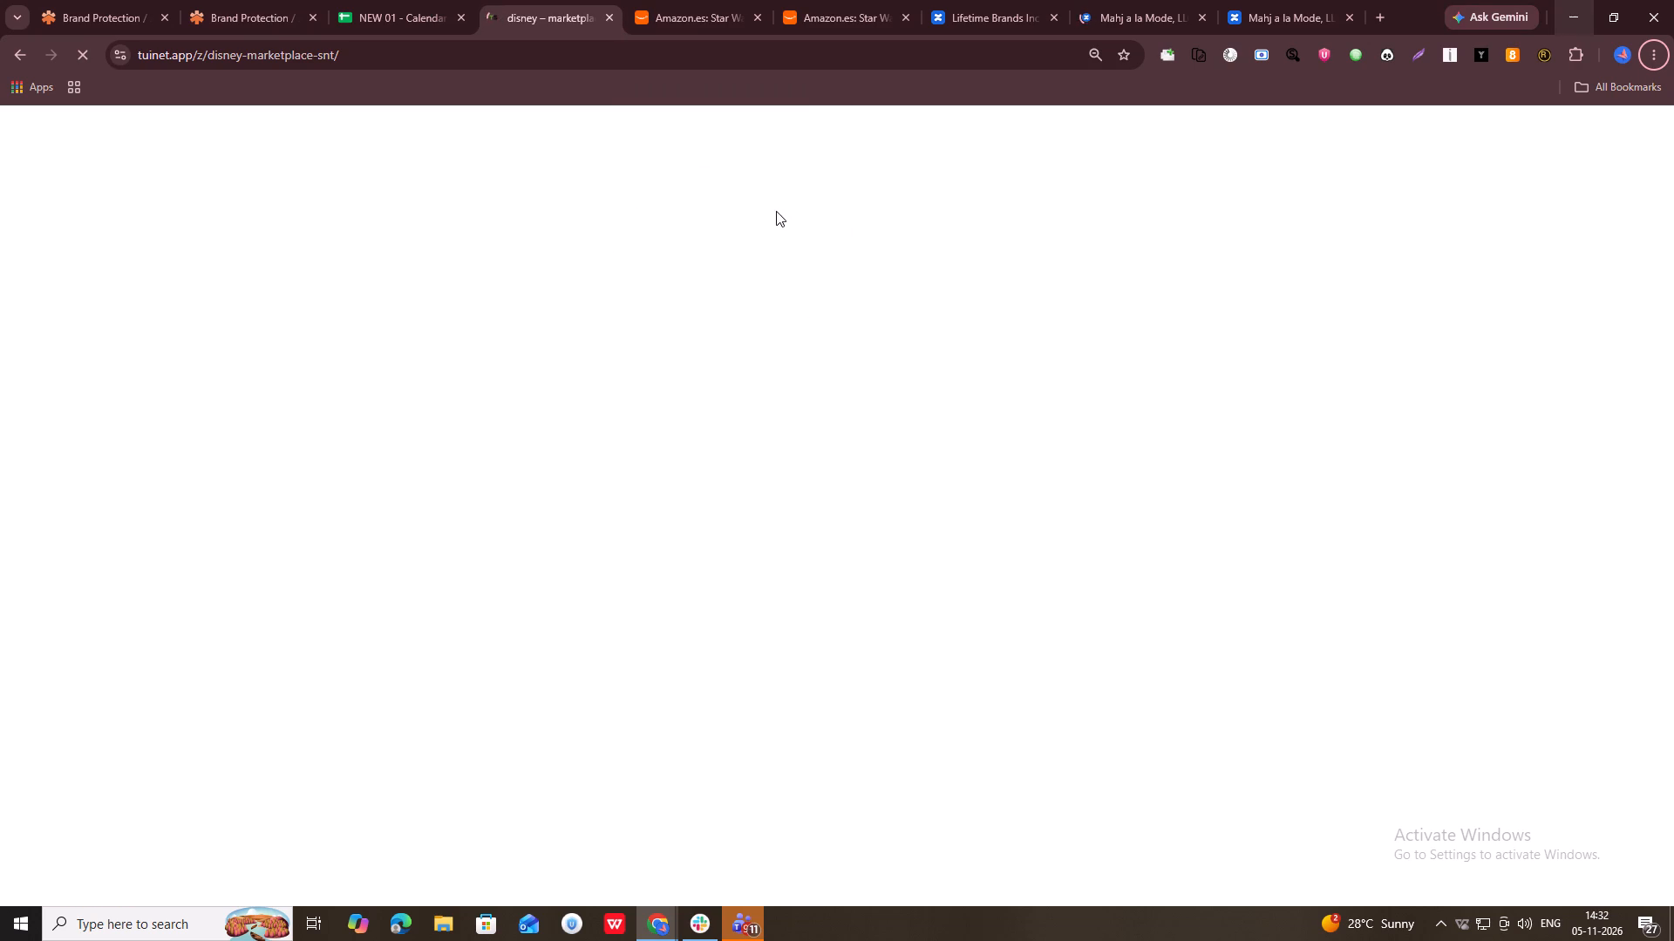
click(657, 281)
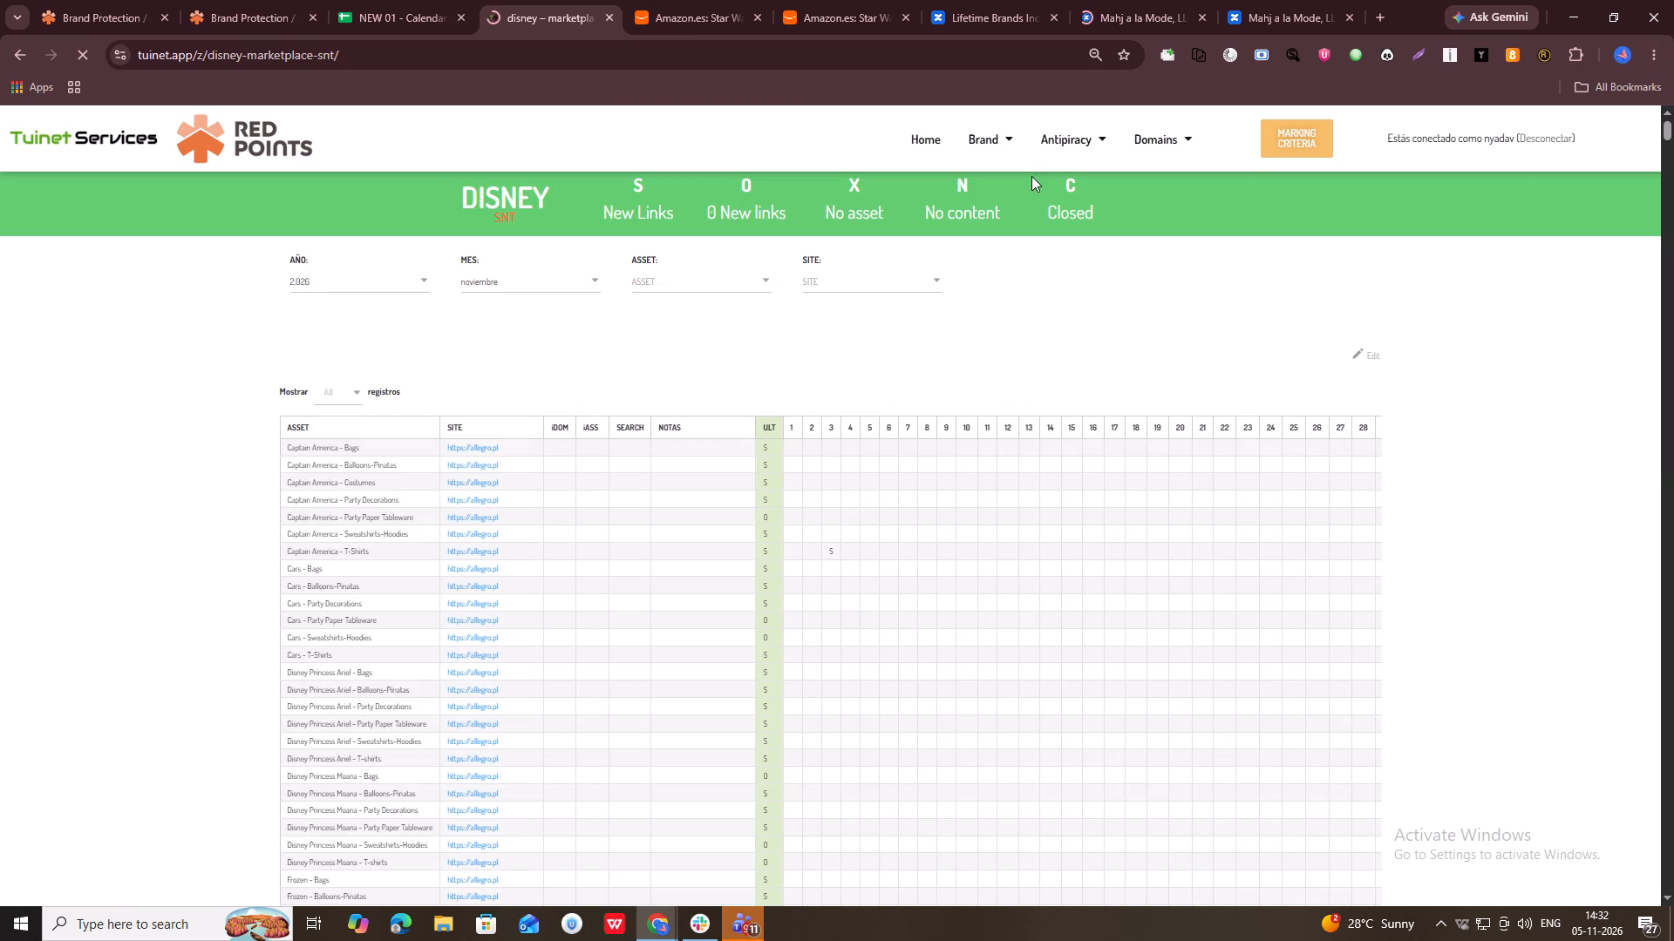
Open the Tuinet Brand calendar in a new tab and filter it by customer Mahj a la Mode LLC.
click(1378, 14)
text(tui)
key(Return)
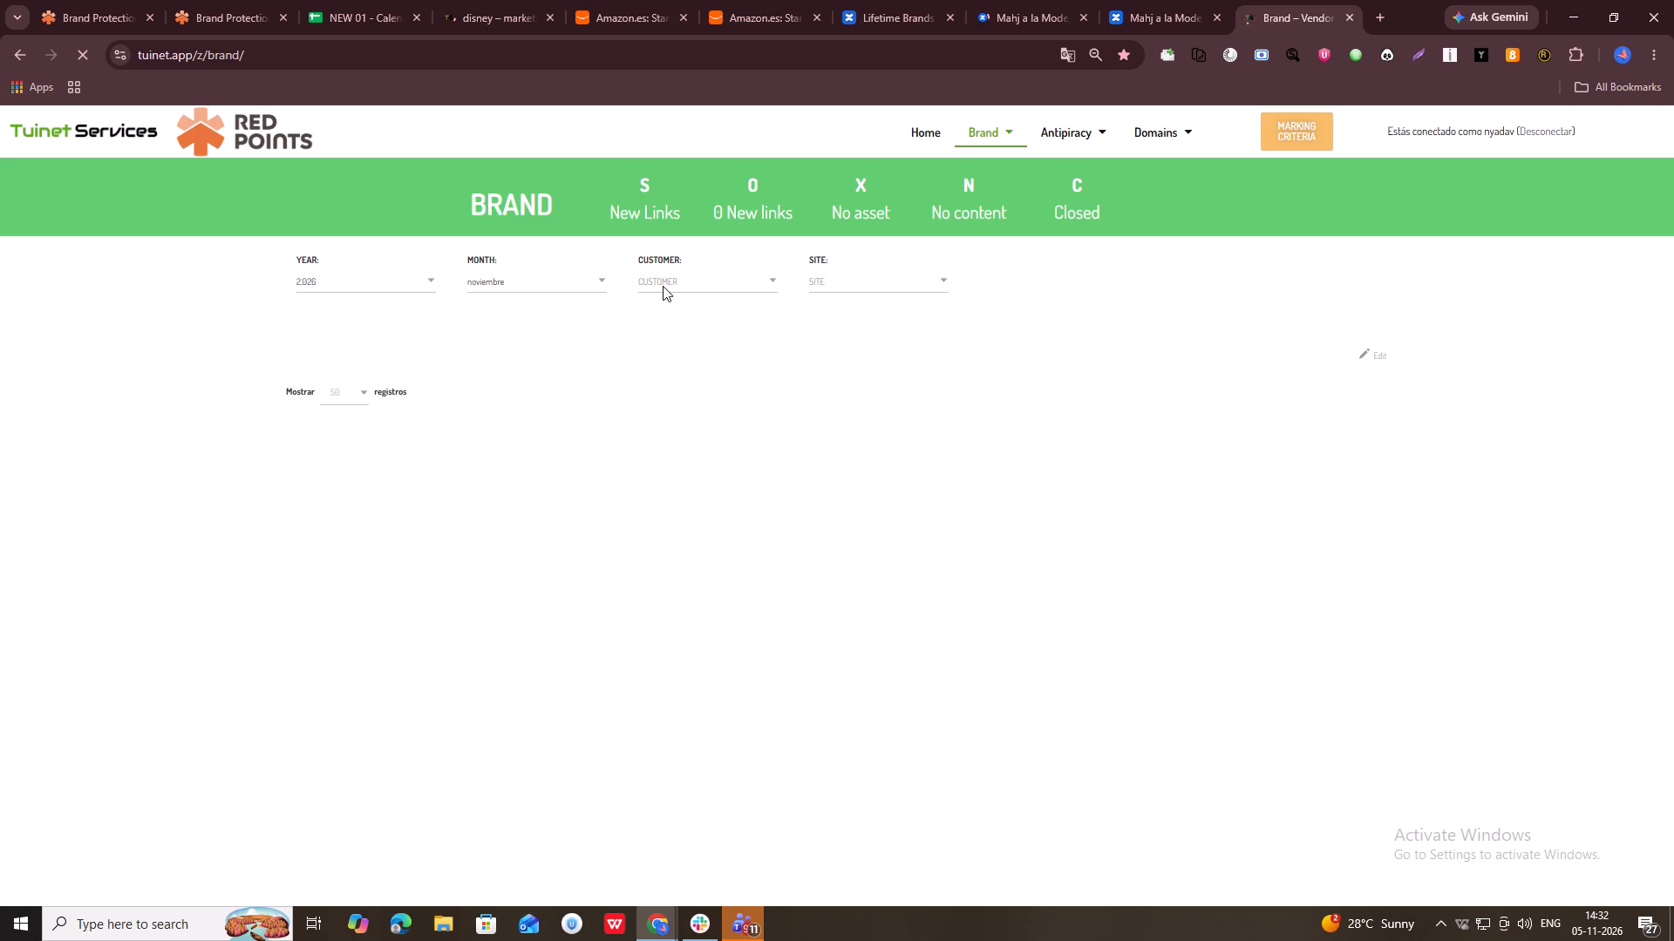
click(671, 284)
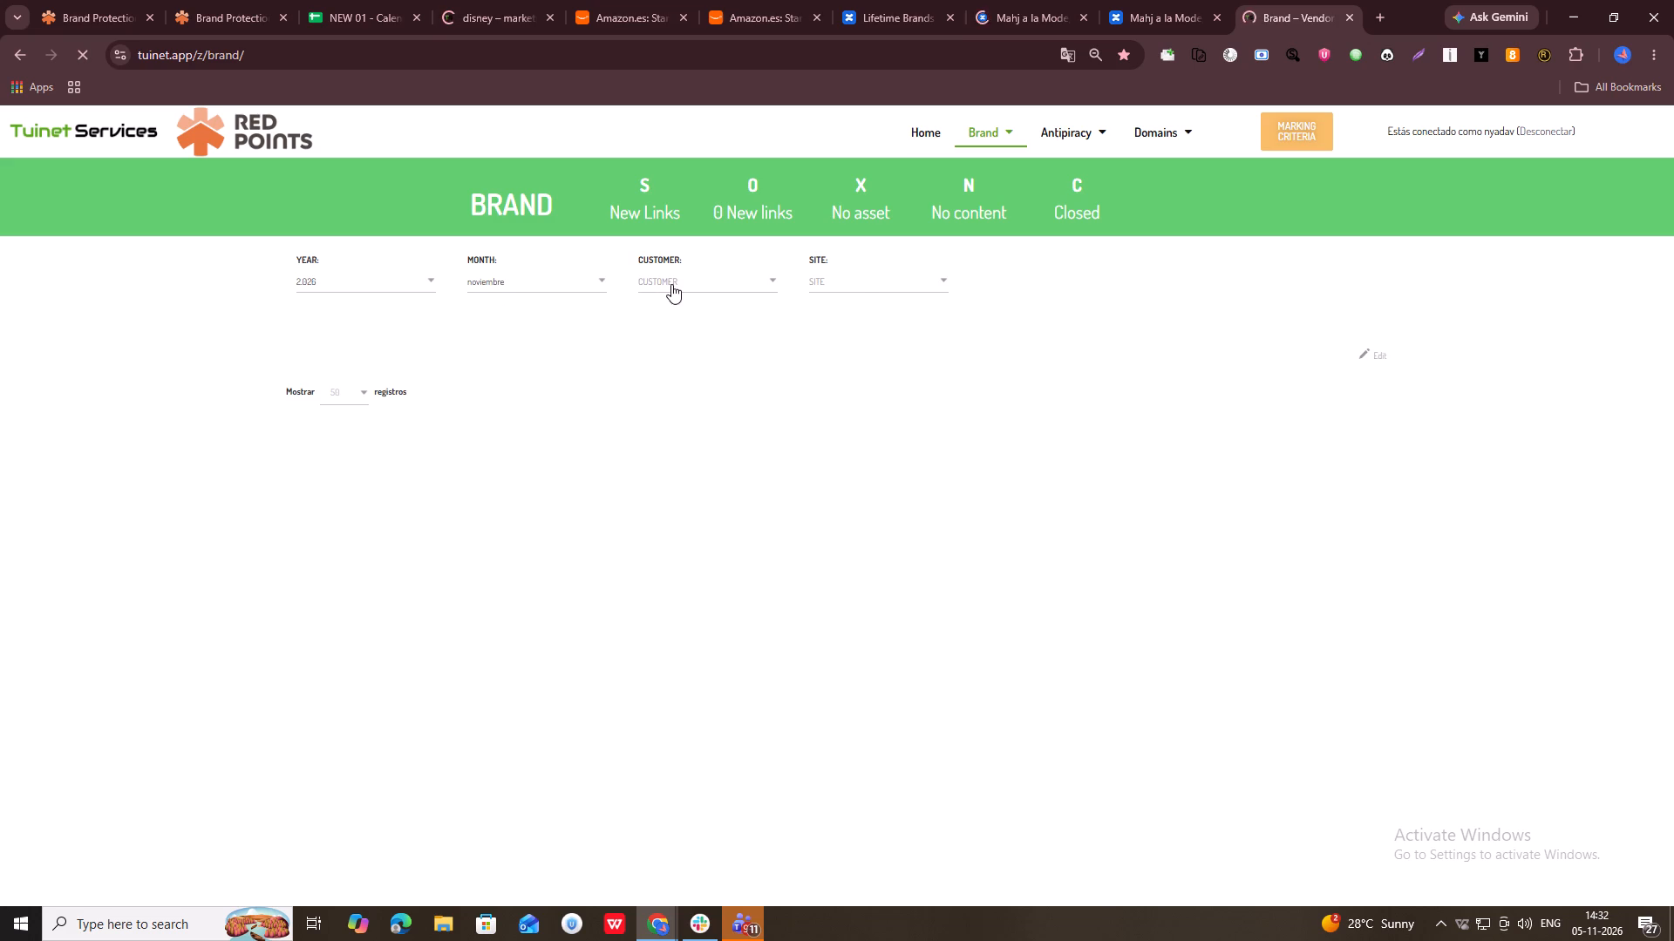
click(675, 291)
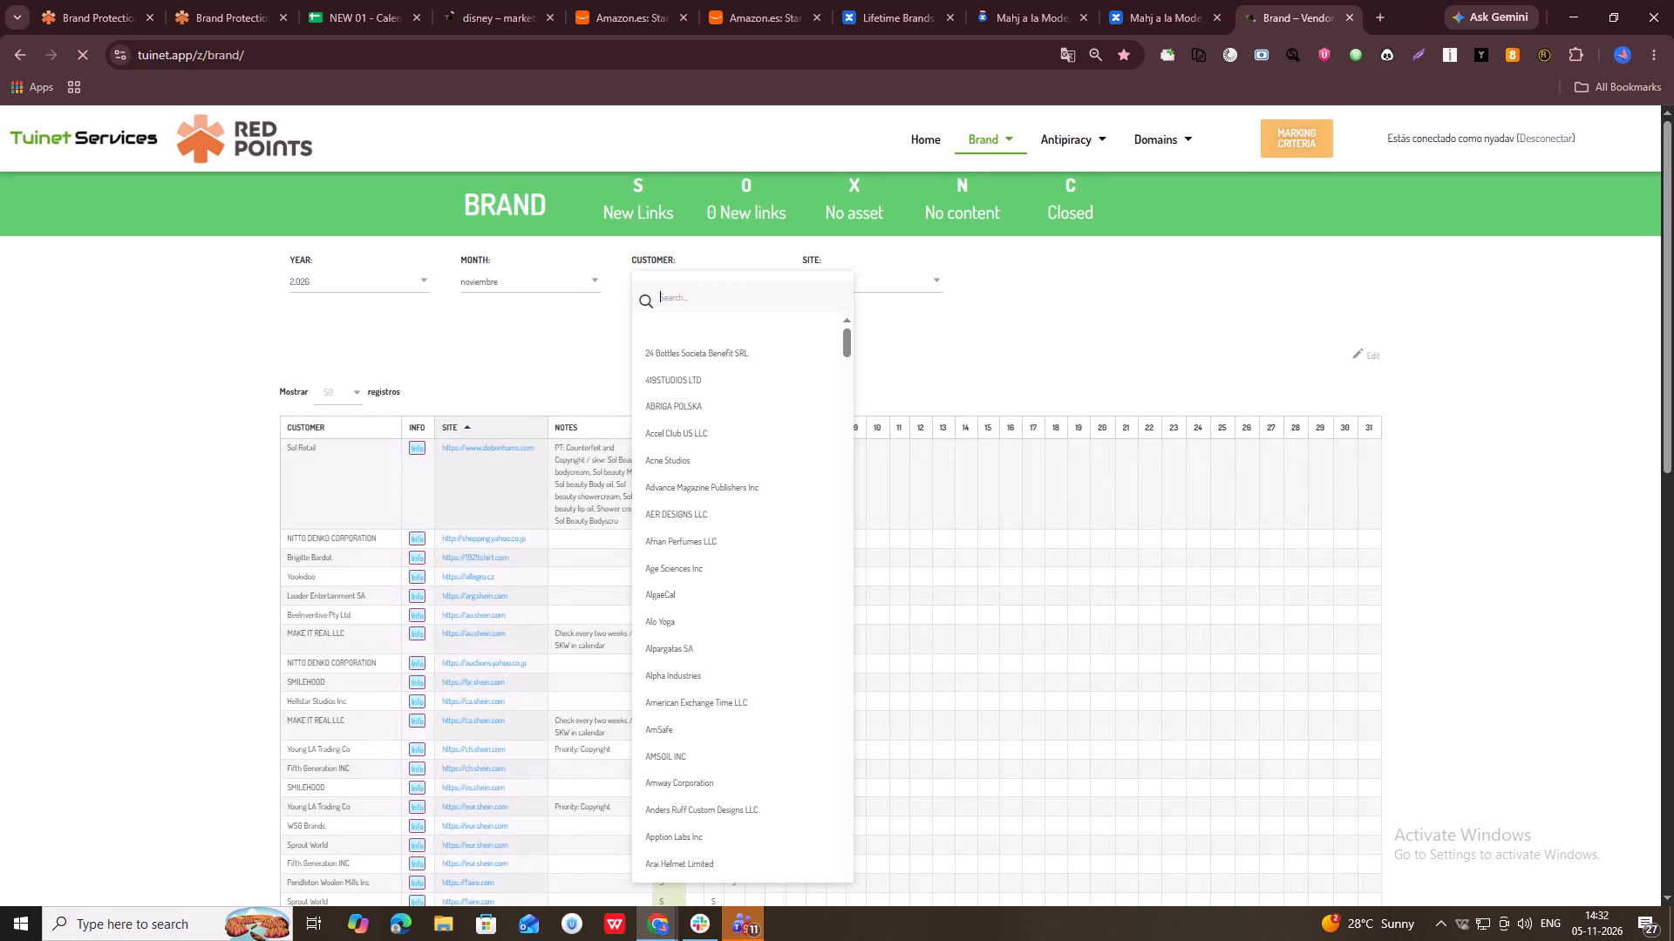
key(ctrl+v)
click(675, 324)
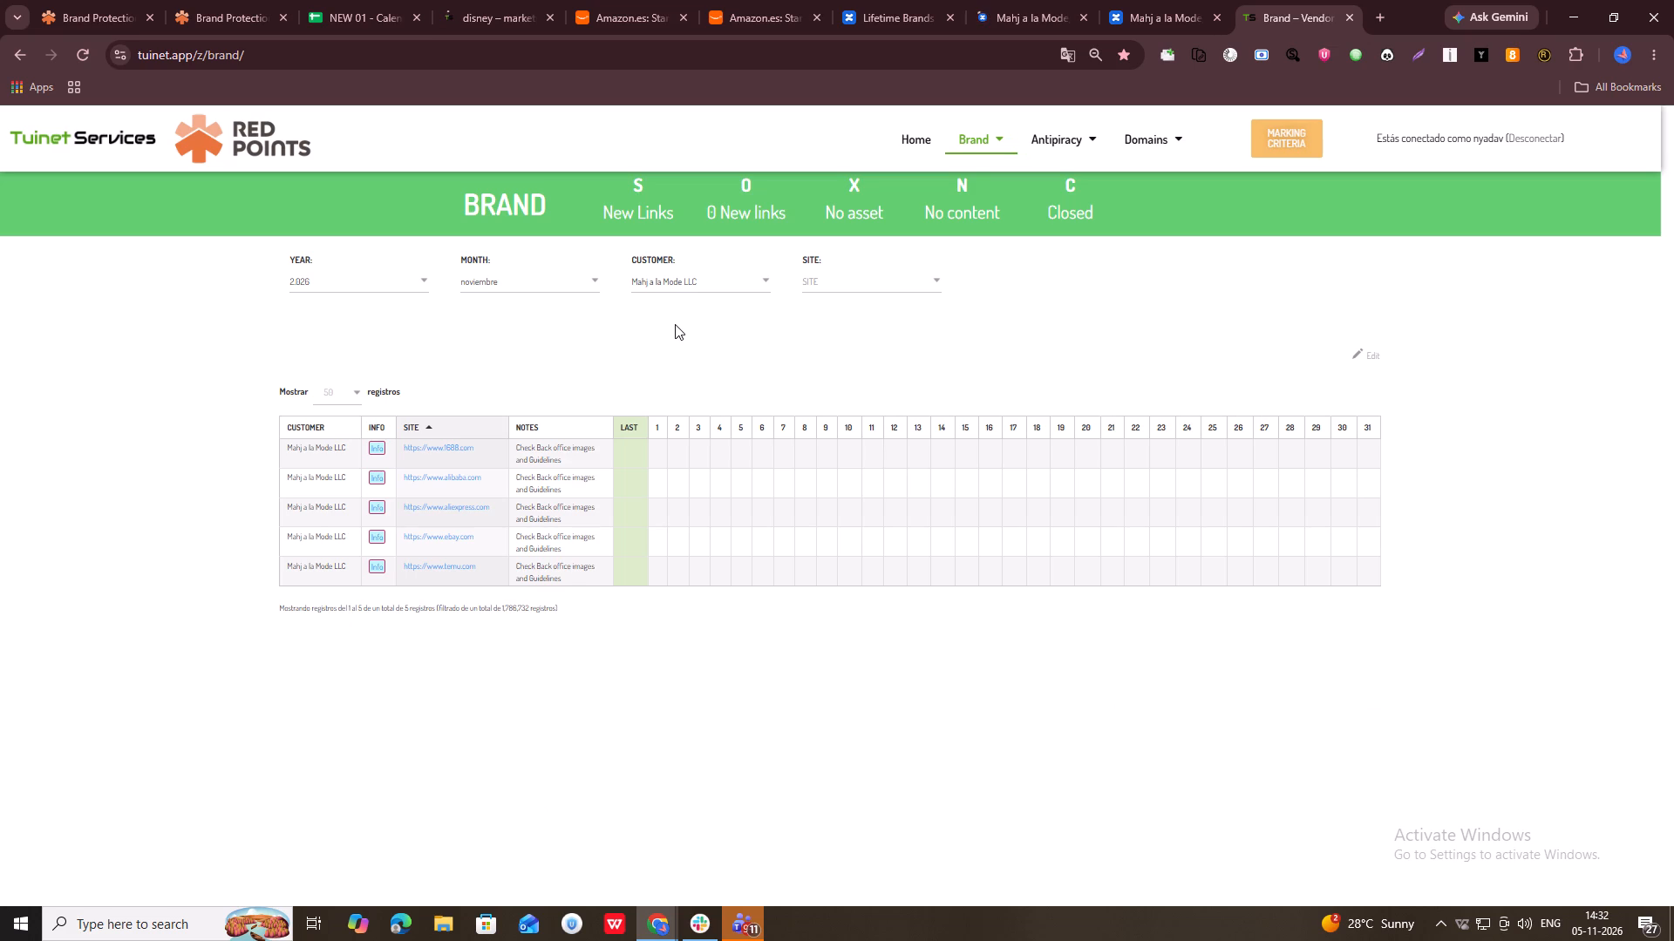
Open the Alibaba site from the customer's calendar row in a new tab and switch to it.
middle_click(455, 477)
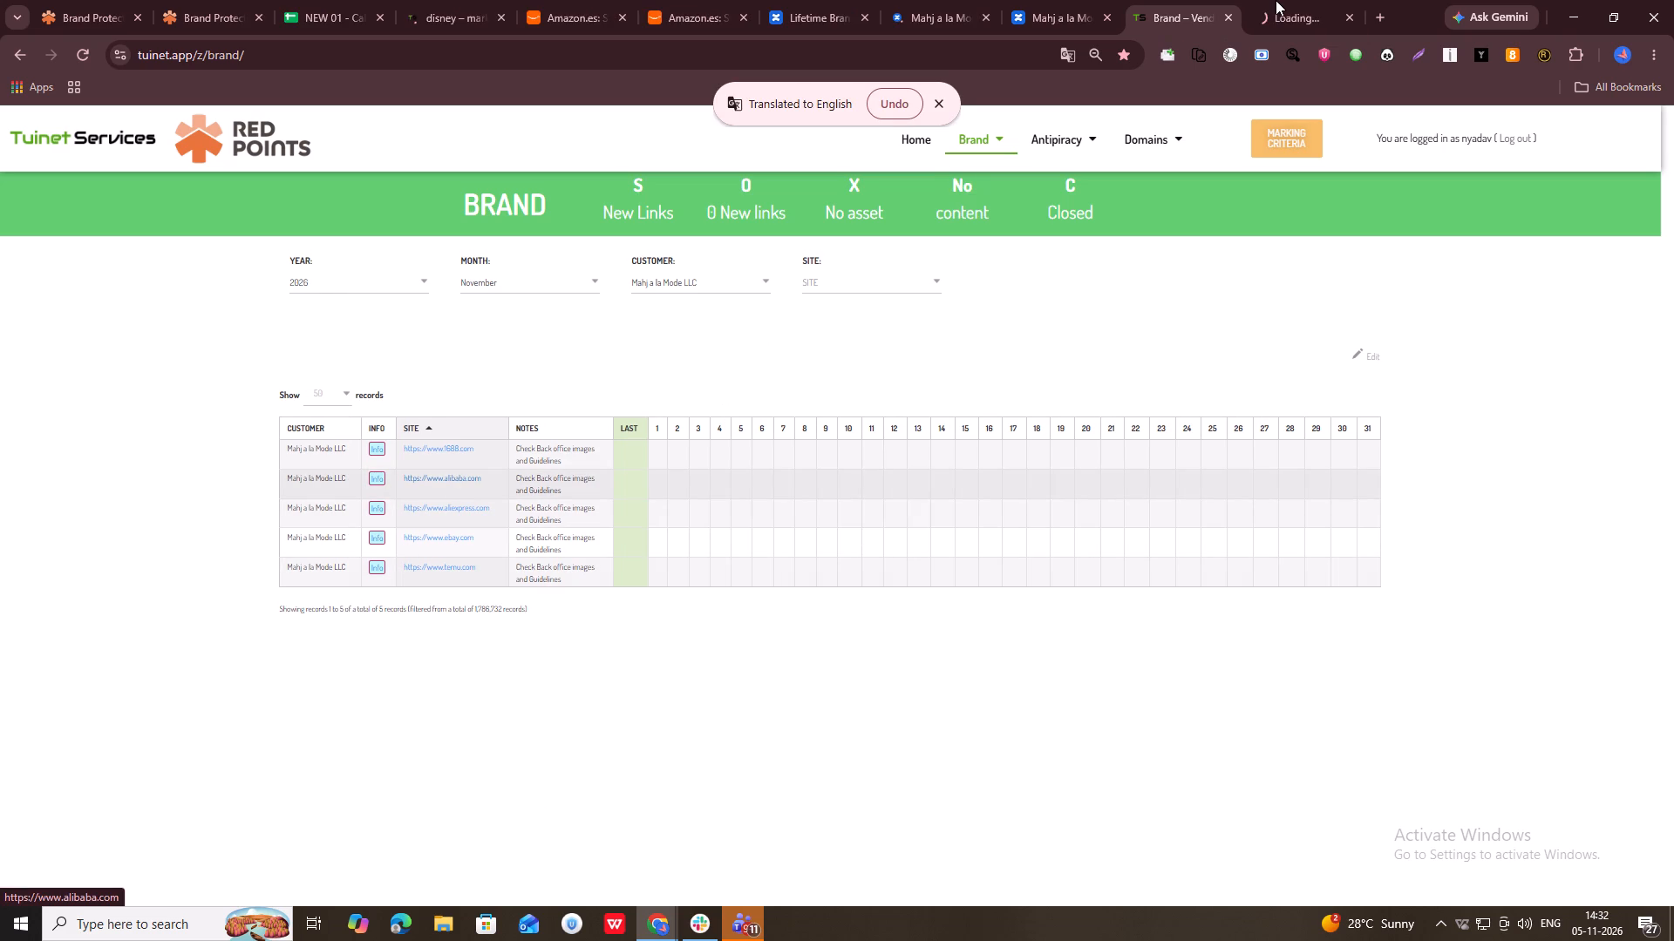
click(1281, 0)
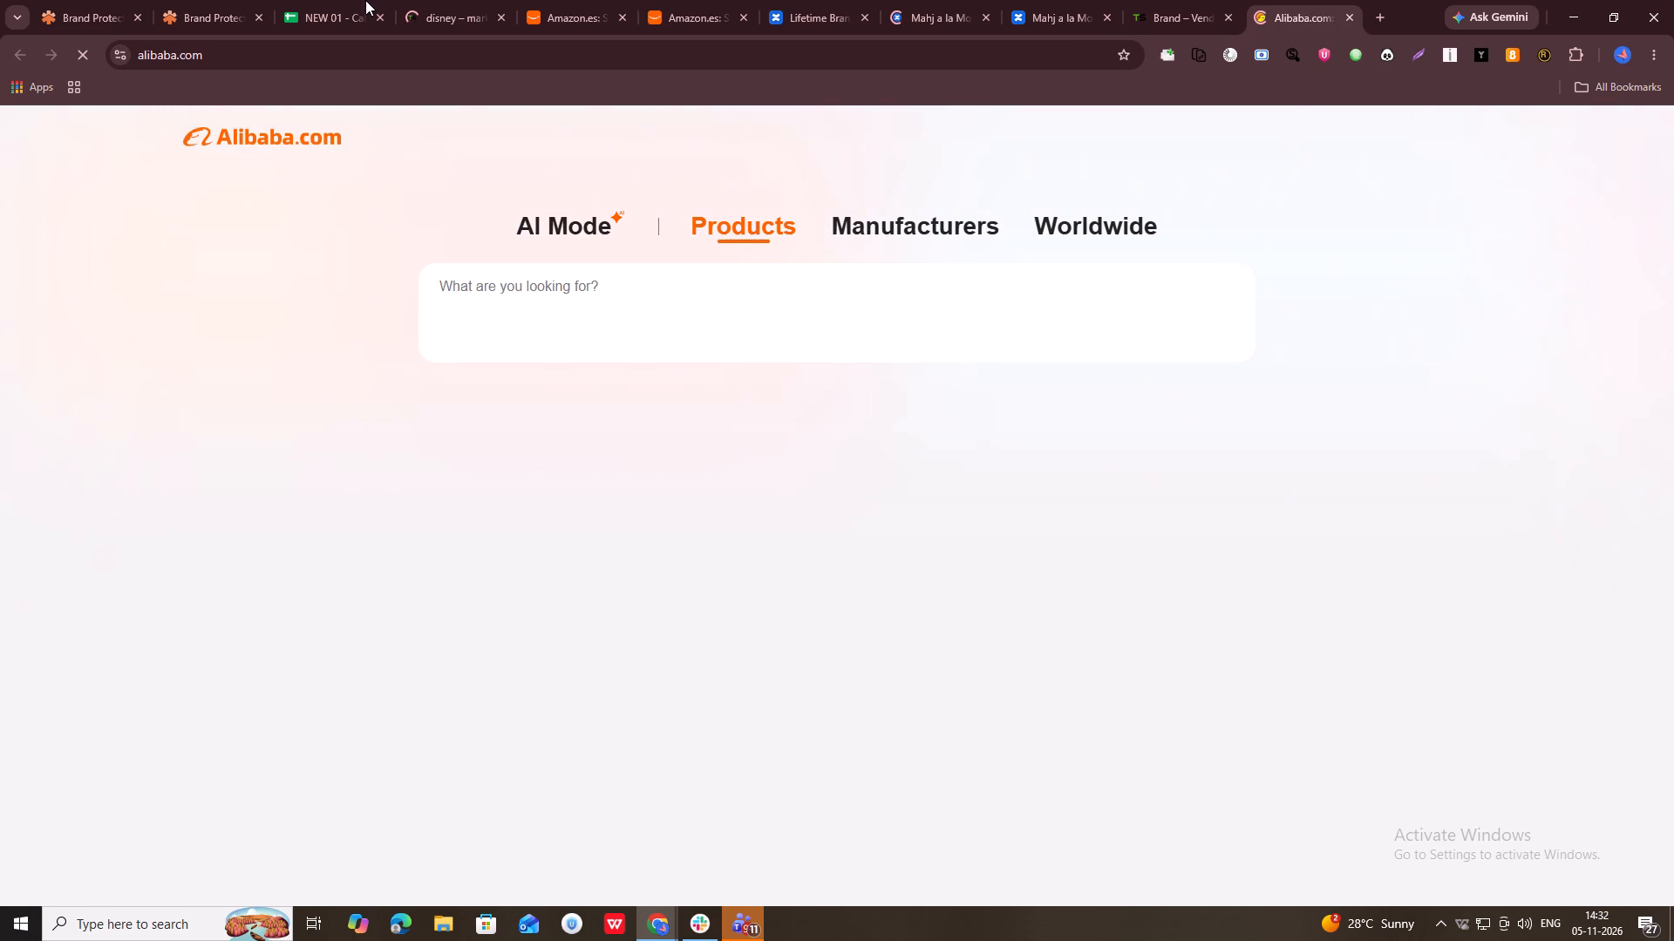
Check the White Tigers official images in the backoffice, dismissing the Teams notification, and go back to the Alibaba page.
click(165, 0)
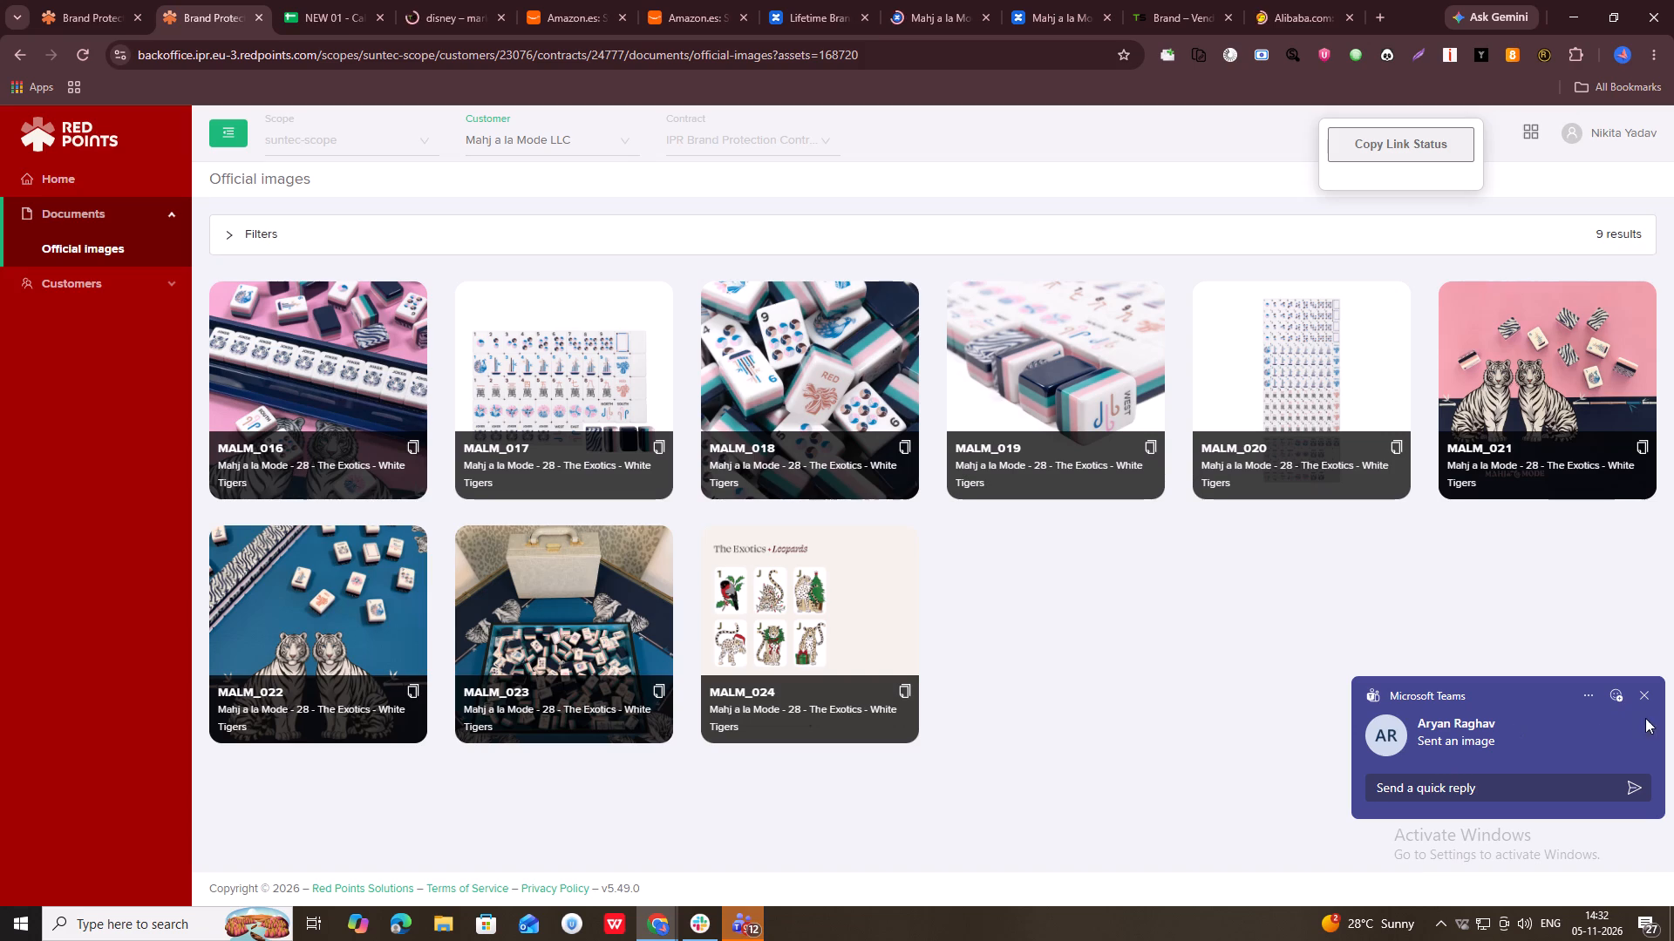
click(1644, 695)
scroll(873, 617, up, 2)
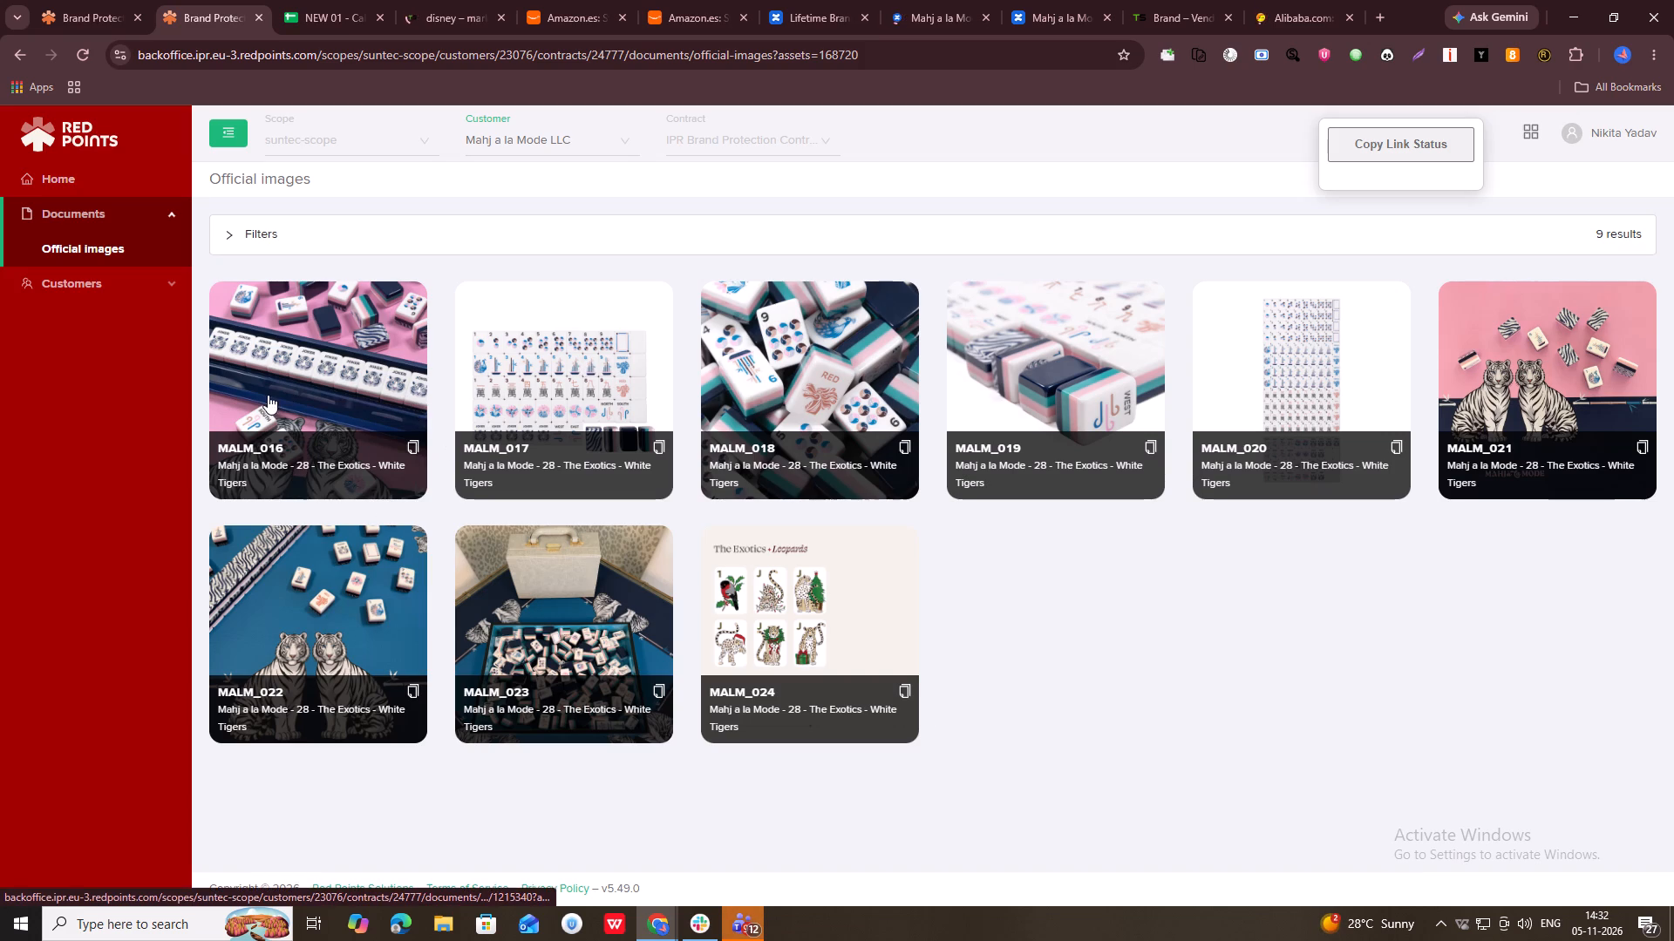
click(1324, 0)
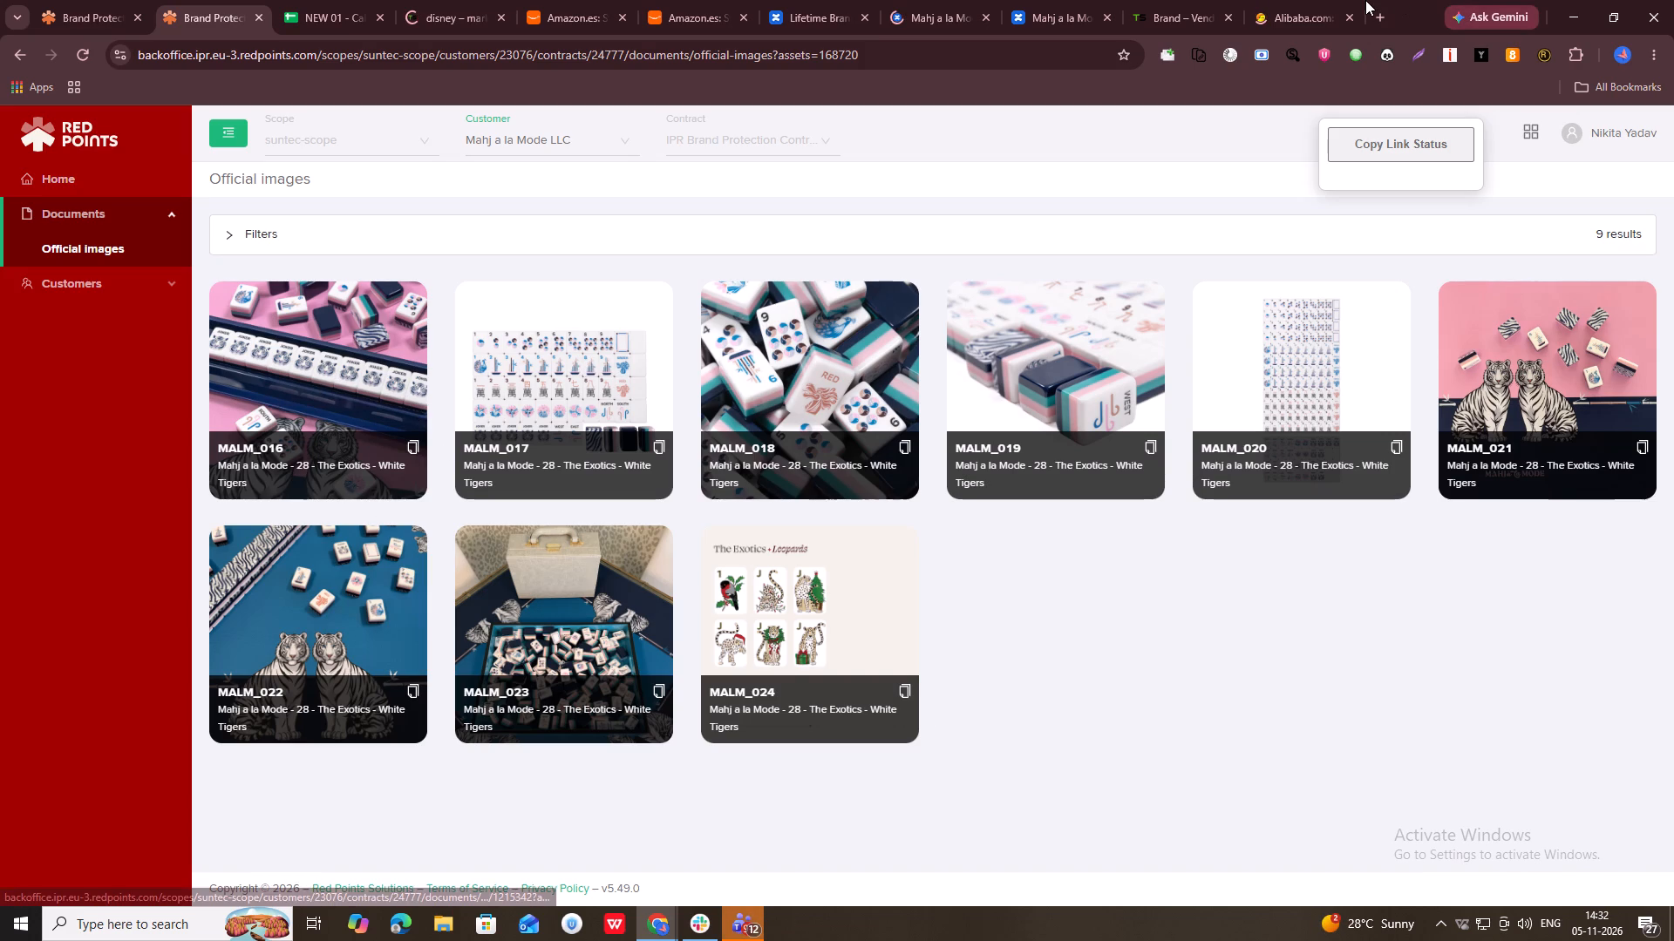
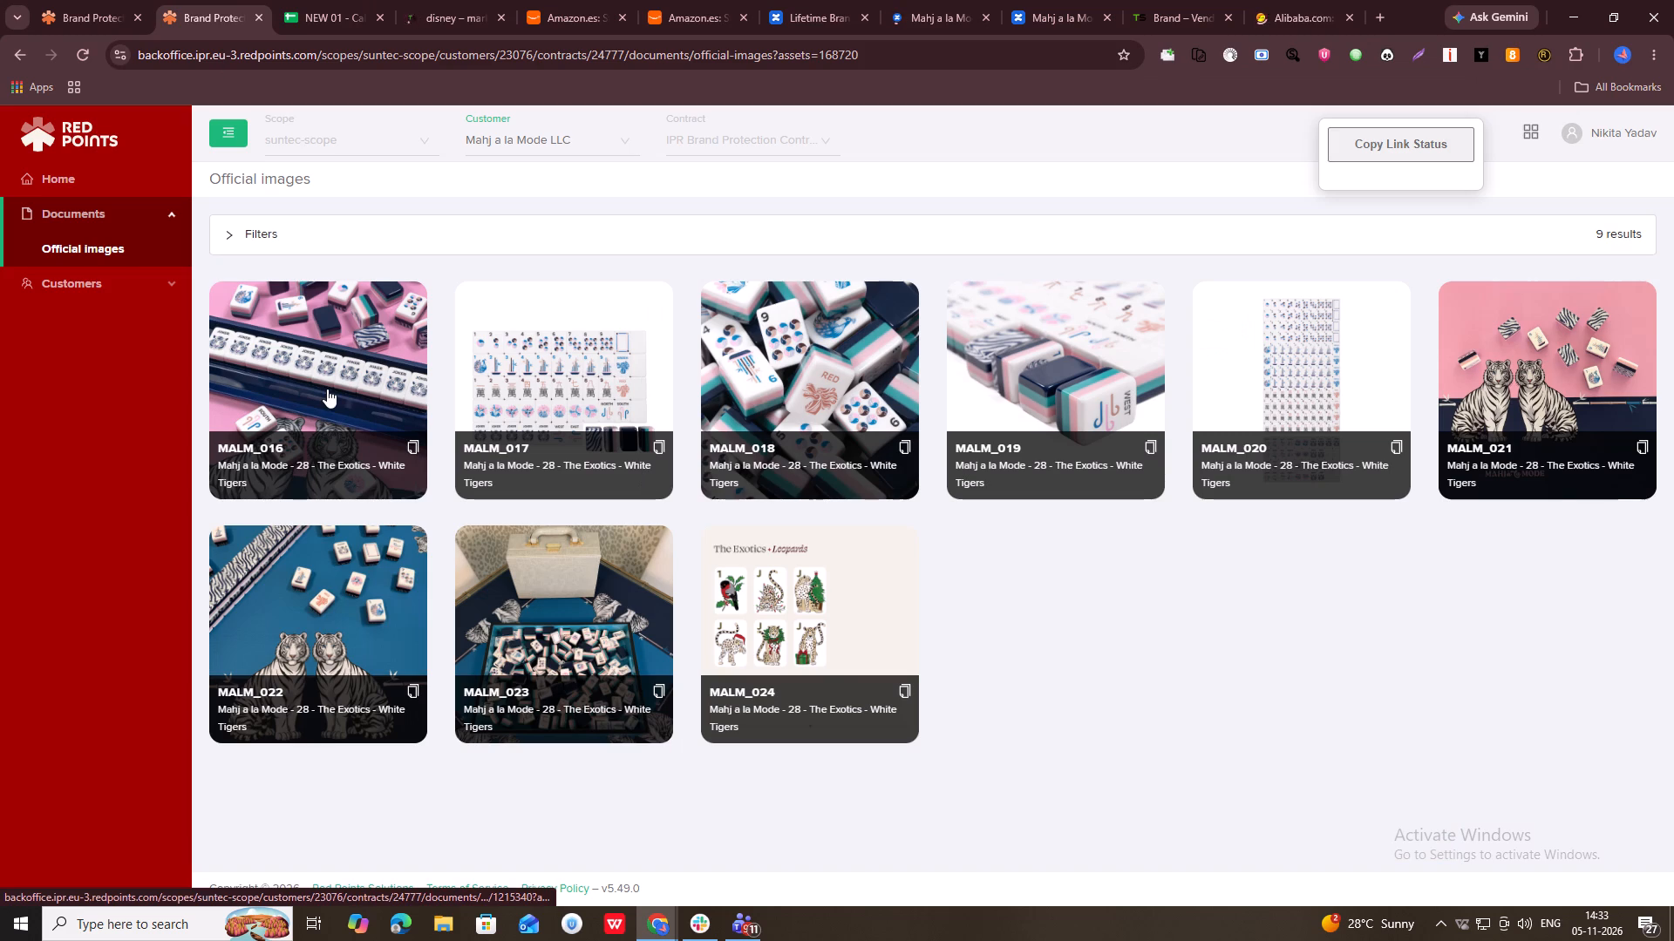
Open the details of official image MALM_017 from the White Tigers collection.
drag(327, 389, 573, 314)
click(573, 314)
drag(364, 382, 480, 308)
drag(480, 308, 658, 269)
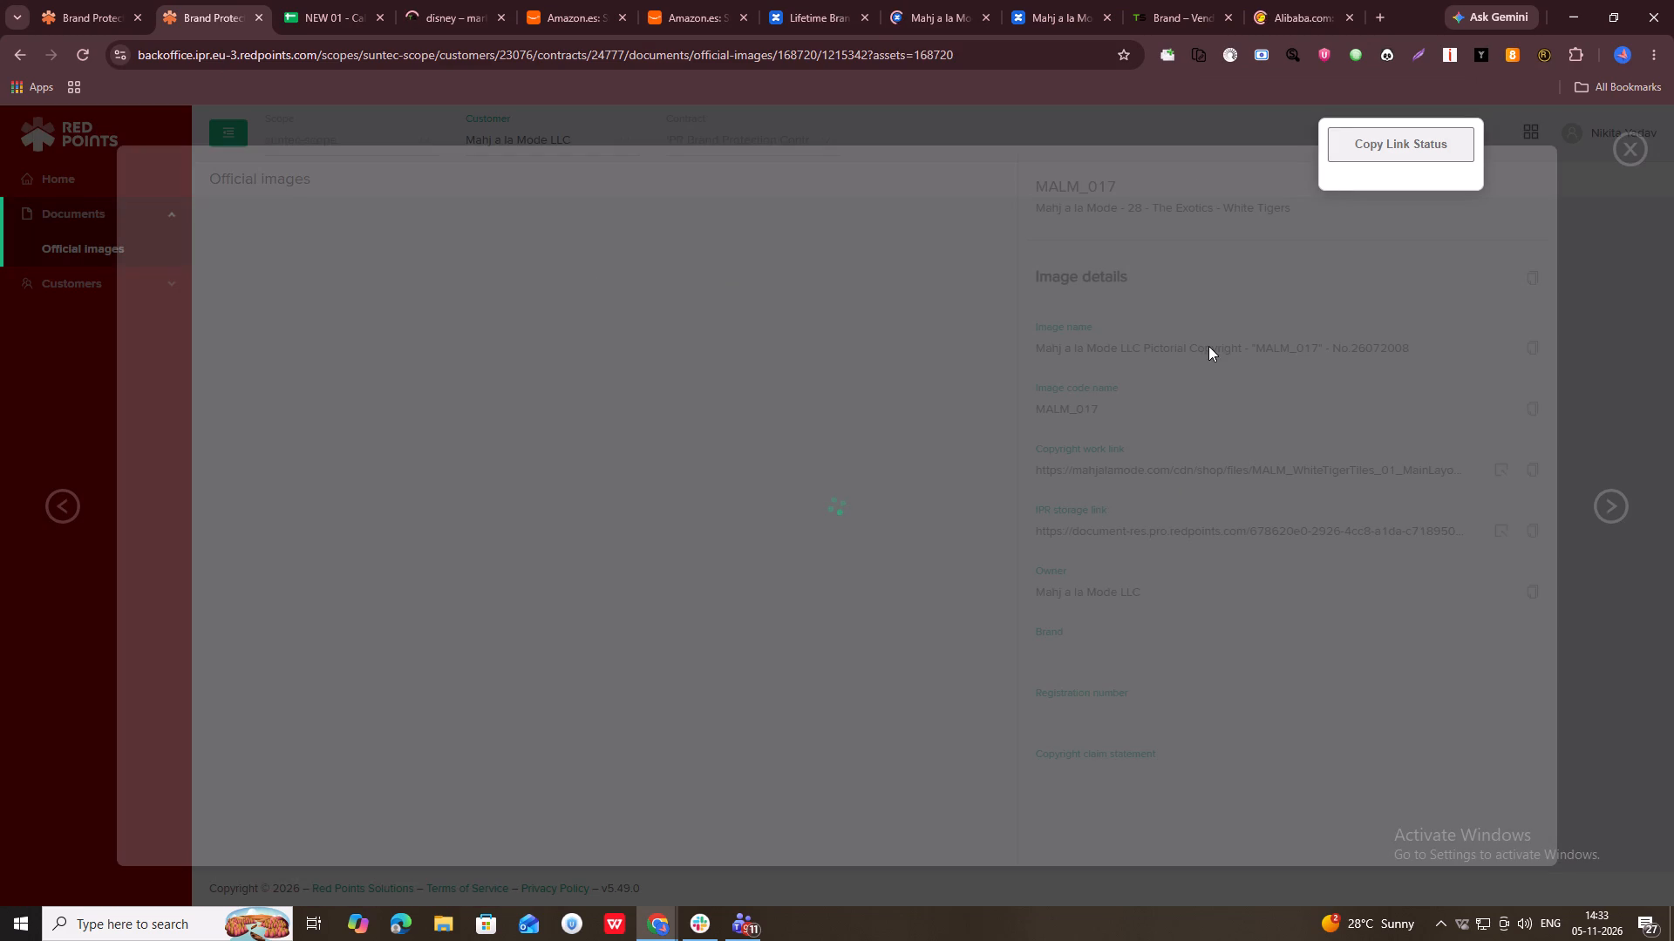
Try to run an Alibaba image search with the MALM_017 picture taken directly from its backoffice details.
drag(612, 587, 1045, 335)
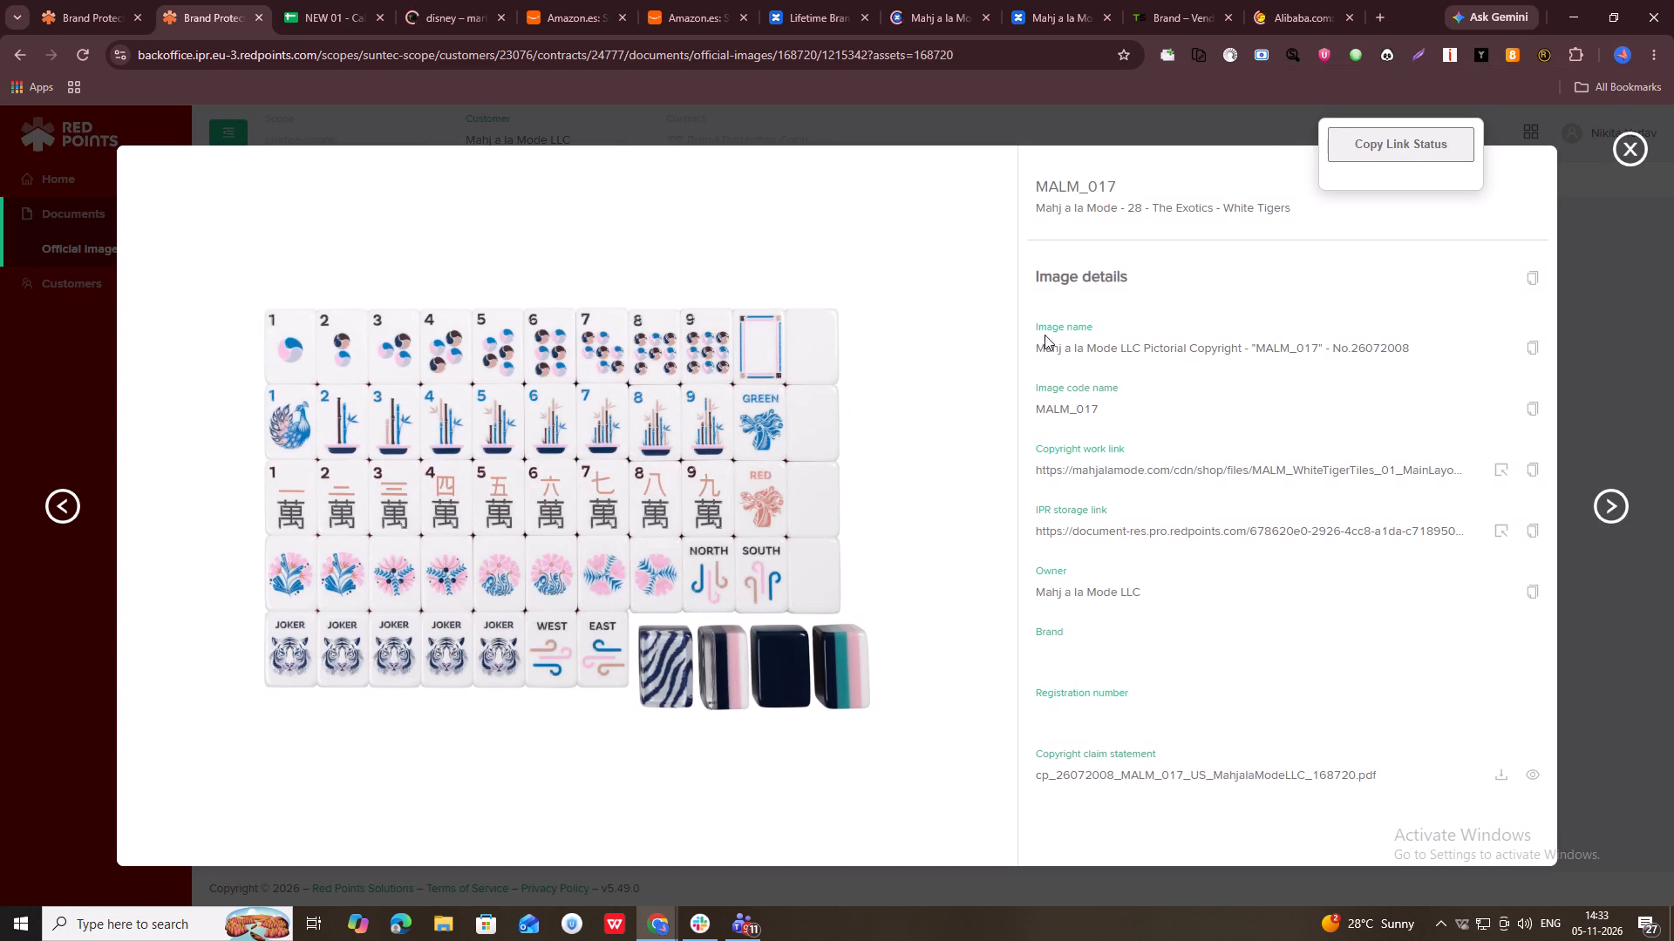
drag(1045, 335, 1303, 0)
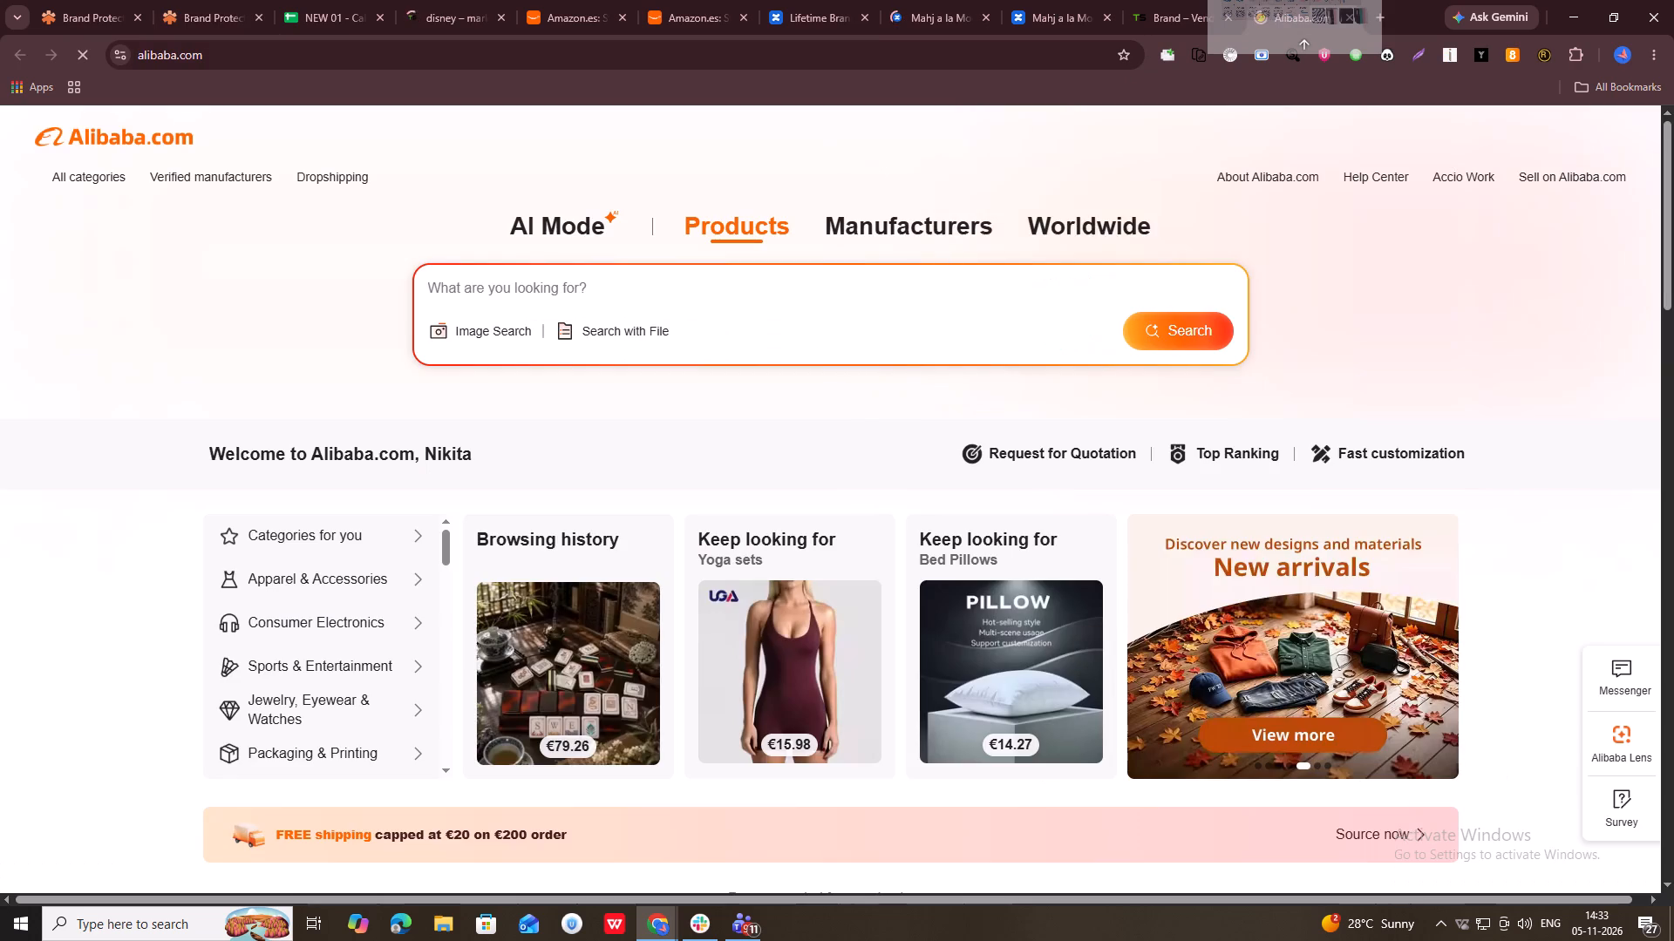
drag(1303, 0, 785, 397)
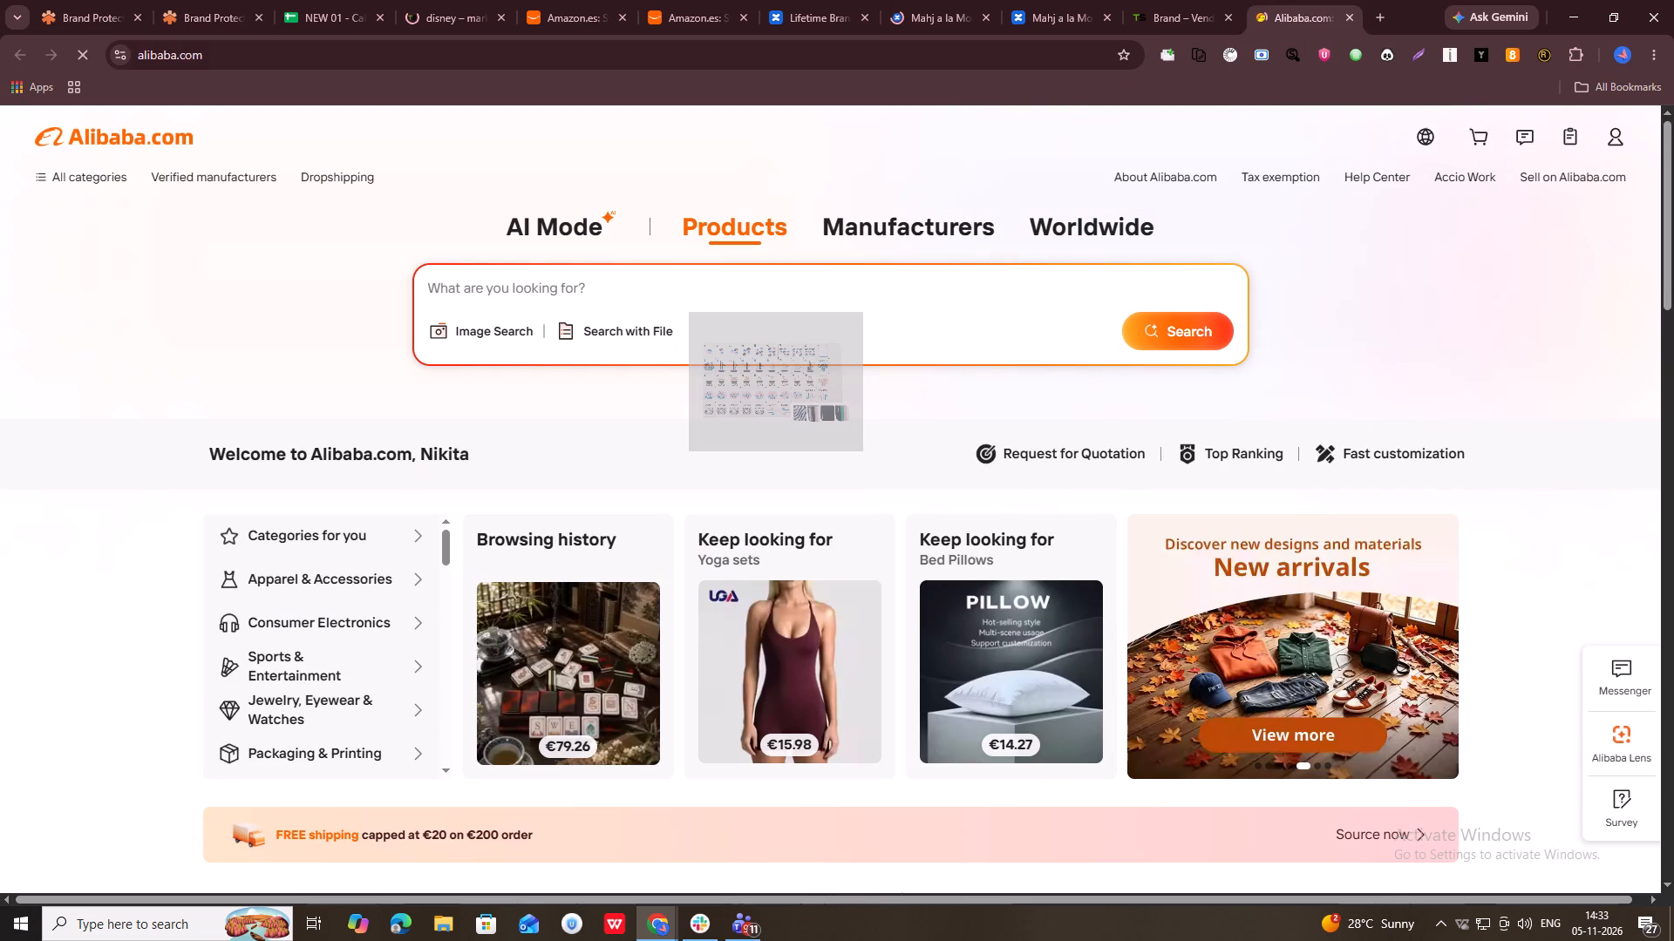
drag(785, 397, 726, 379)
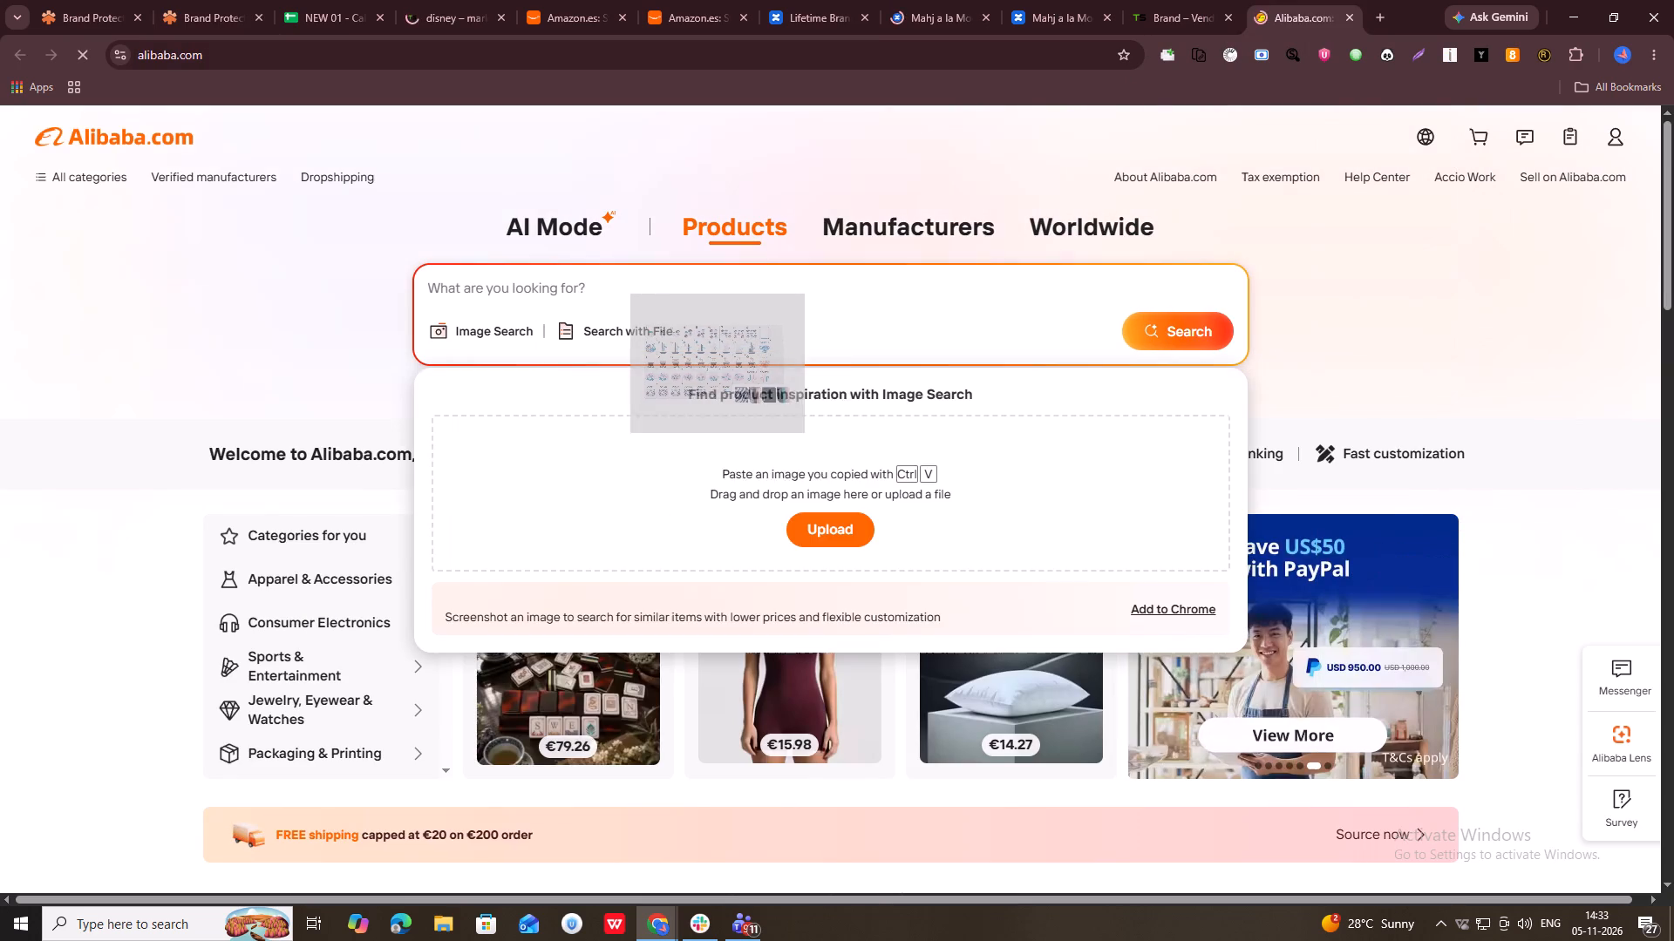
drag(726, 379, 821, 507)
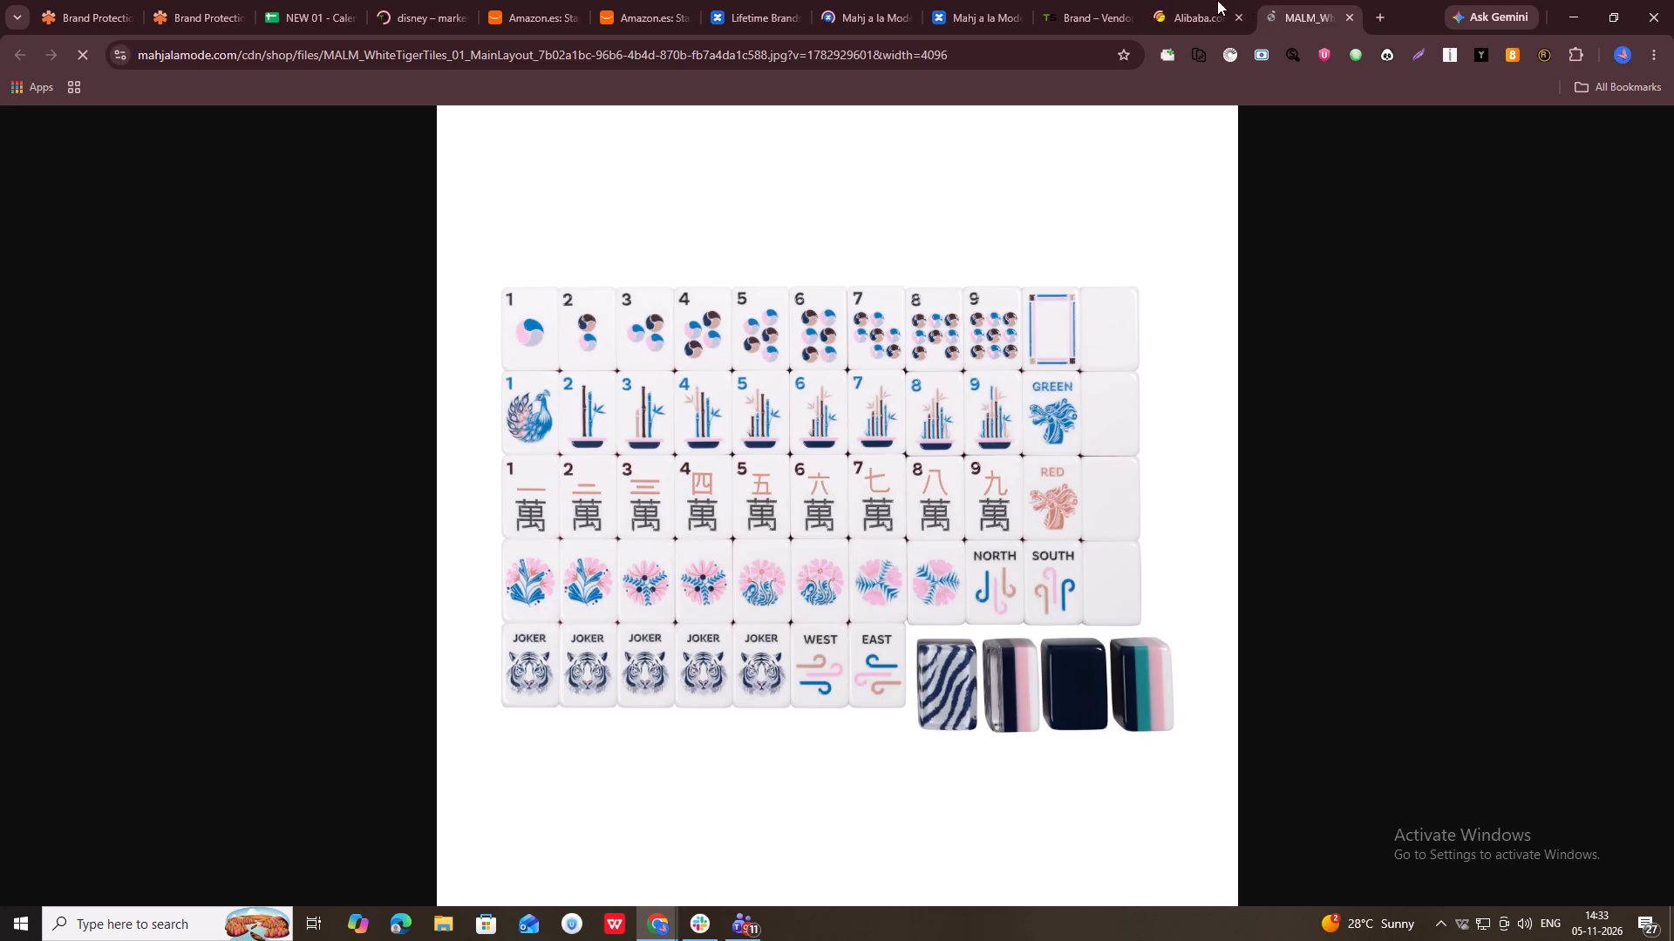
Retry the Alibaba image search using the full-size White Tigers tile layout picture from its own browser tab.
click(1206, 0)
click(1274, 0)
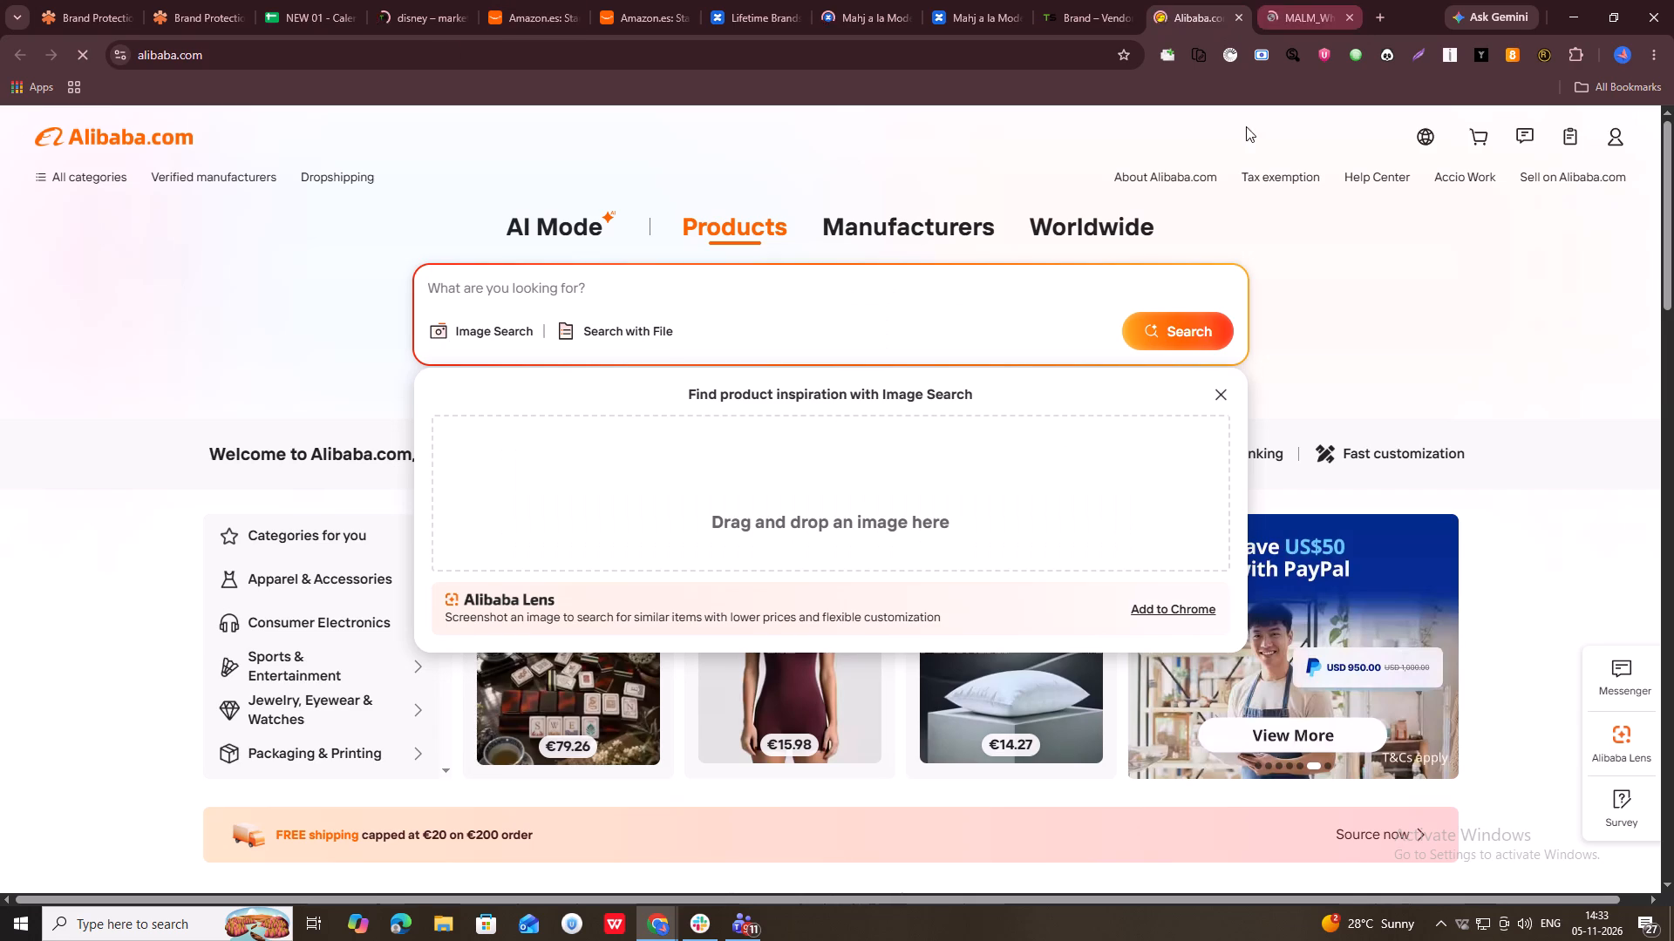
drag(862, 577, 1343, 54)
drag(908, 577, 963, 352)
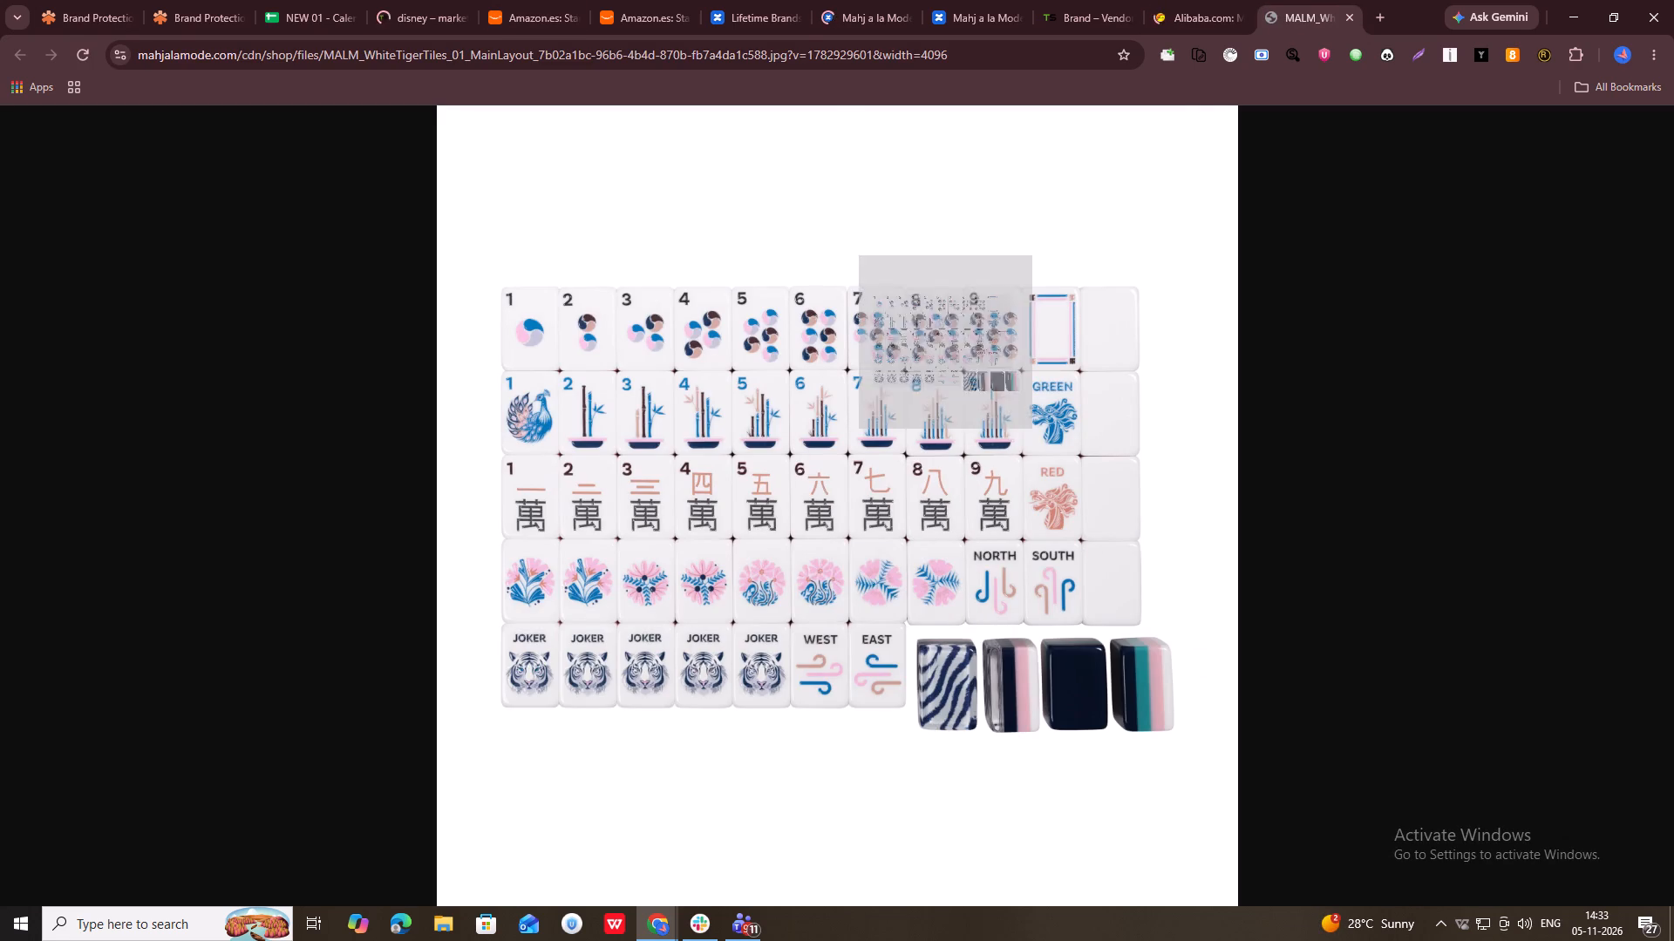
drag(963, 352, 786, 441)
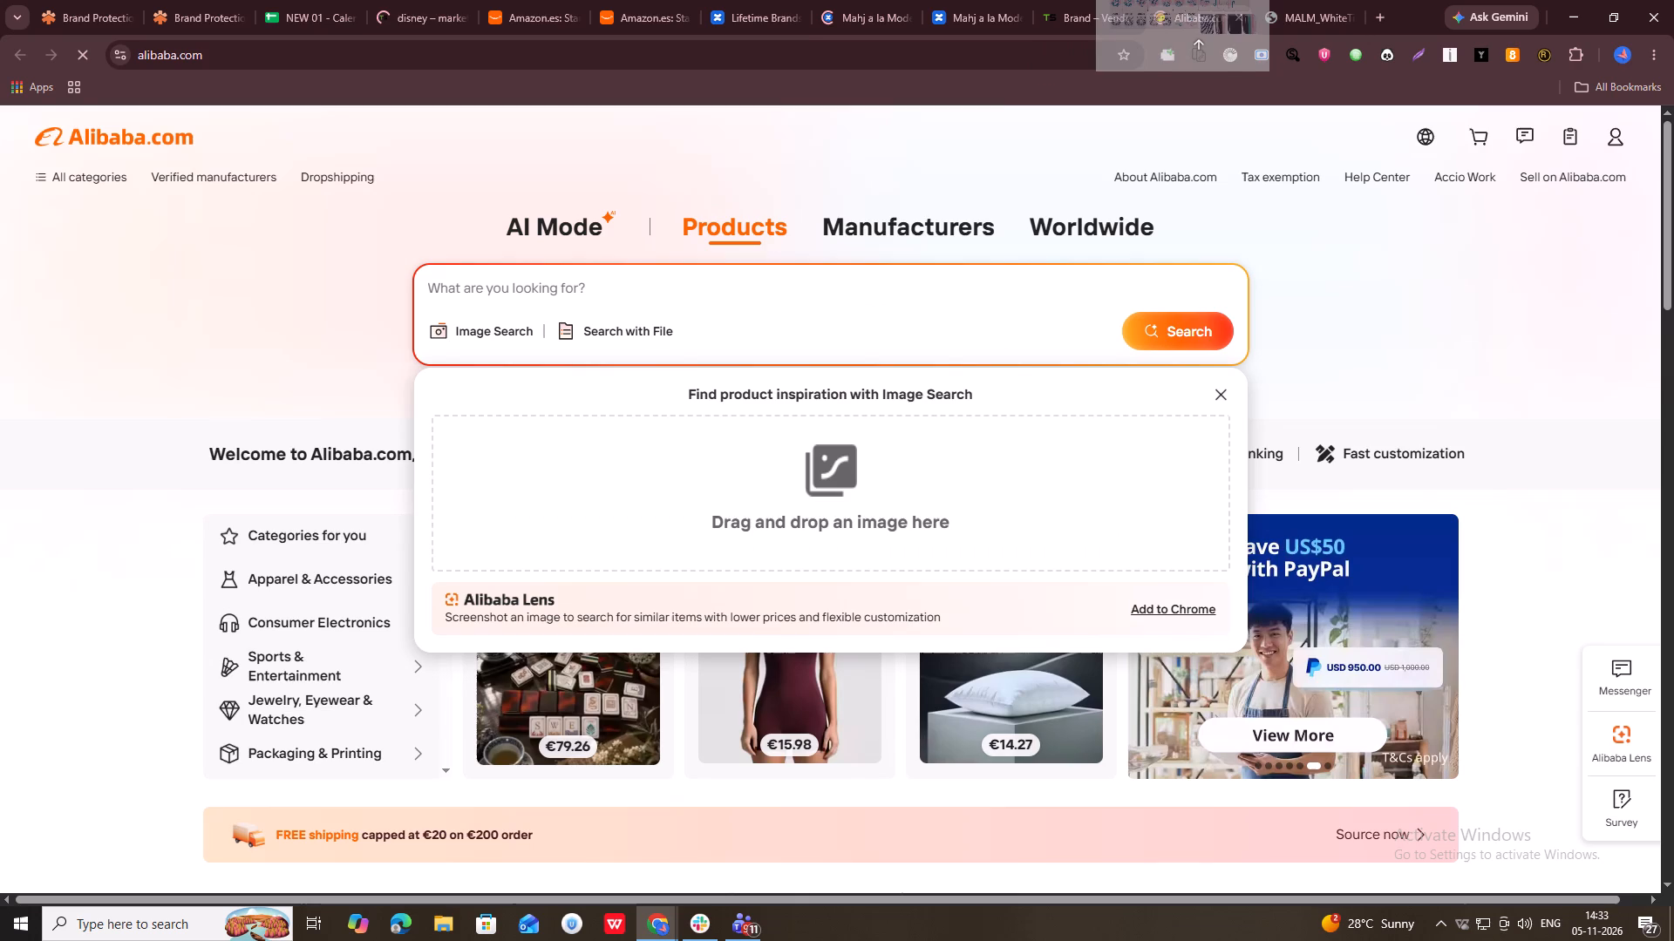
drag(786, 441, 849, 510)
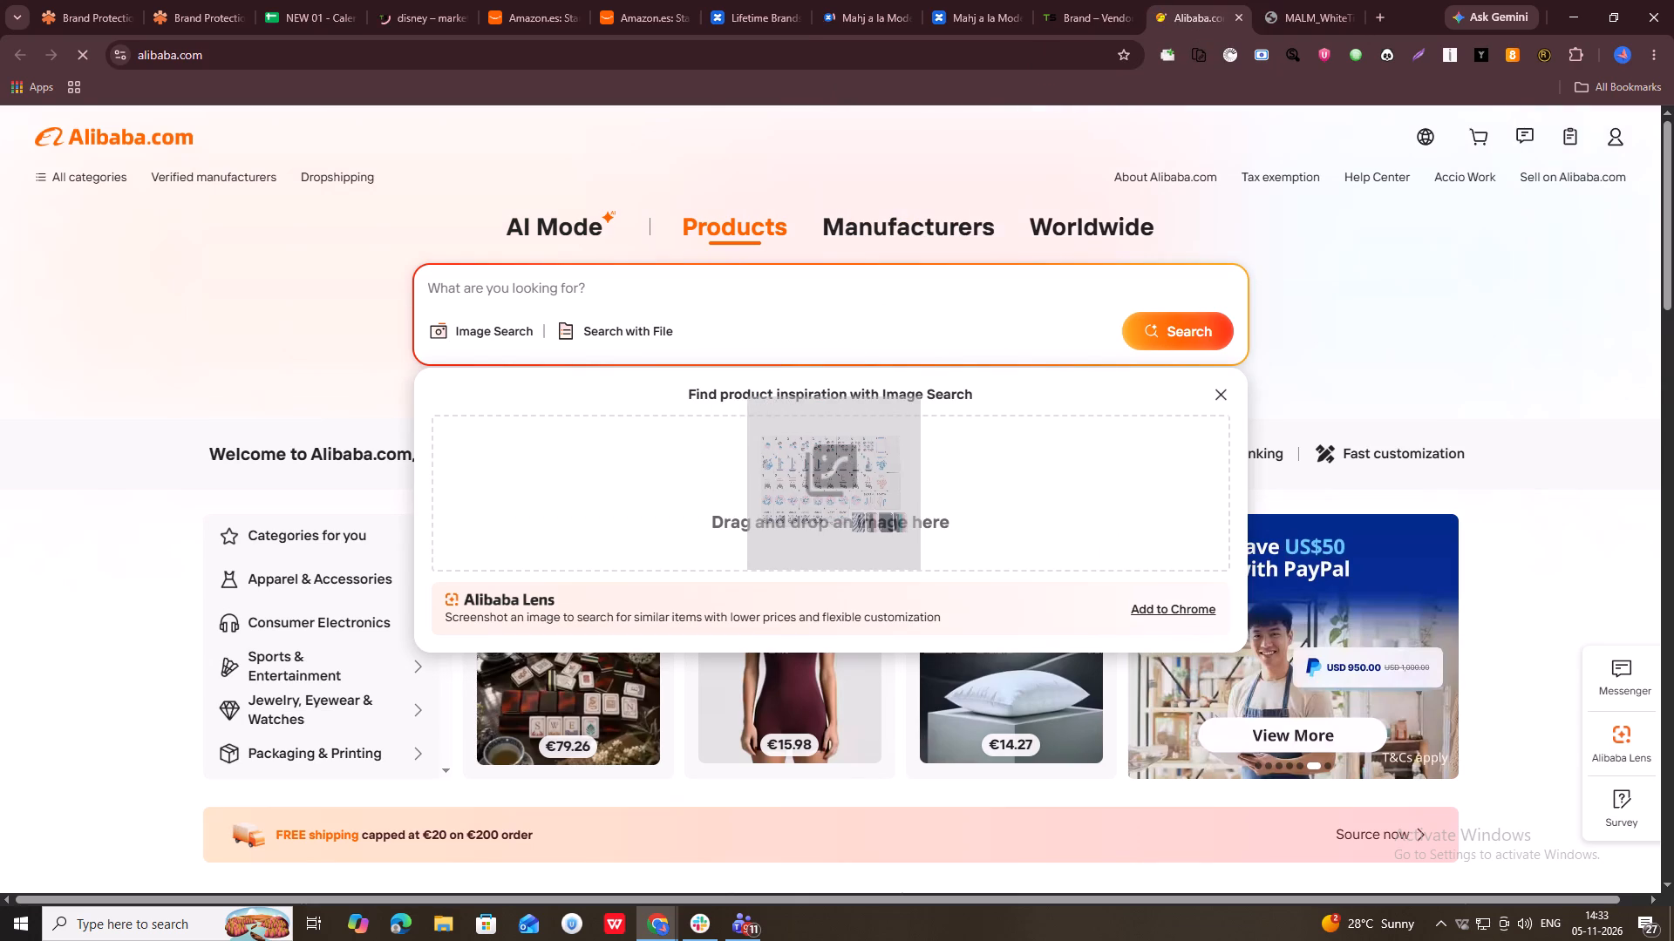
drag(849, 510, 848, 518)
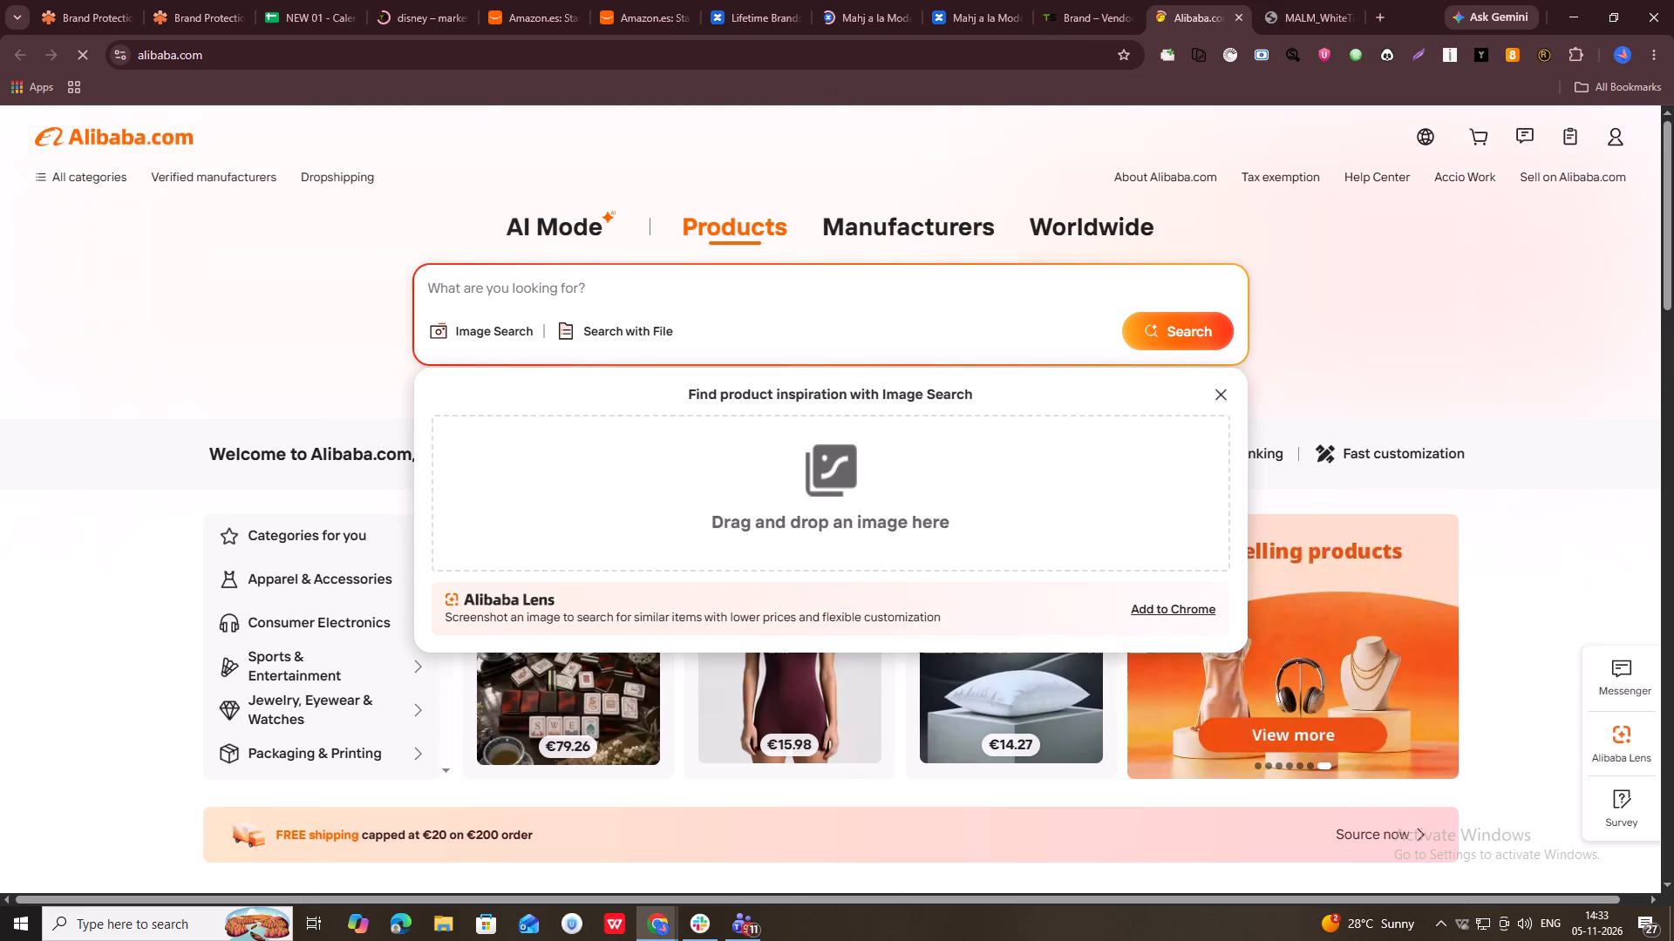
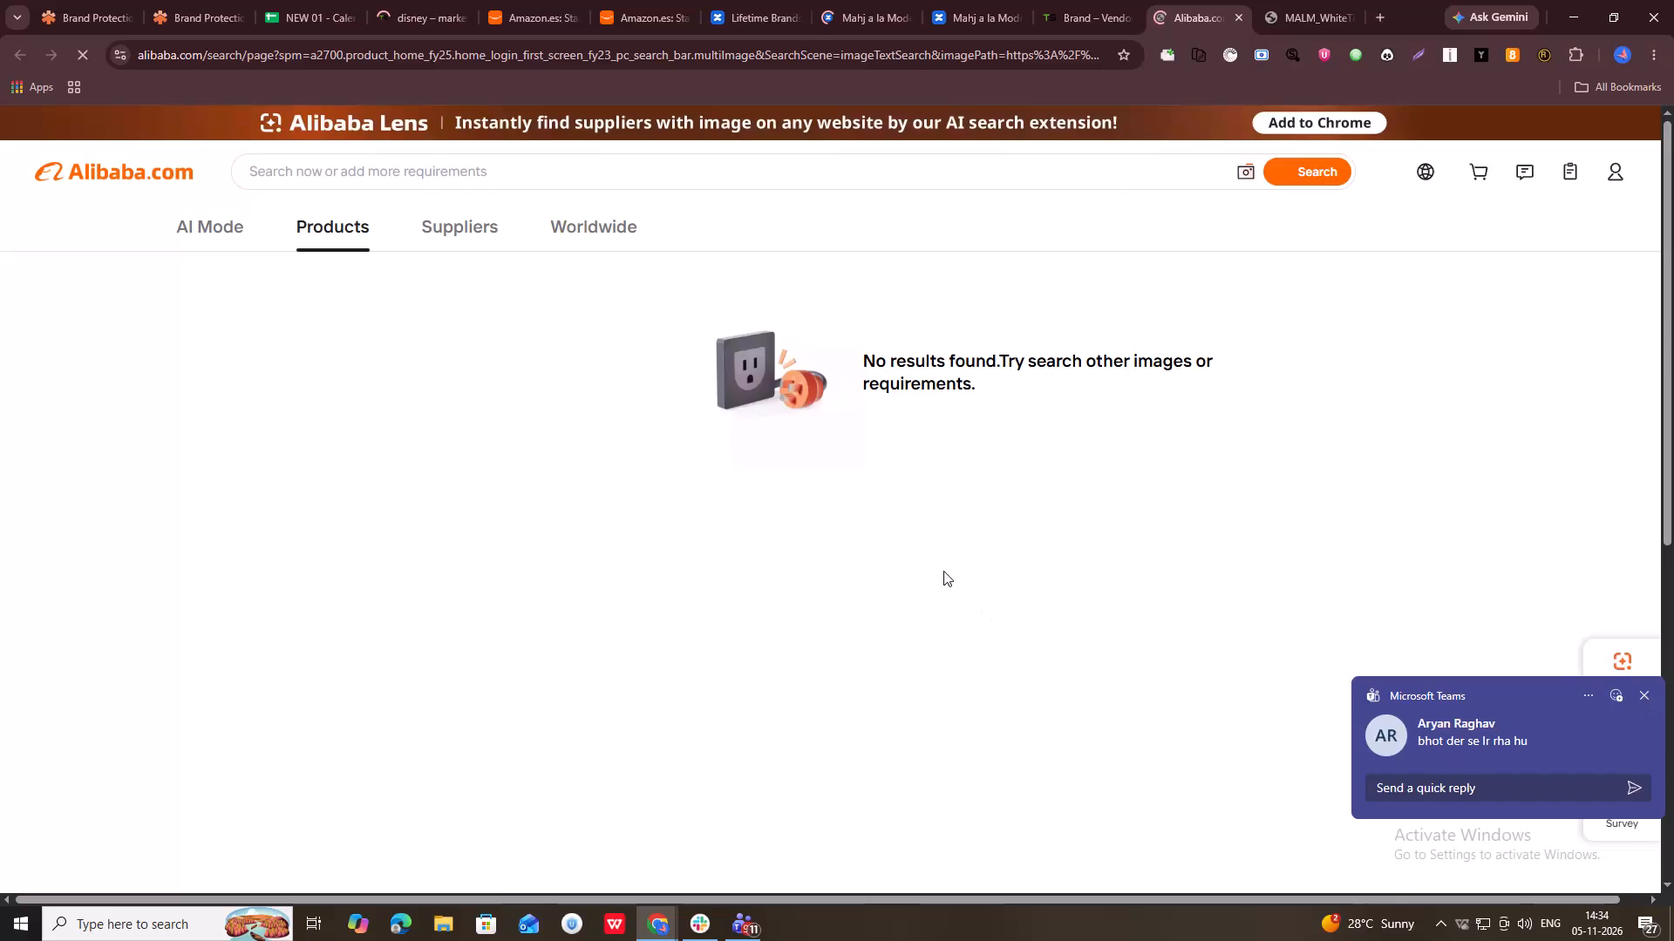
Dismiss the incoming Microsoft Teams chat notification covering the Alibaba results page.
scroll(896, 662, down, 7)
scroll(893, 662, up, 20)
scroll(893, 662, up, 3)
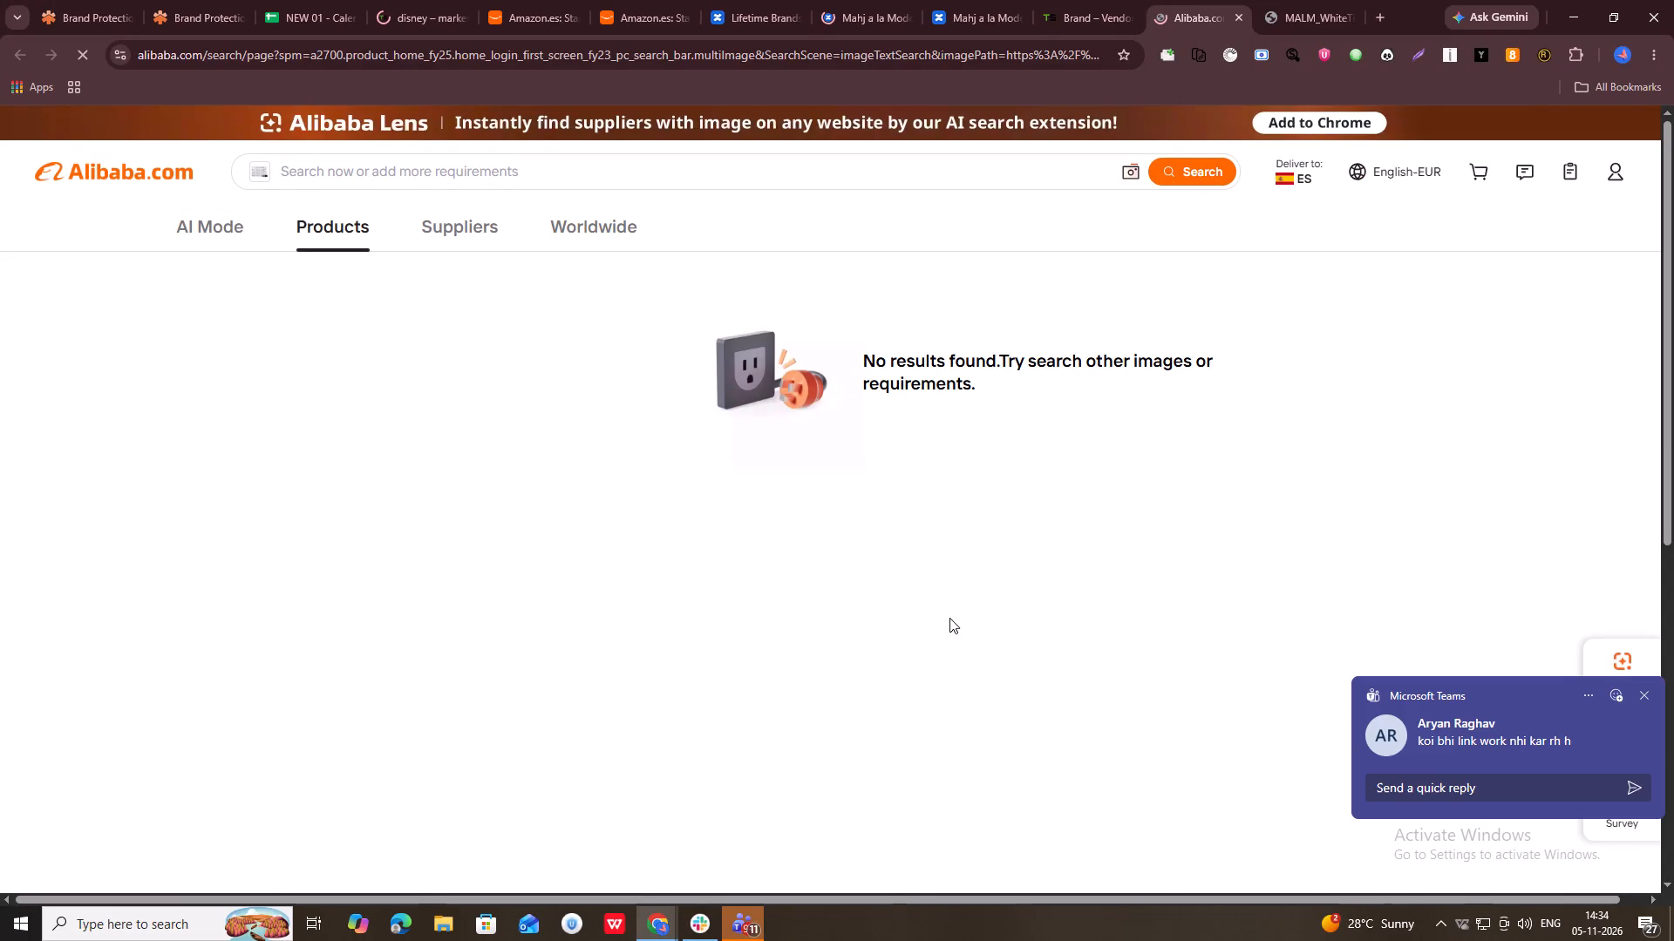
click(1648, 693)
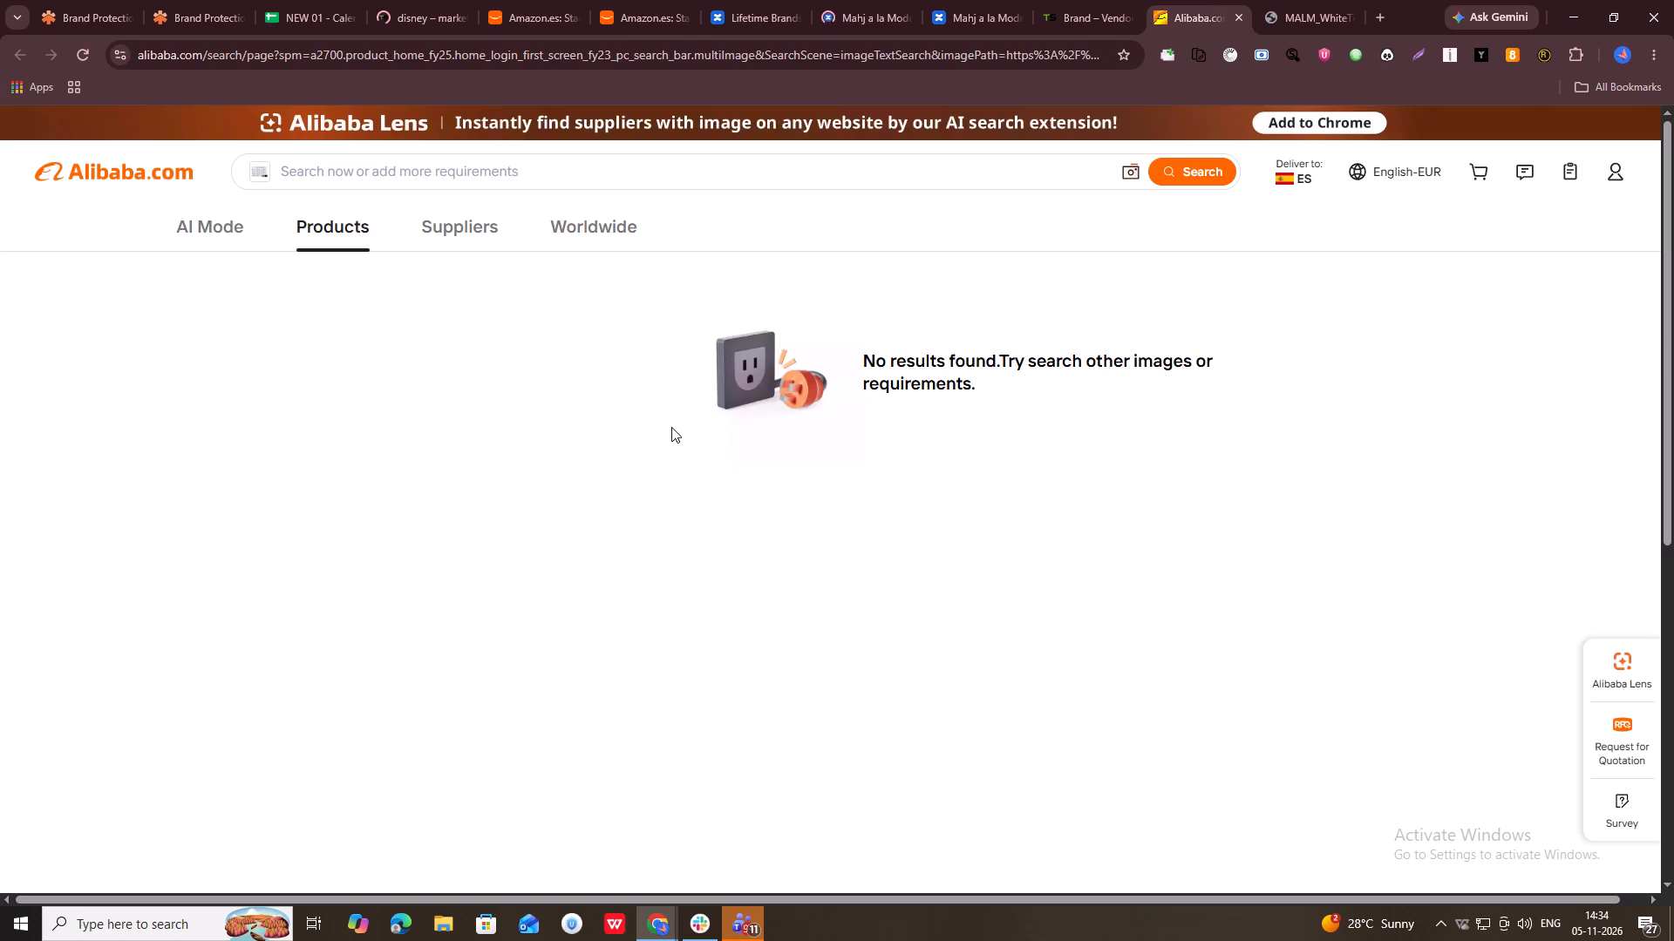
Run an Alibaba image search with the MALM_016 picture from the White Tigers official images gallery.
click(141, 0)
click(205, 0)
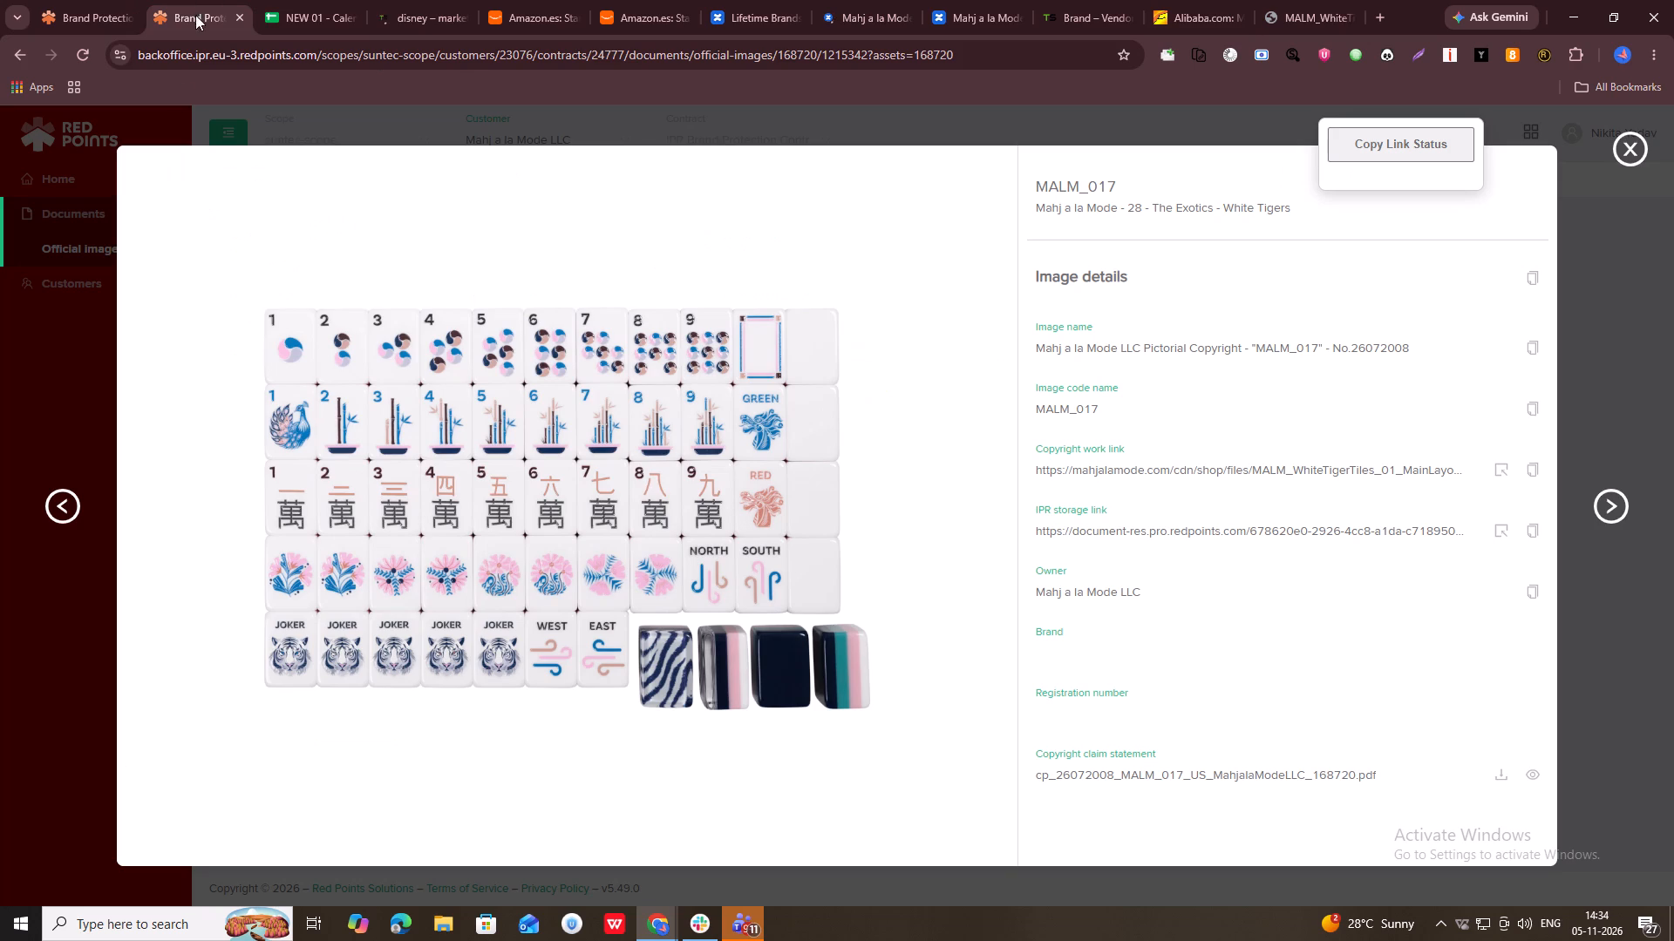
click(1630, 142)
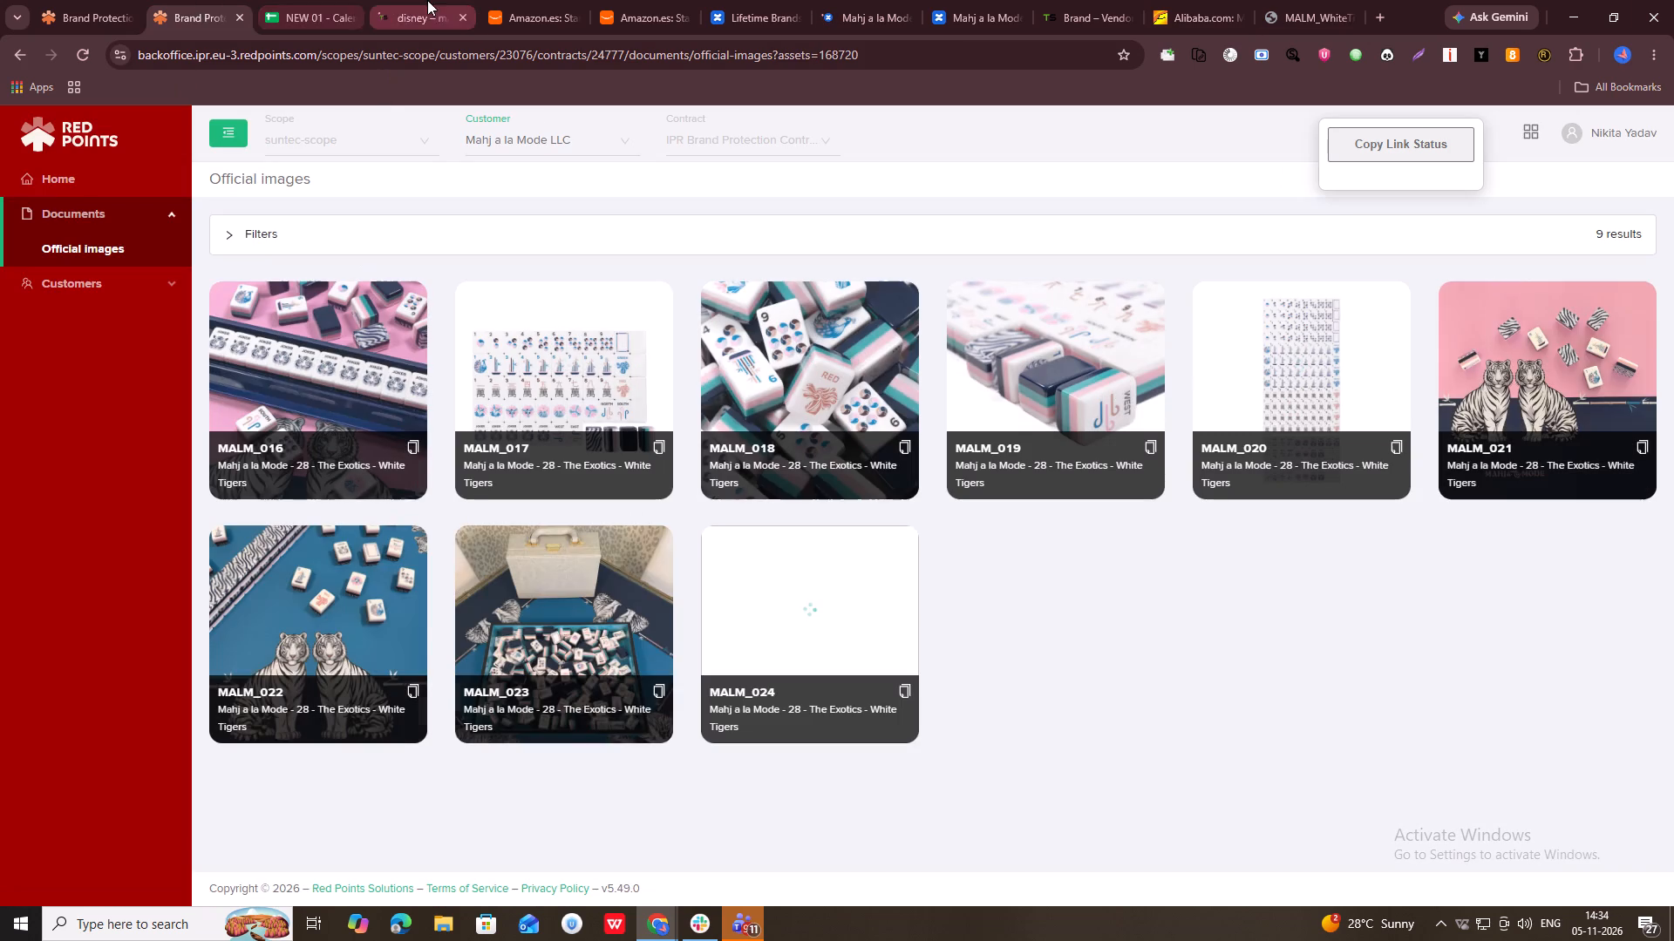
drag(310, 378, 1179, 0)
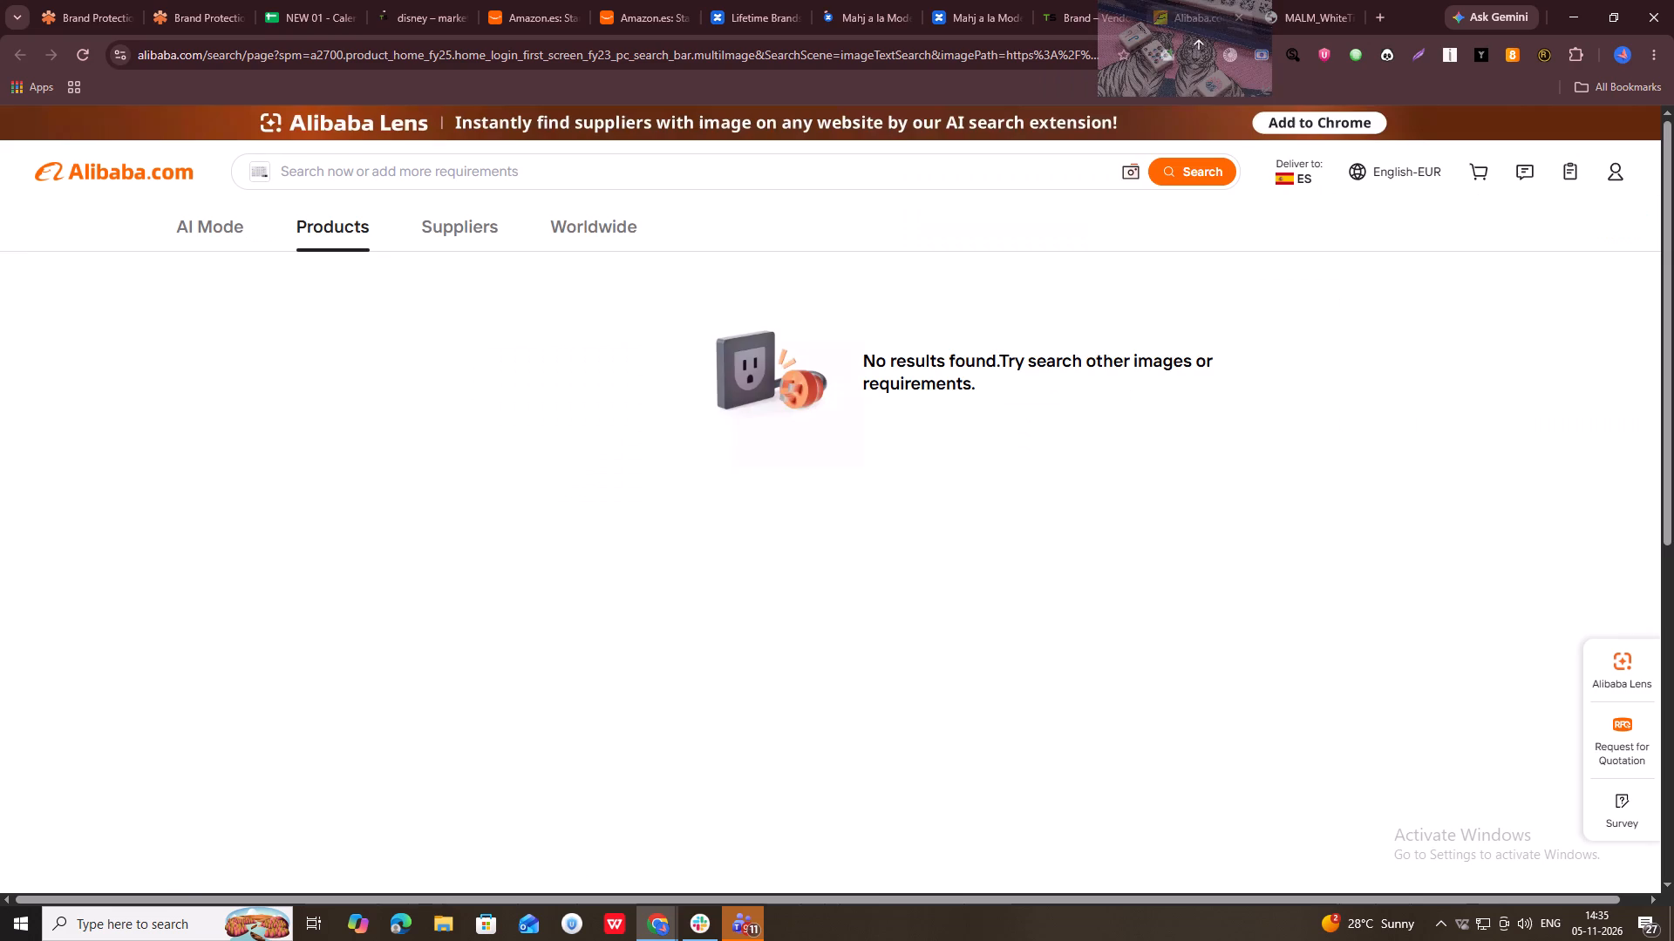
drag(1179, 0, 701, 305)
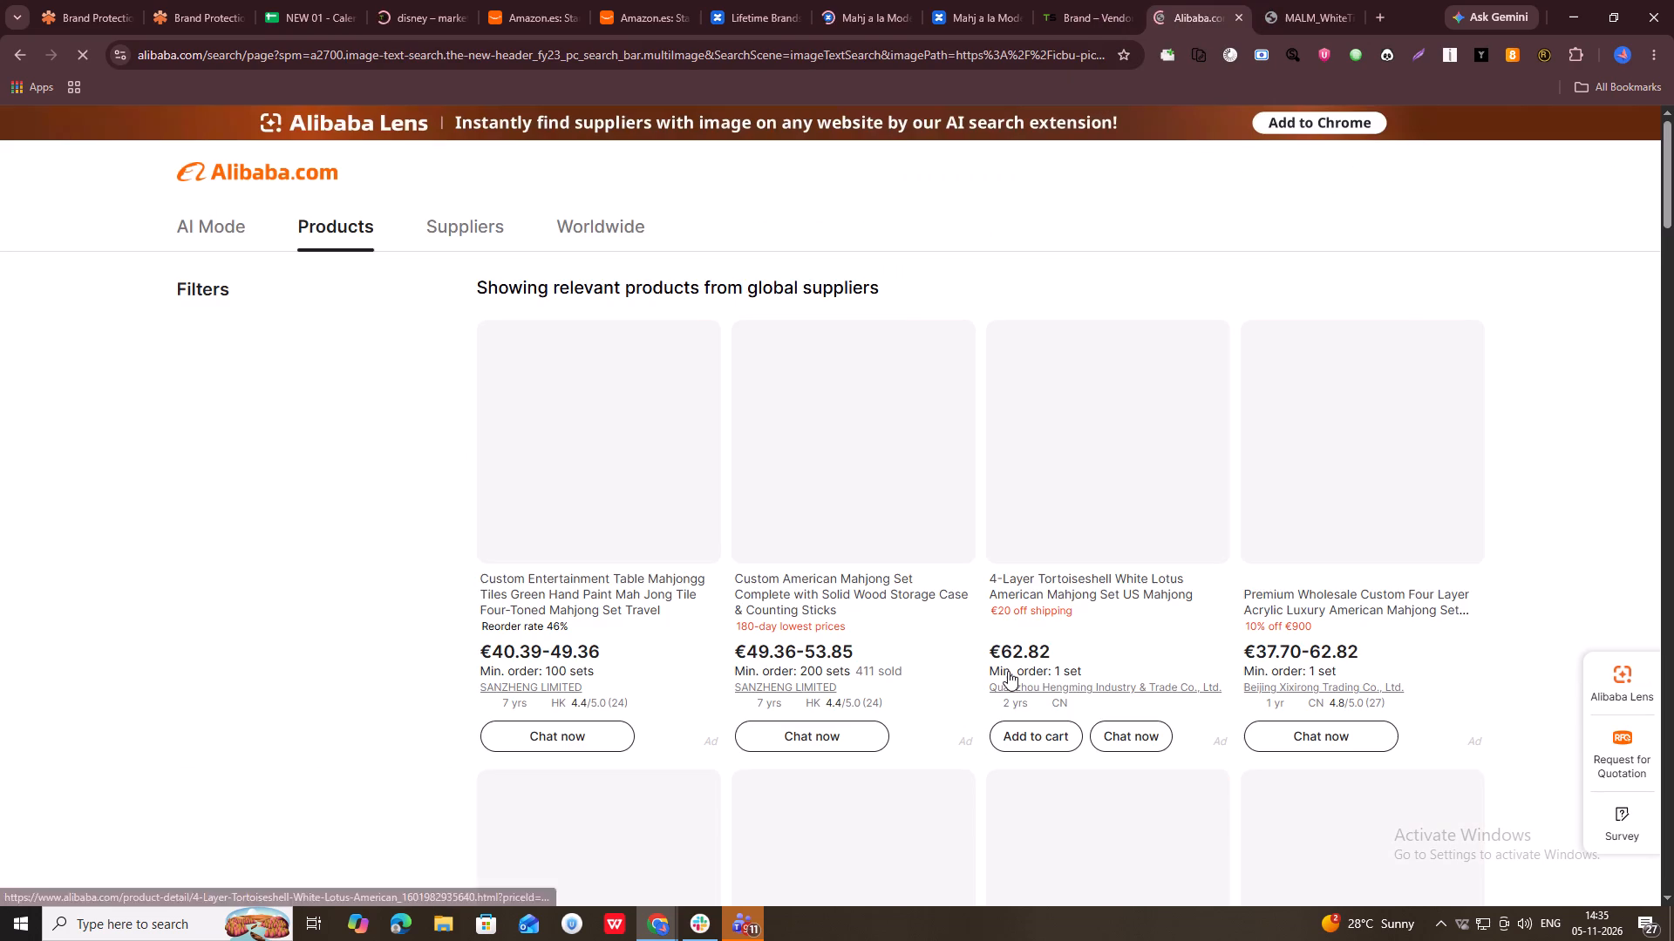
Open the "MAHJ ALA MODE the Exotics - White Tigers Tile Collection" listing from the results in its own tab.
scroll(1150, 691, down, 7)
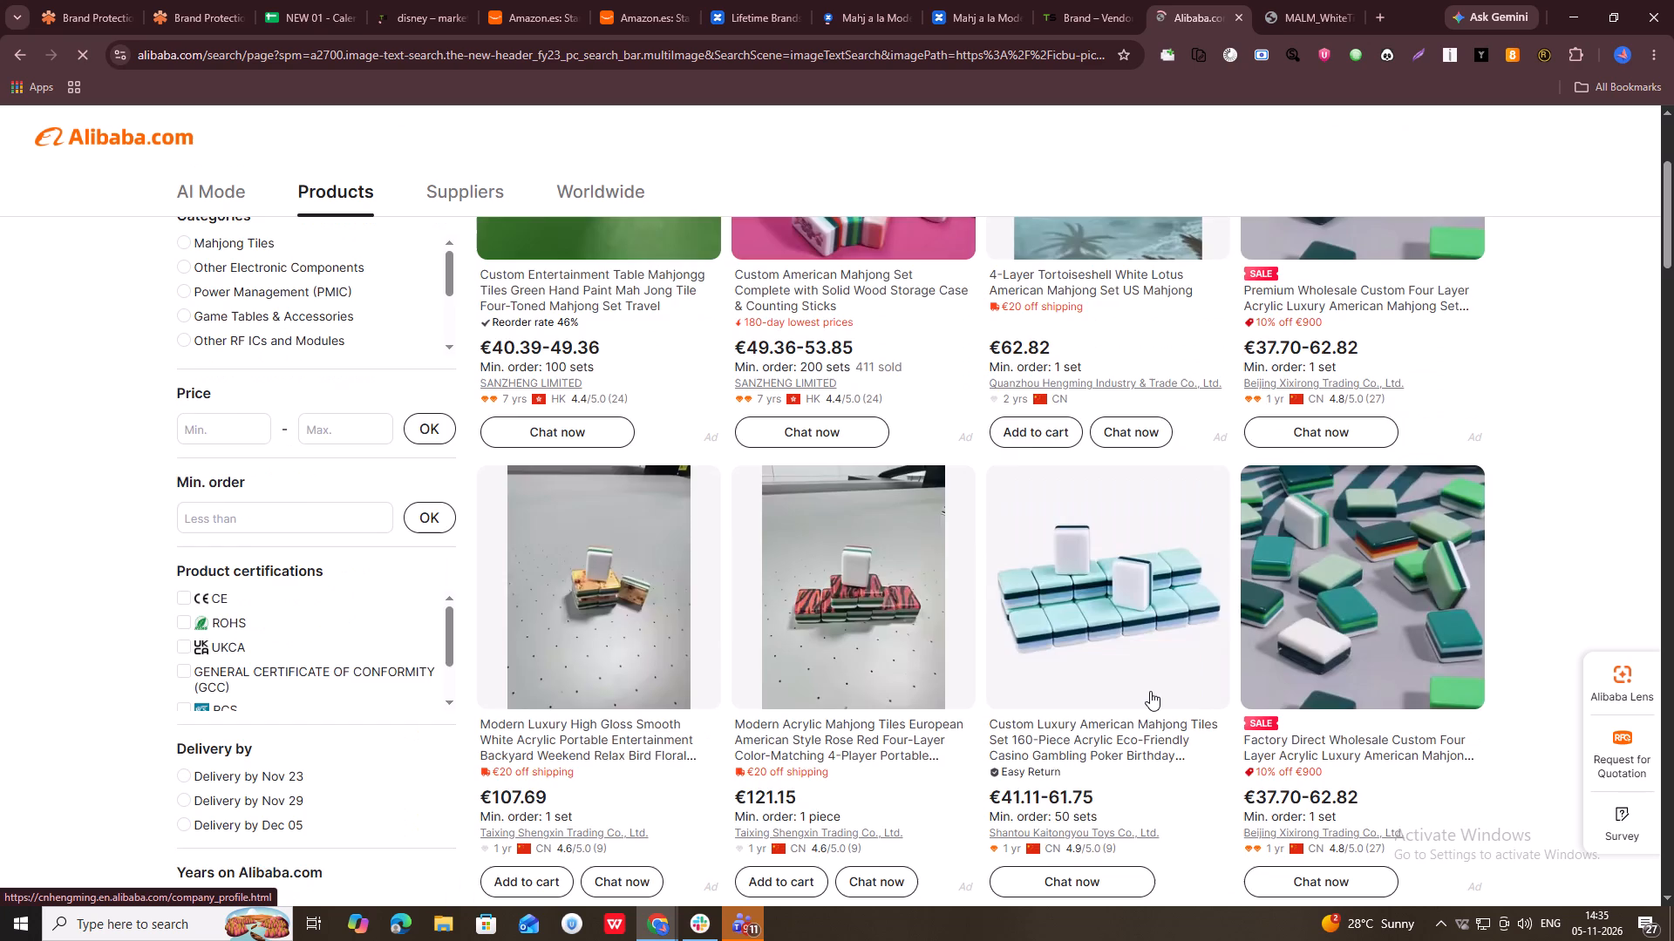
scroll(1169, 699, down, 3)
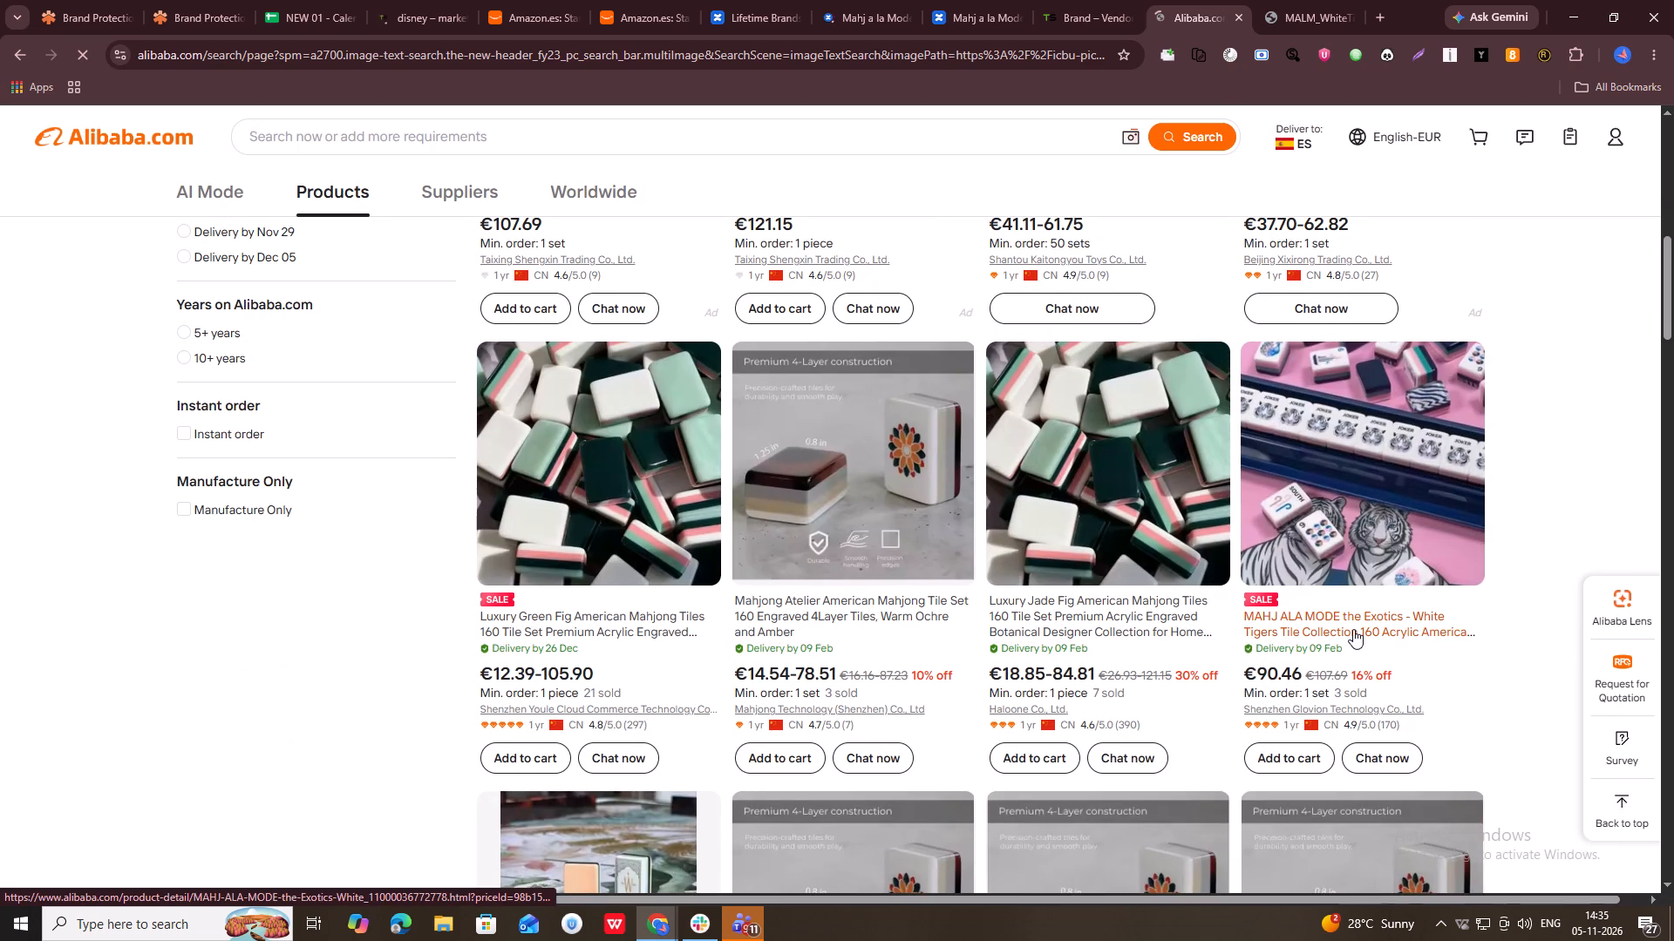
middle_click(1353, 629)
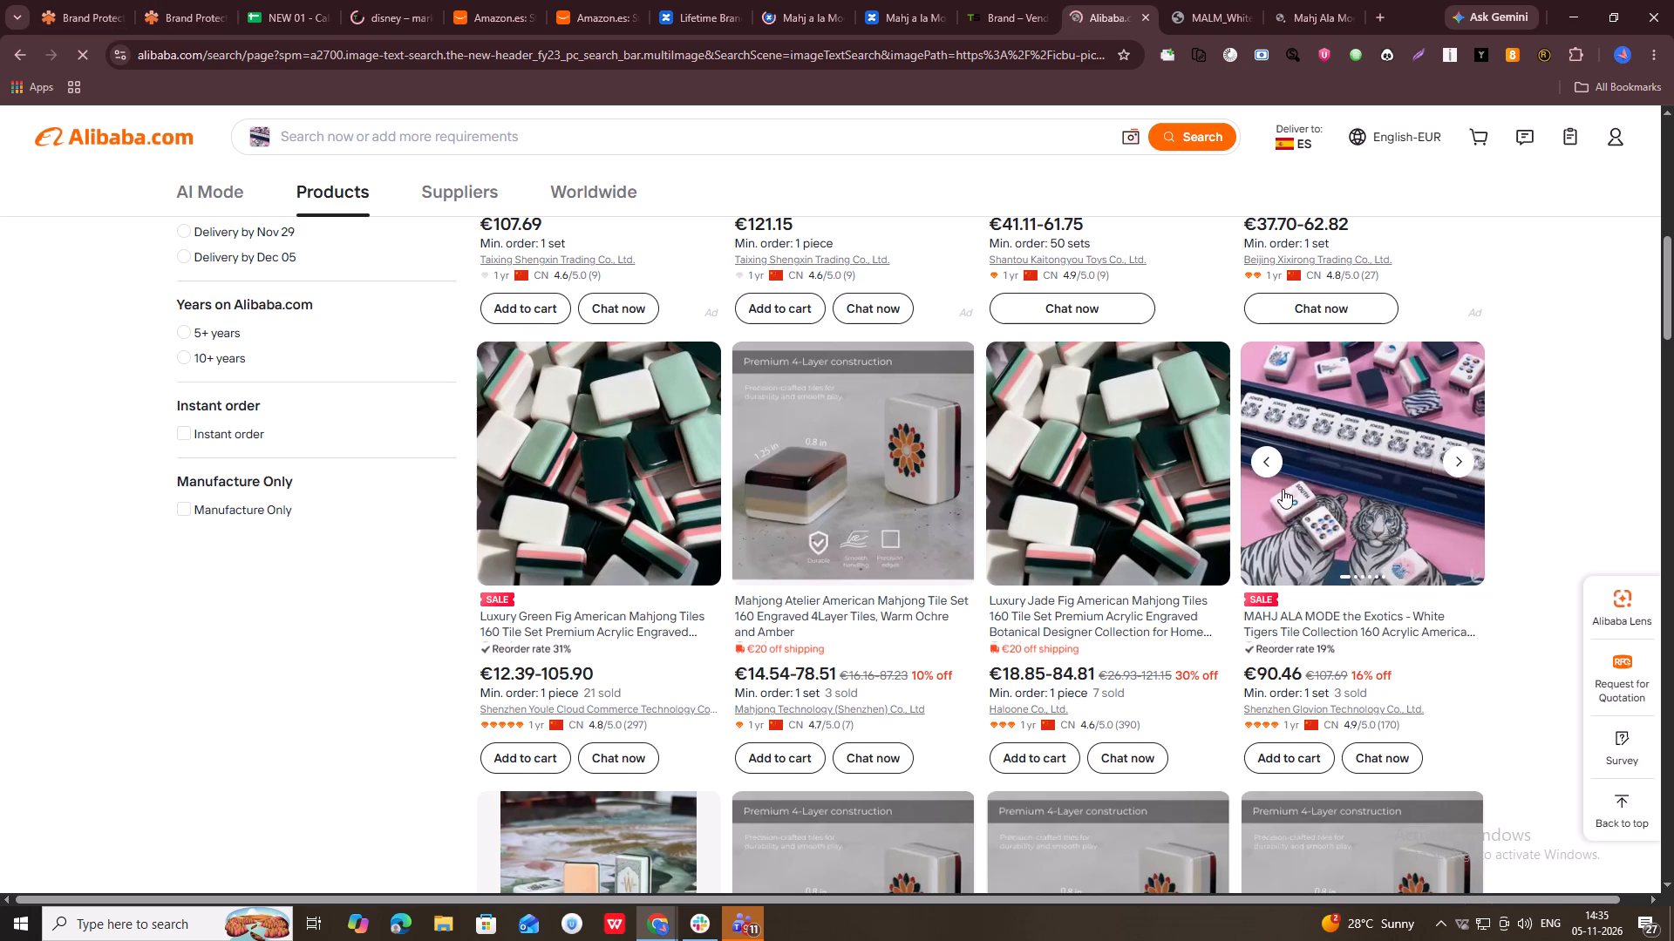
Compare official image MALM_016 with the White Tigers listing on Alibaba, viewing the listing's joker rack photo.
click(186, 0)
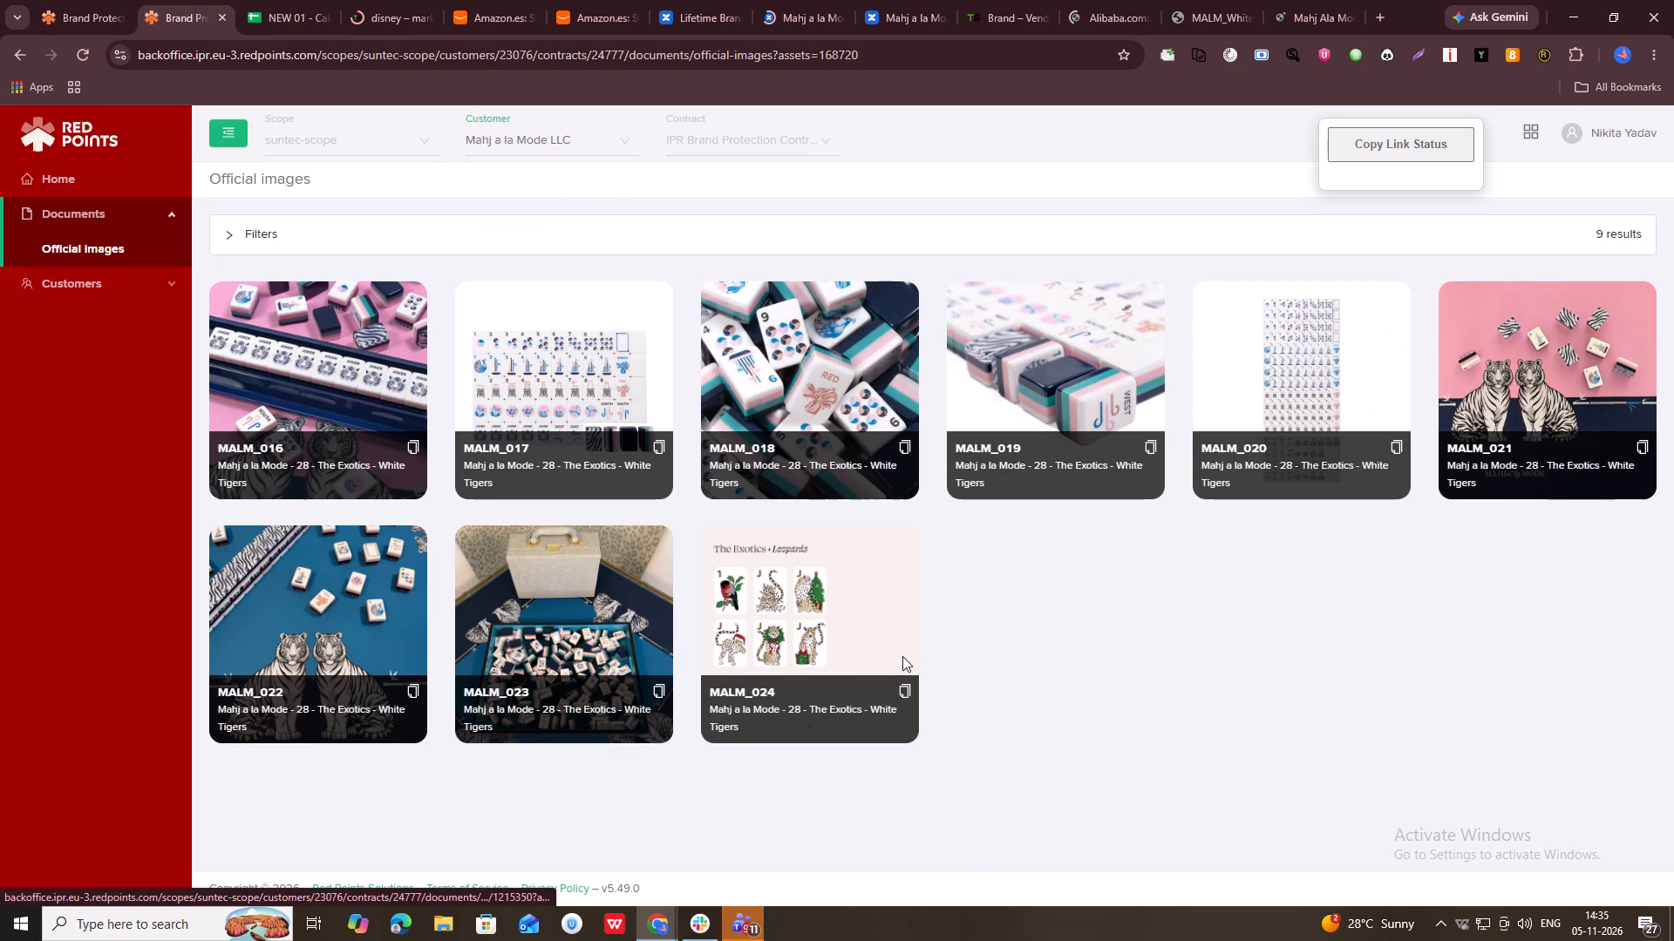
click(287, 372)
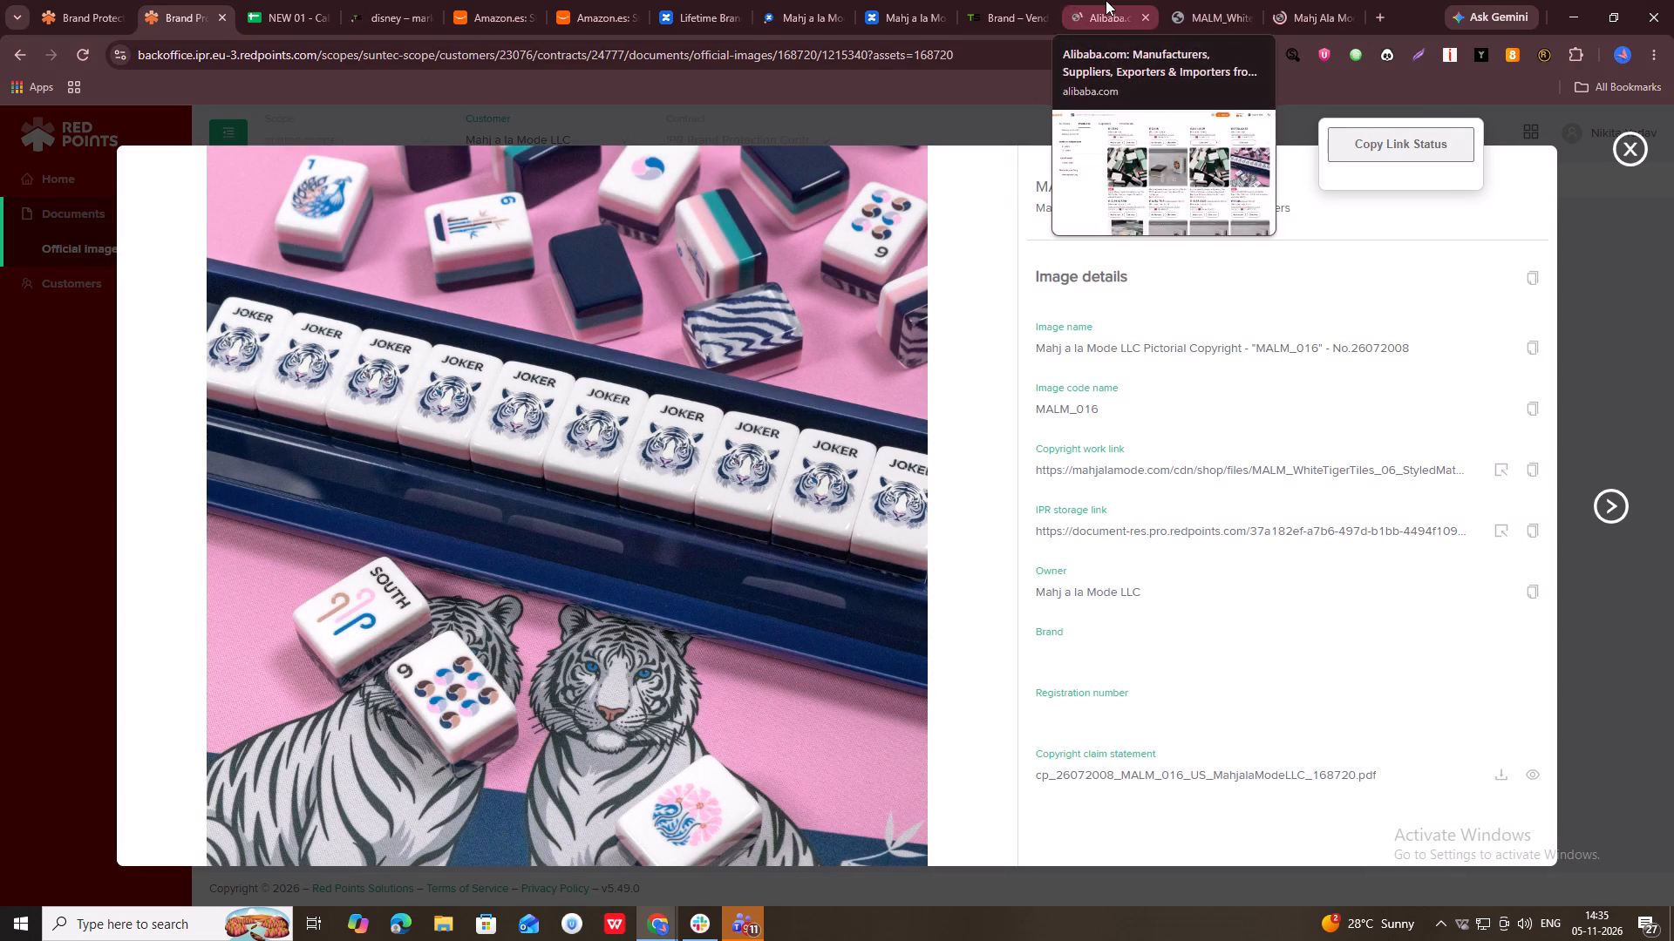
click(1137, 0)
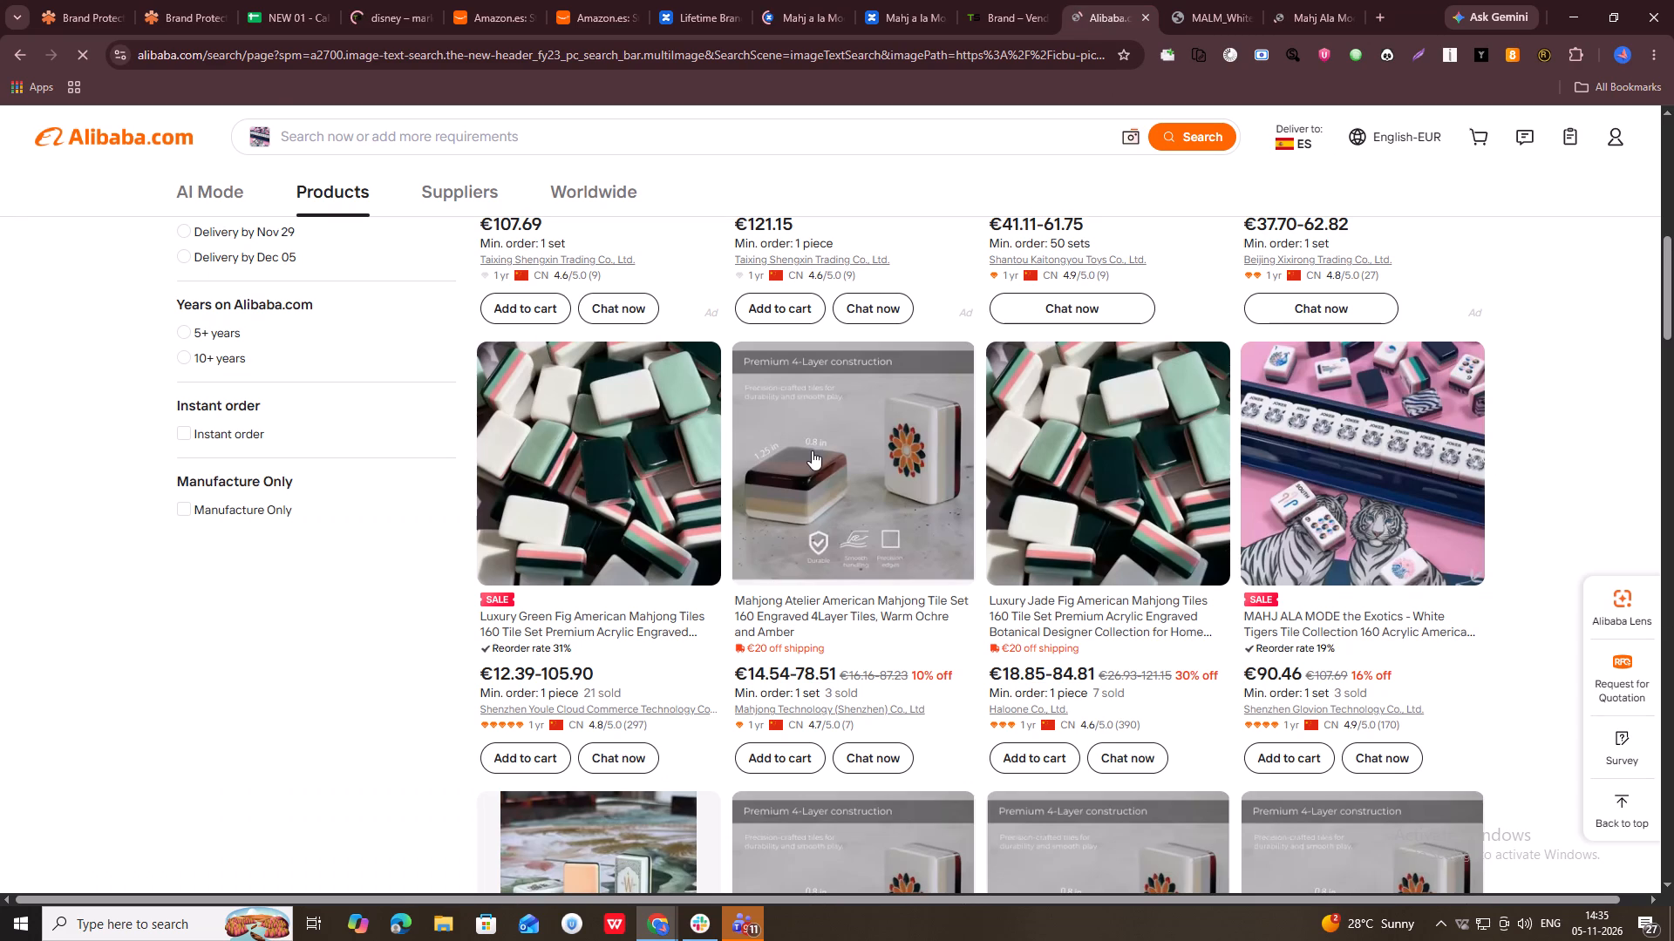
click(220, 0)
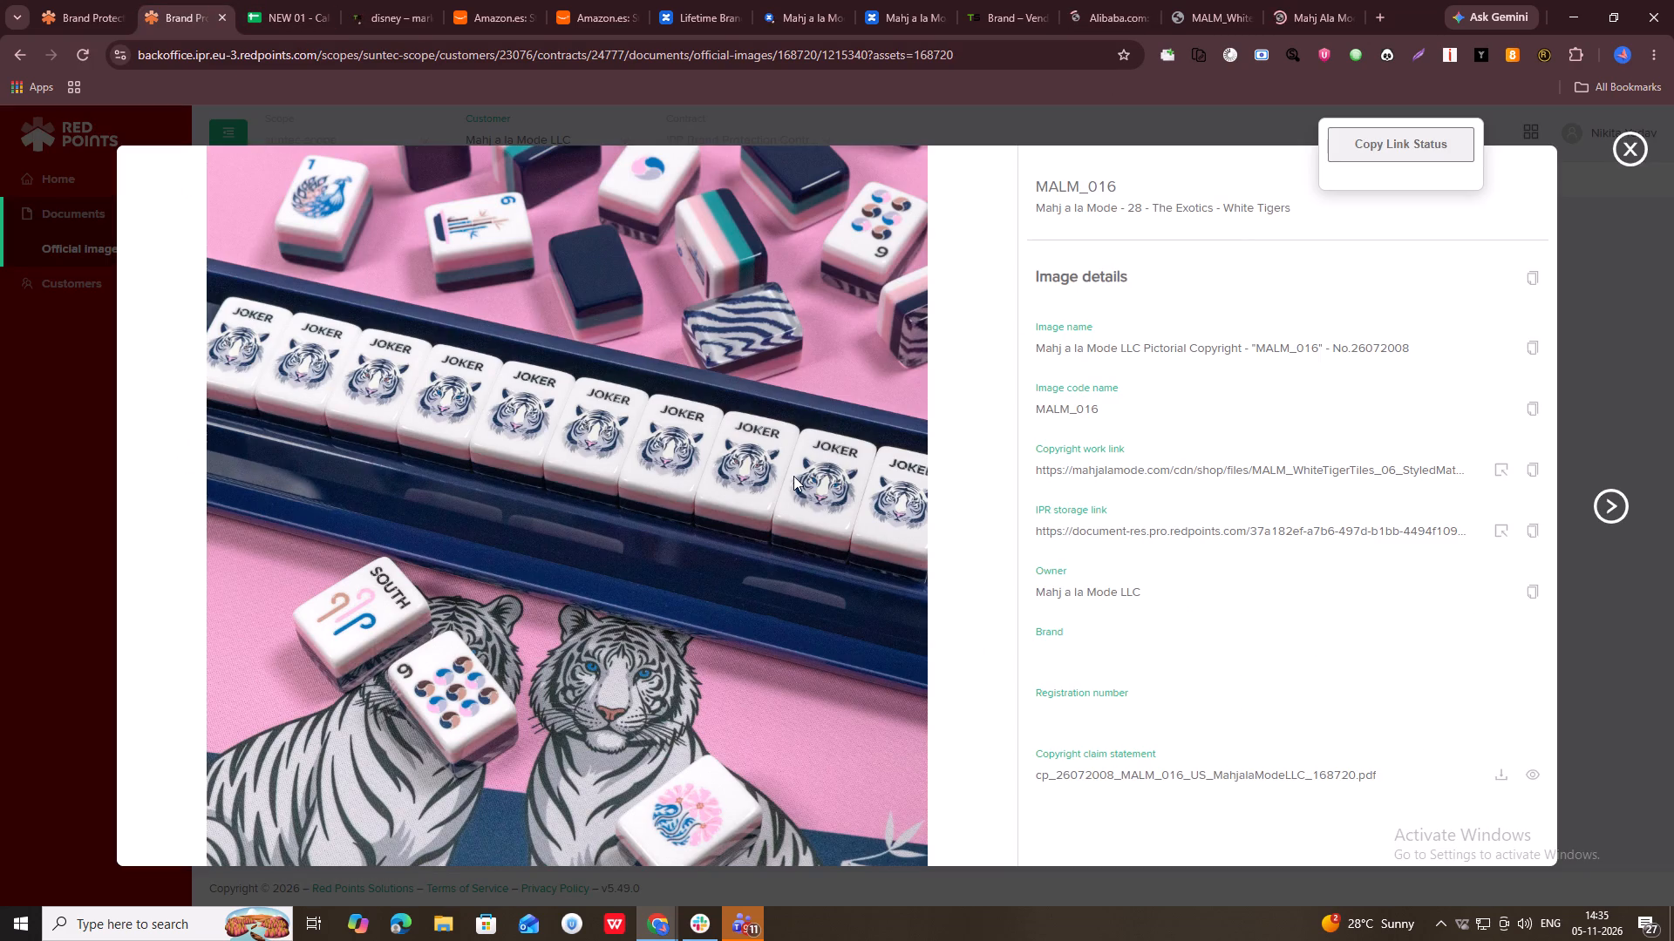
click(1090, 0)
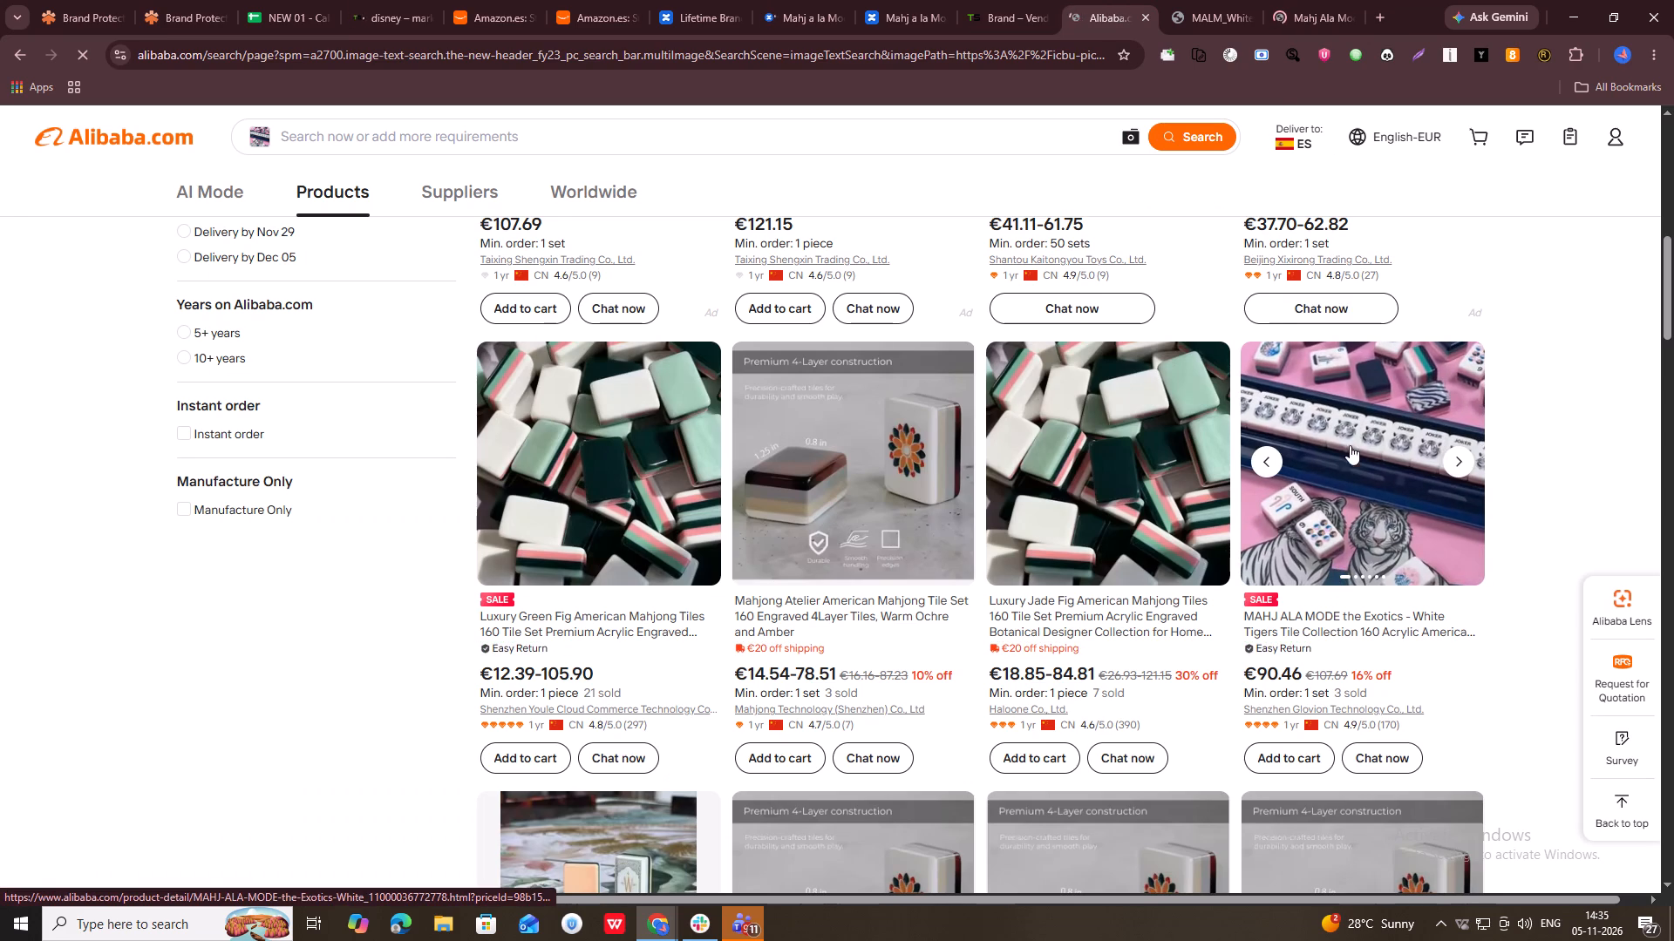
click(1300, 0)
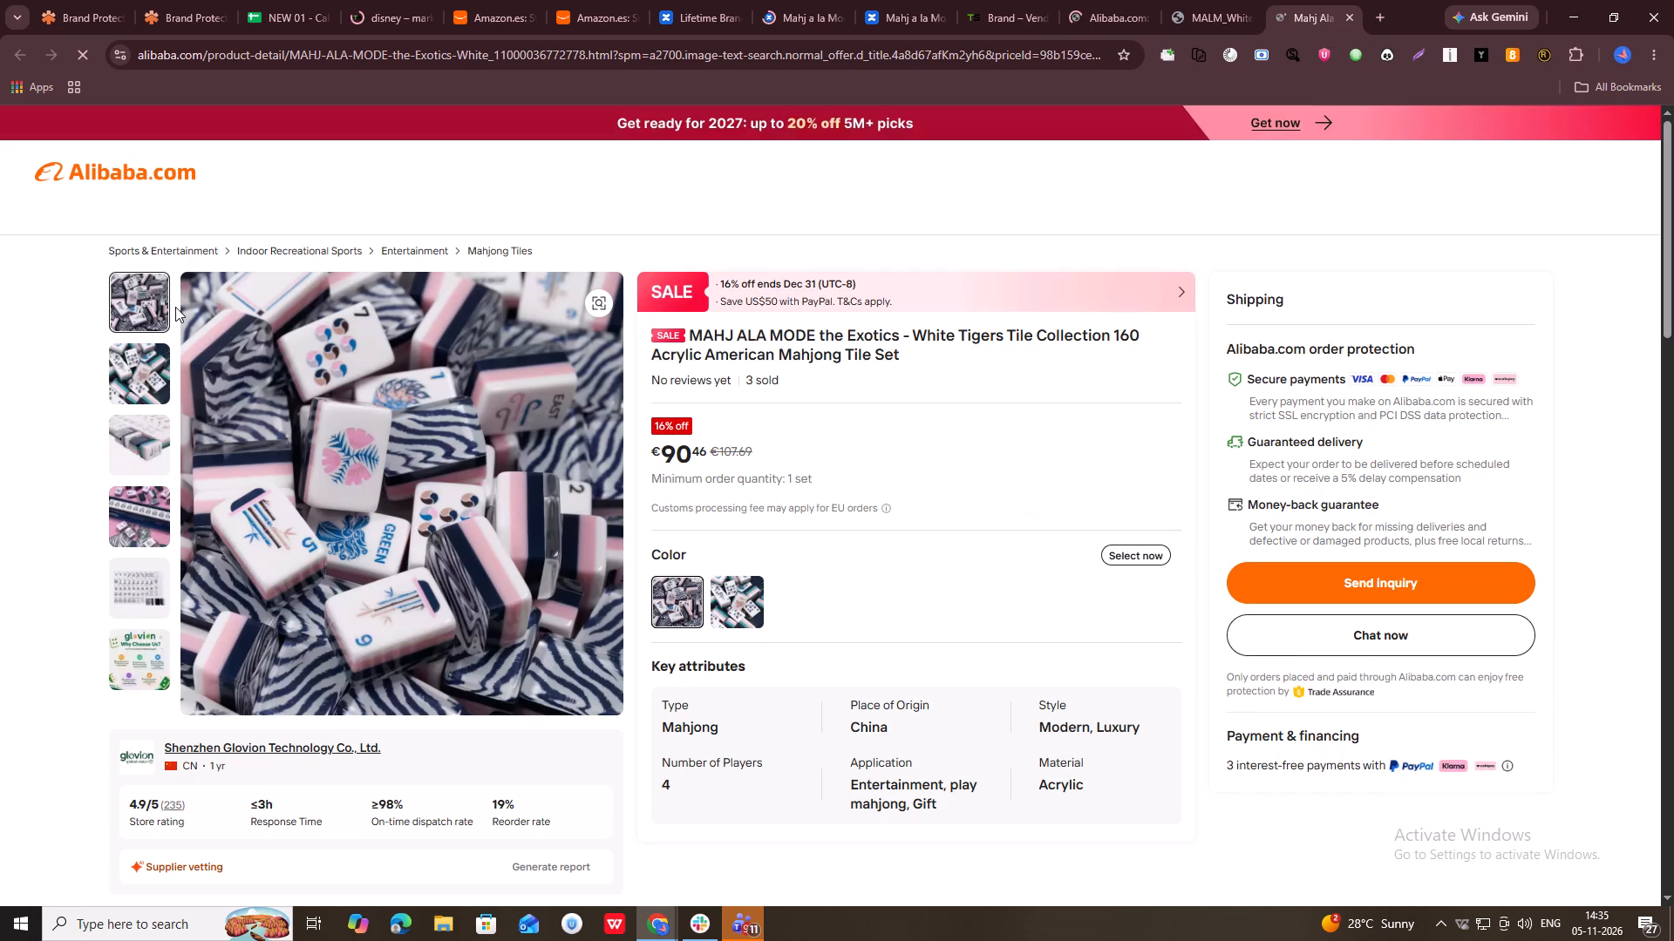
click(126, 525)
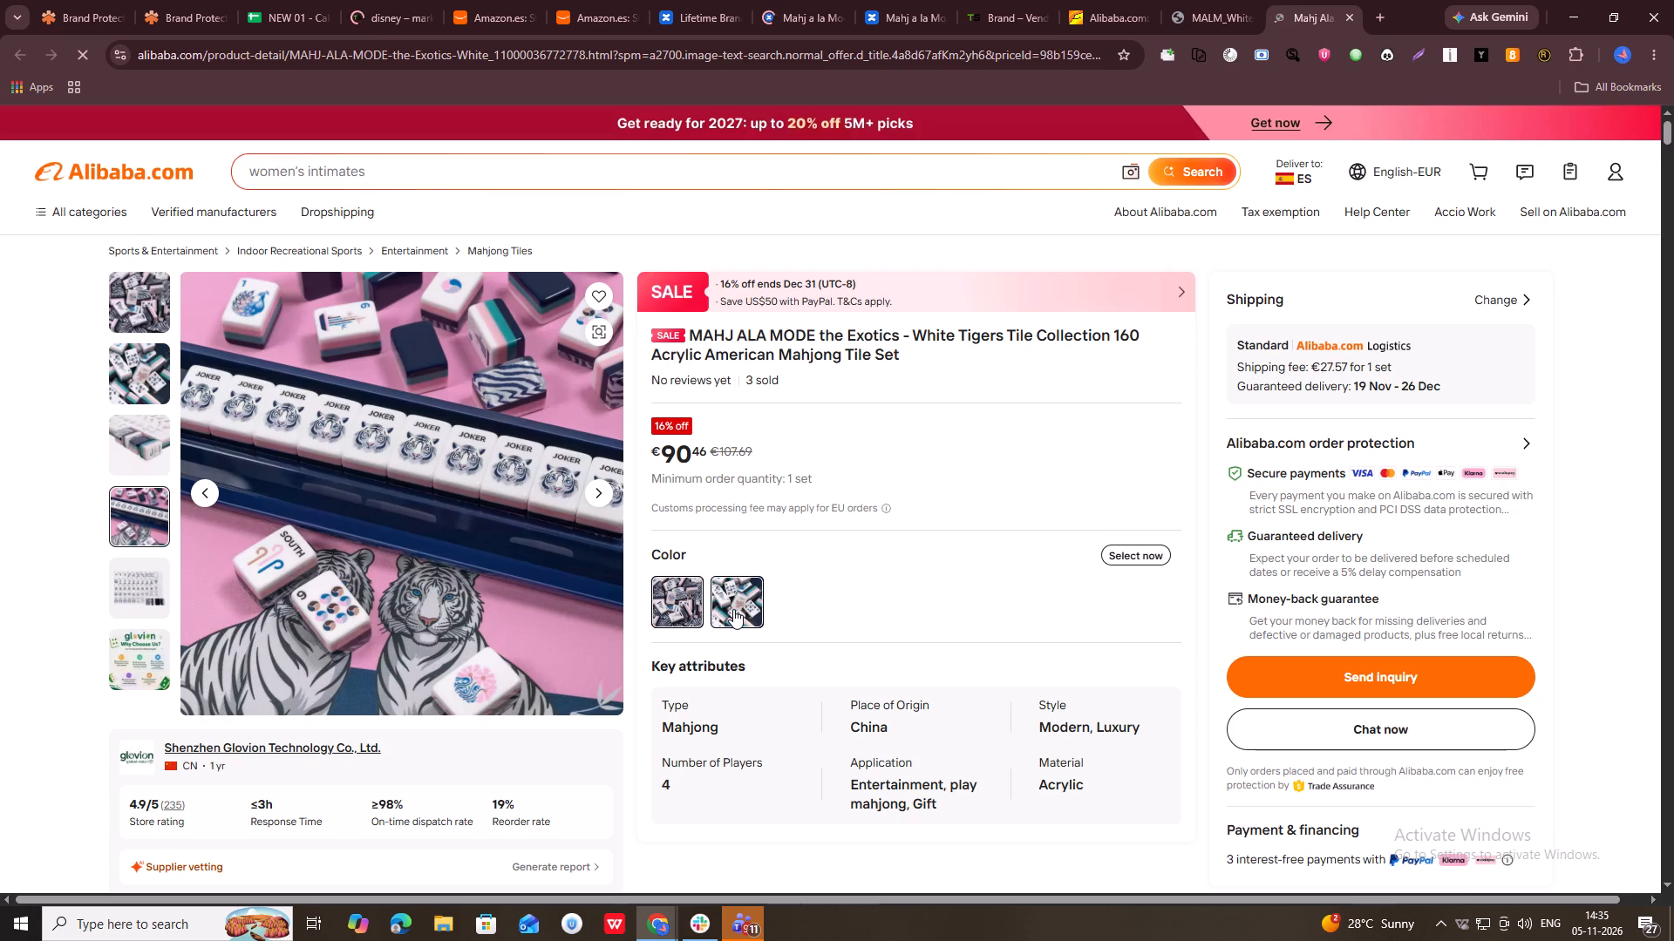
Check the assets and protection type in the Mahj a la Mode manual detections guidelines.
click(881, 0)
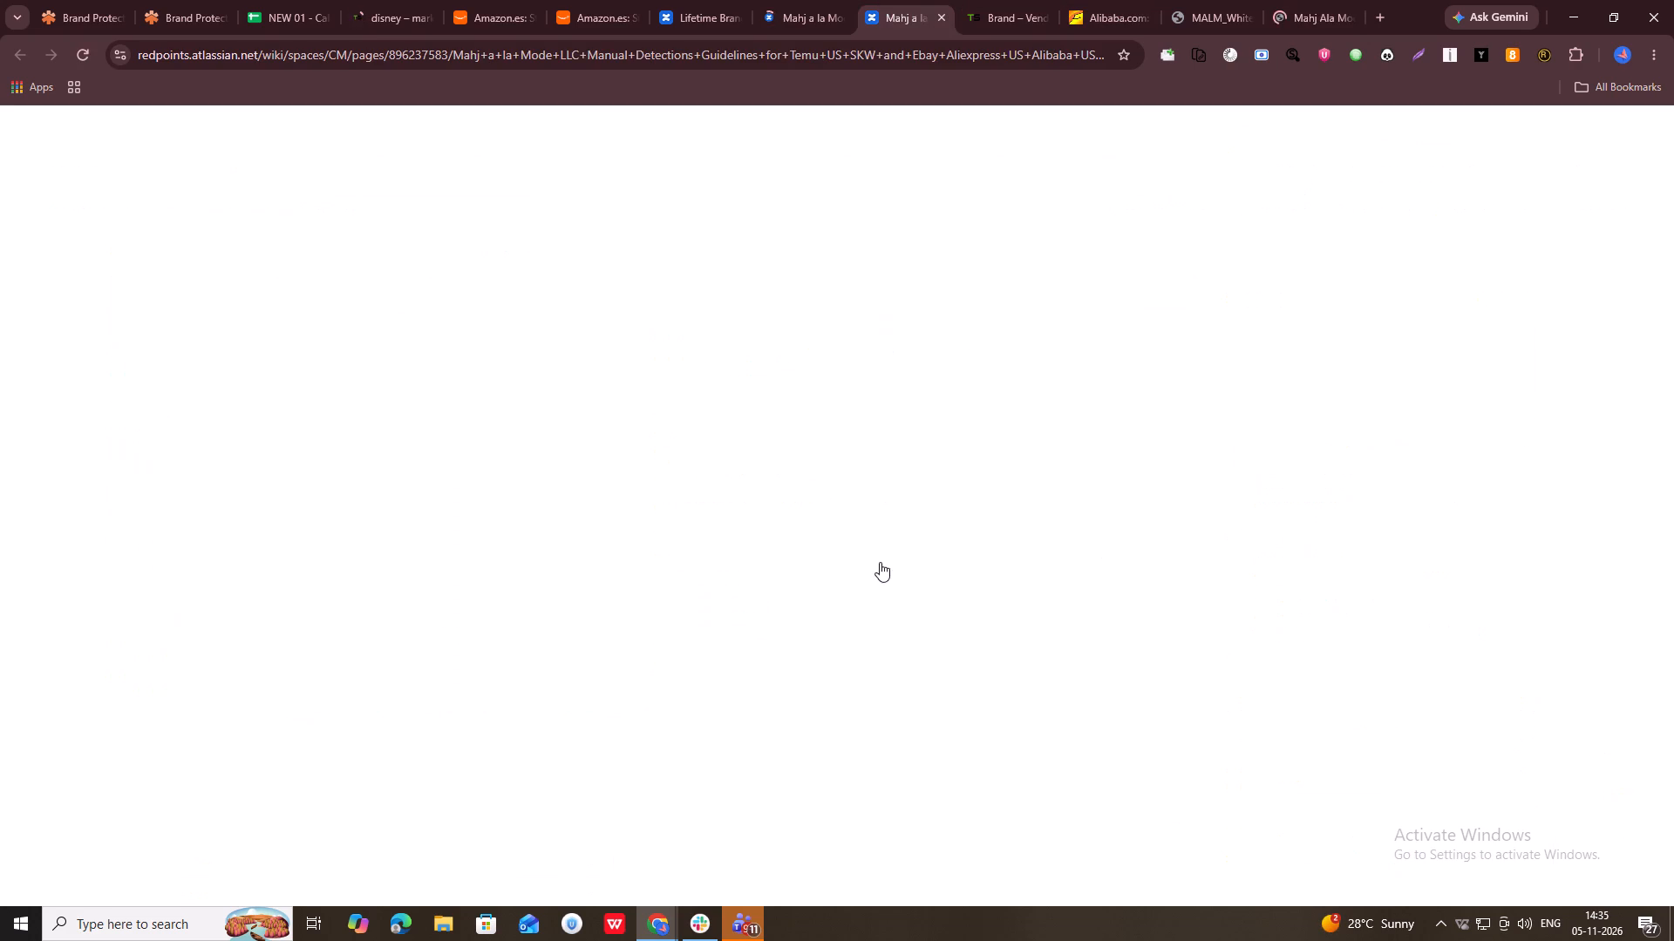
scroll(914, 575, up, 20)
scroll(914, 575, up, 20)
scroll(914, 575, up, 3)
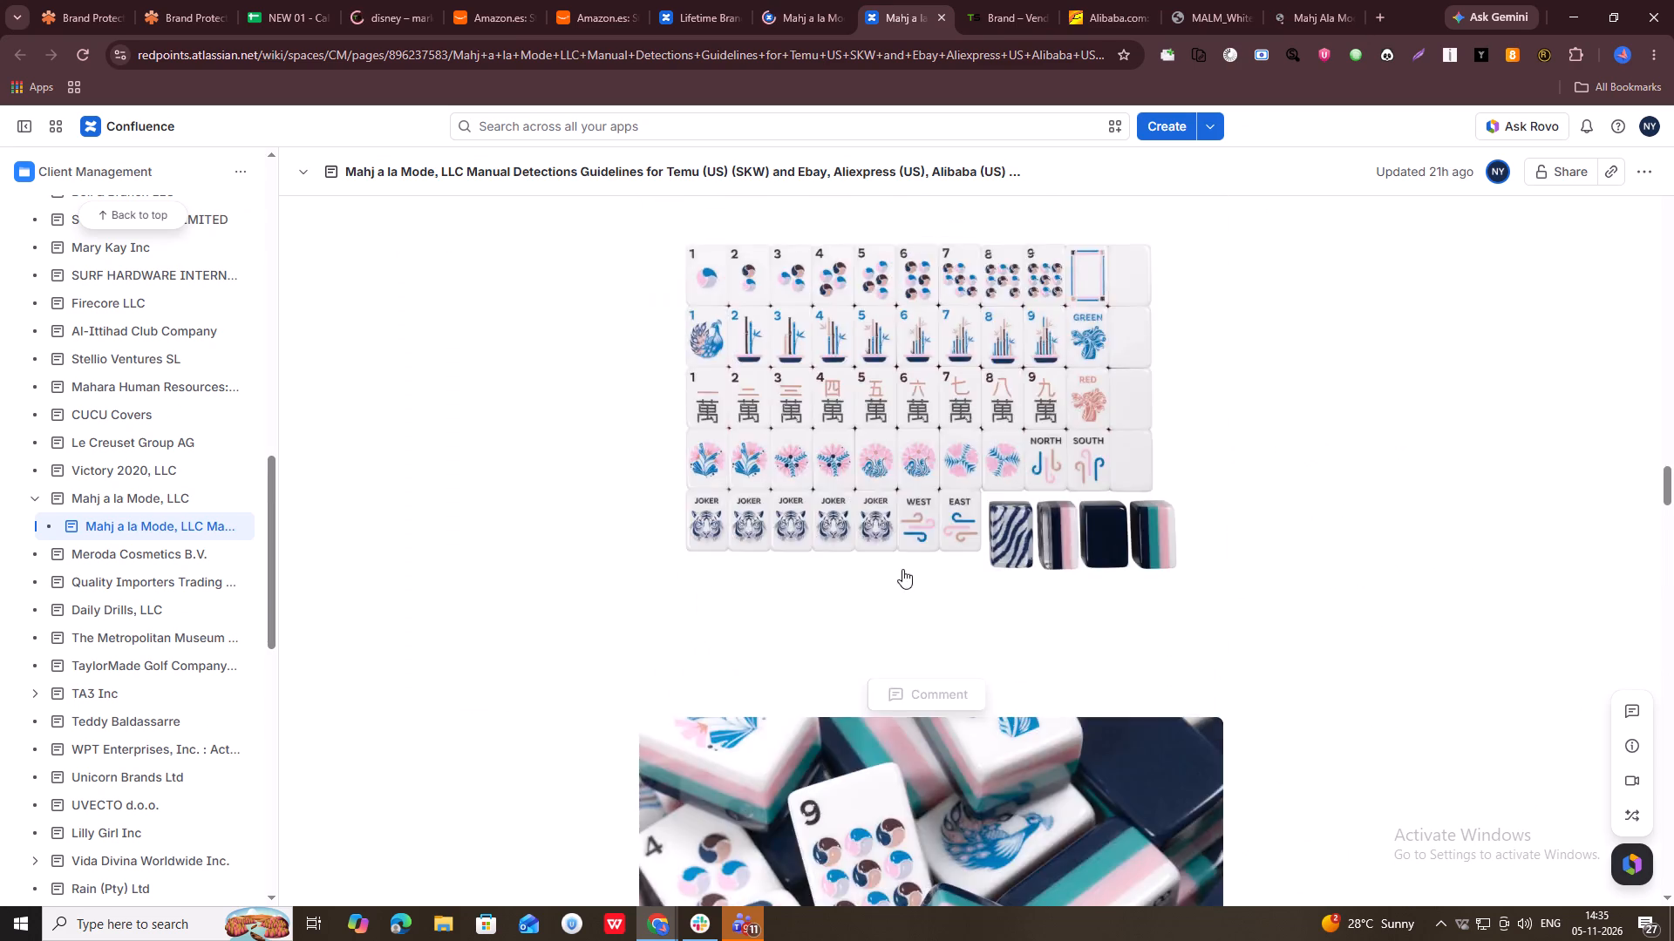
scroll(902, 569, up, 20)
scroll(902, 569, up, 20)
scroll(902, 569, up, 18)
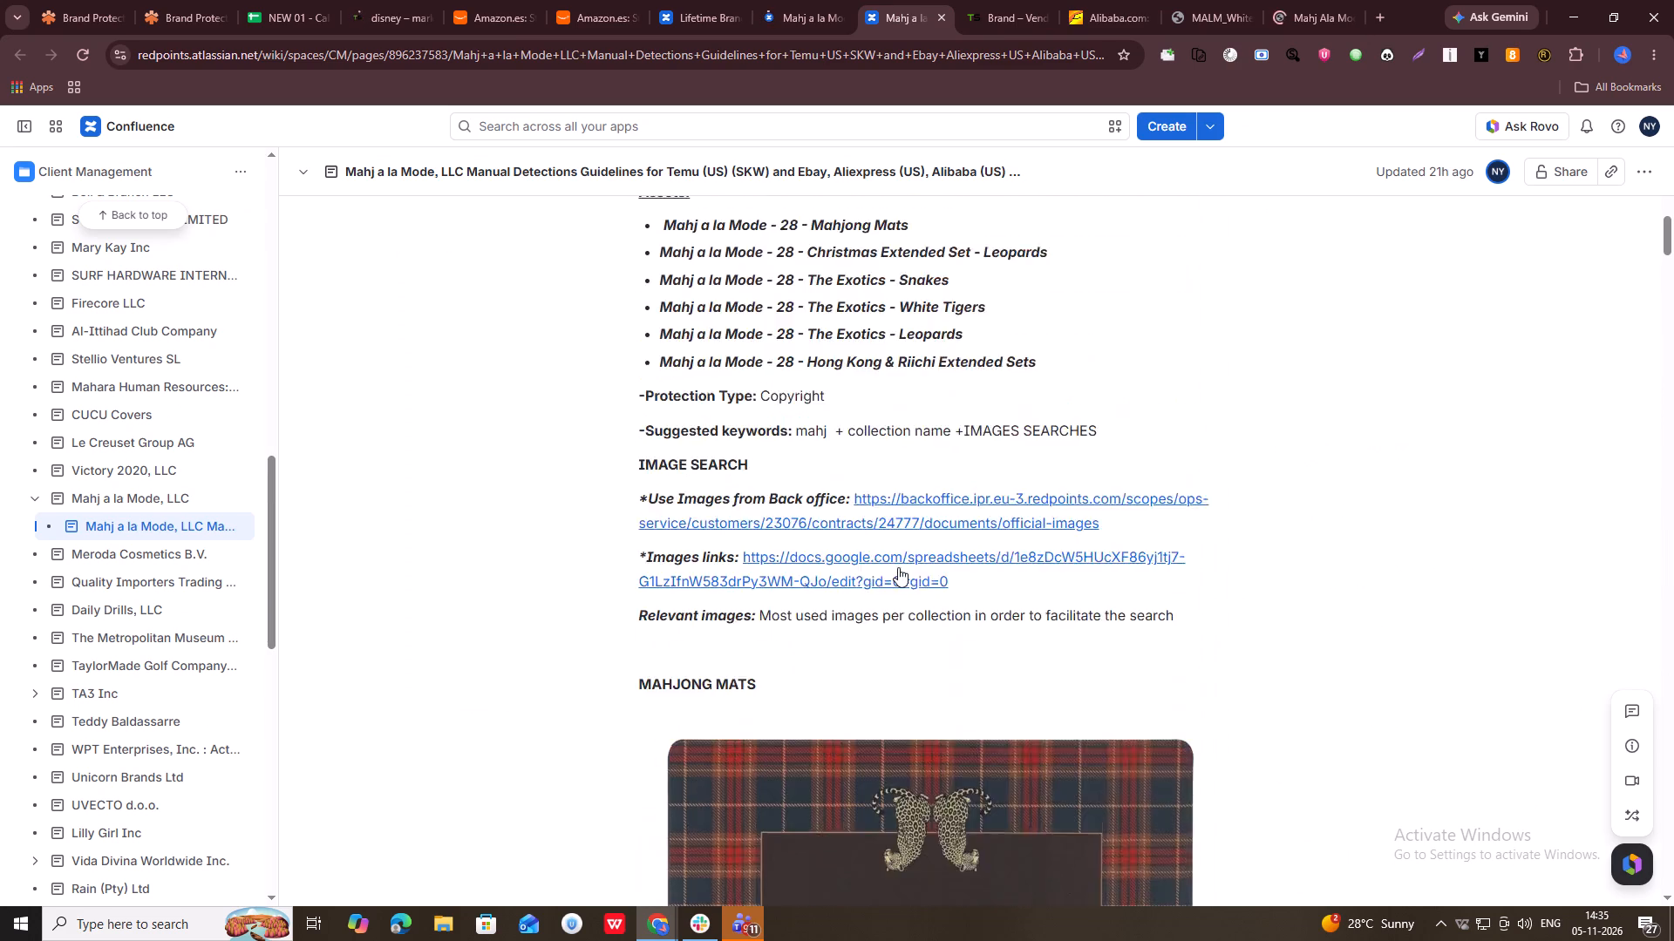
scroll(898, 567, up, 3)
scroll(898, 567, down, 3)
scroll(895, 638, down, 1)
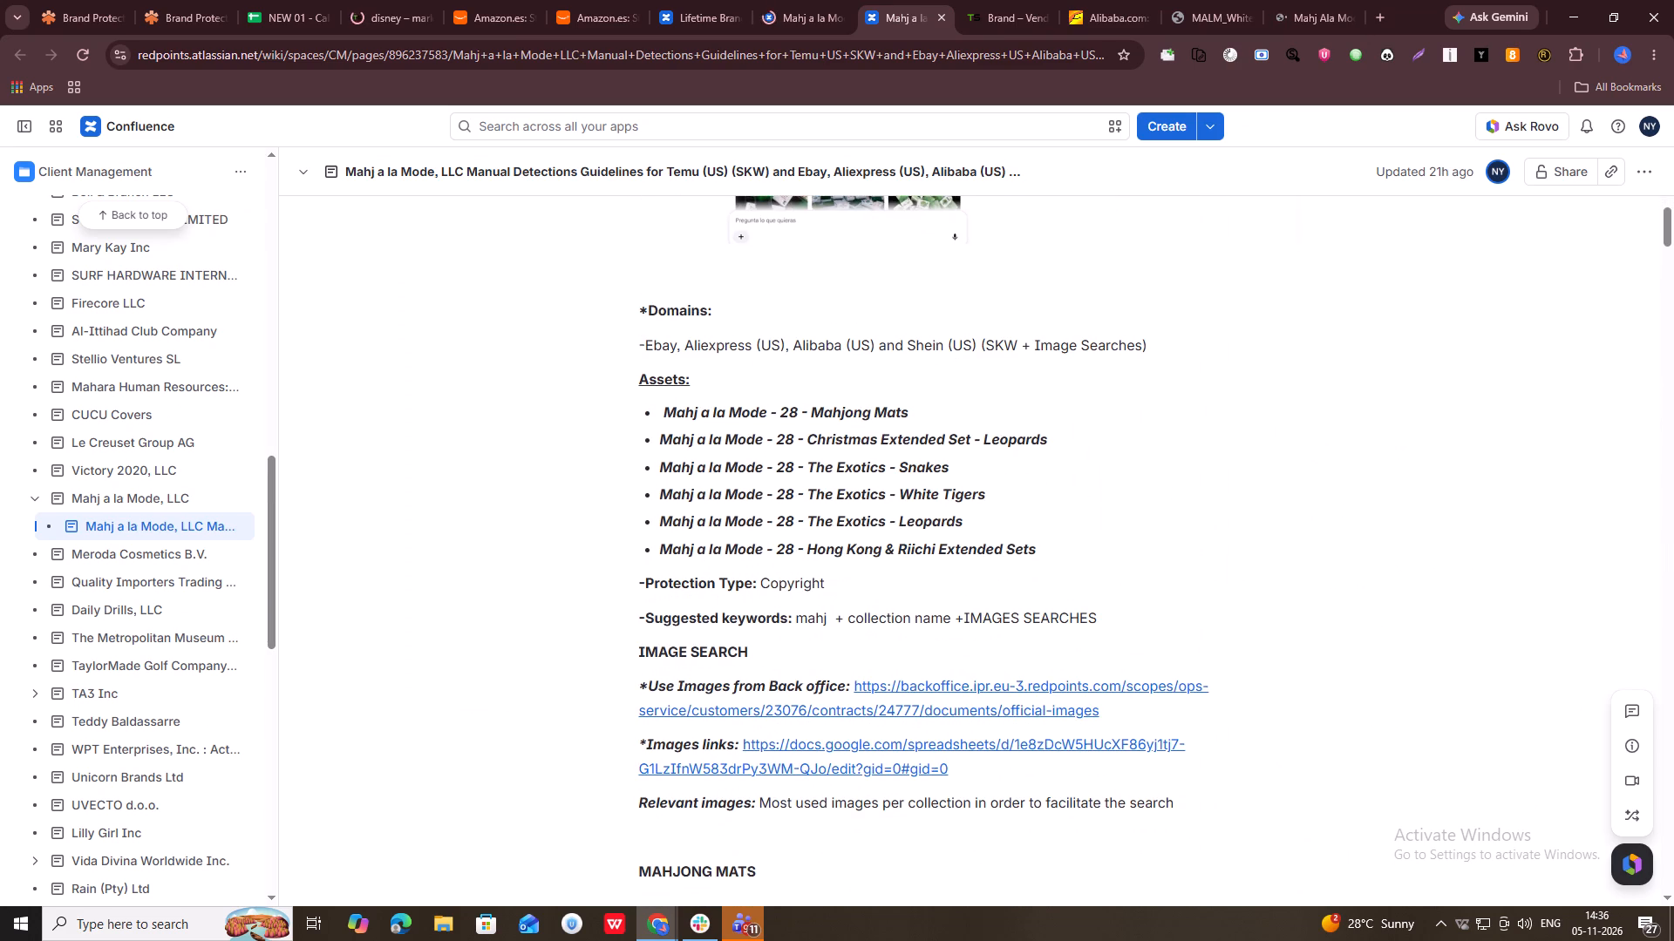
double_click(790, 584)
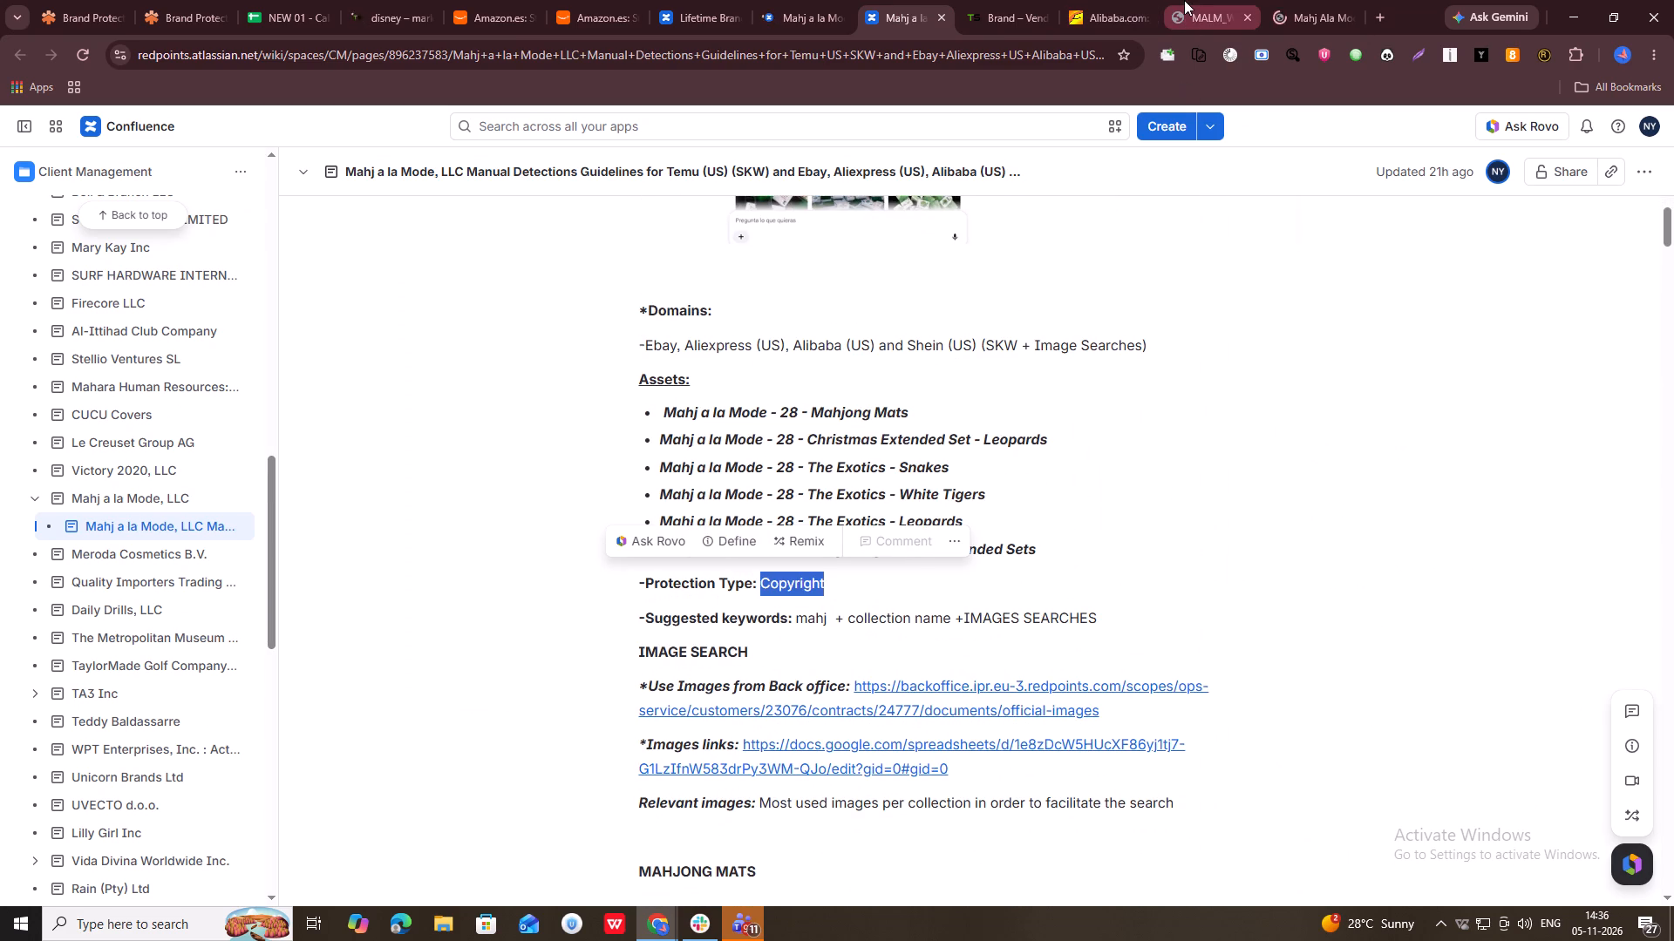
Copy the link of the "Luxury Modern Eco-Friendly Acrylic White Tiger American Mahjong Set" listing from the Alibaba image results.
click(1117, 0)
scroll(1212, 520, down, 6)
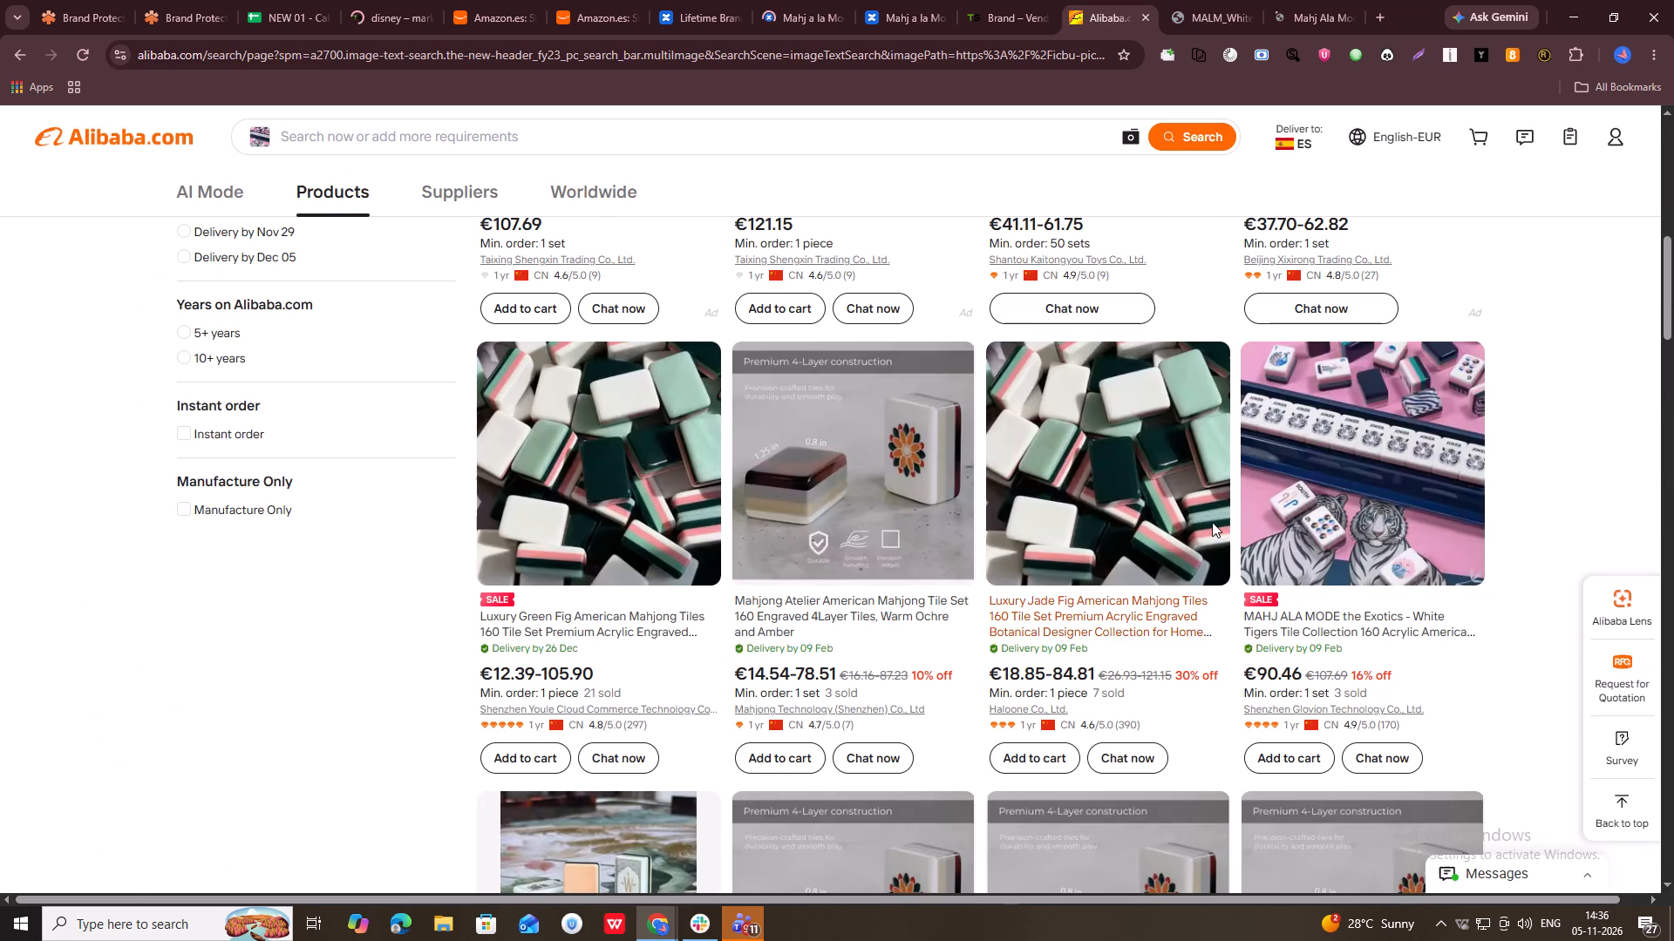
scroll(1105, 564, down, 4)
scroll(1034, 566, up, 2)
scroll(858, 694, down, 3)
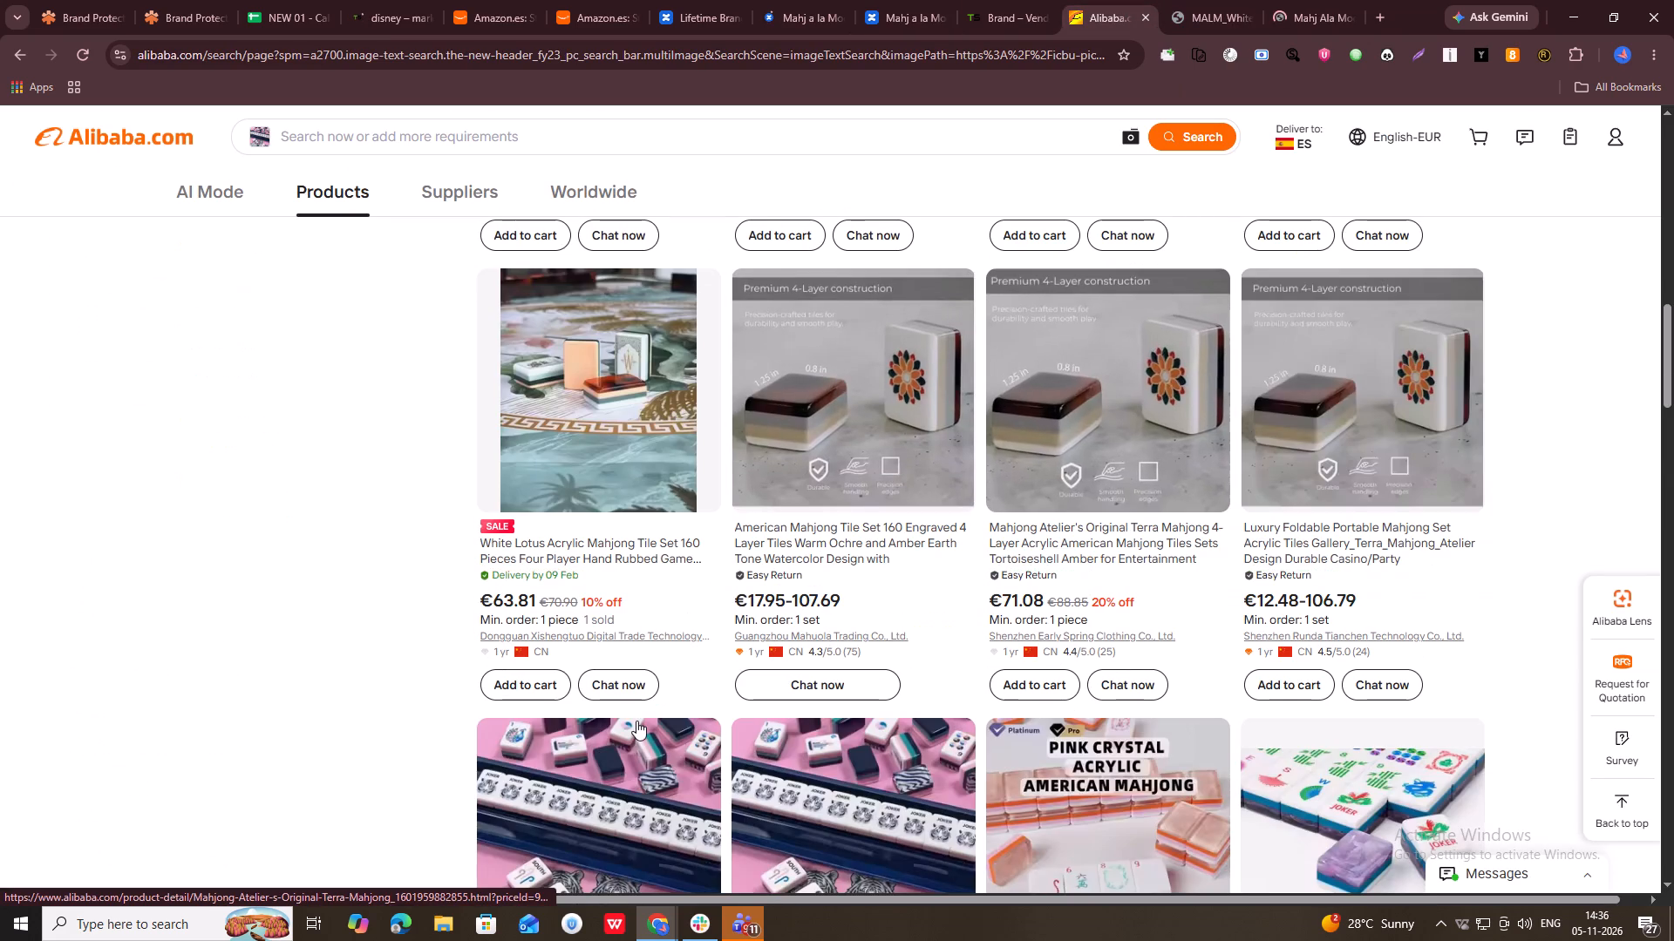
scroll(820, 571, down, 4)
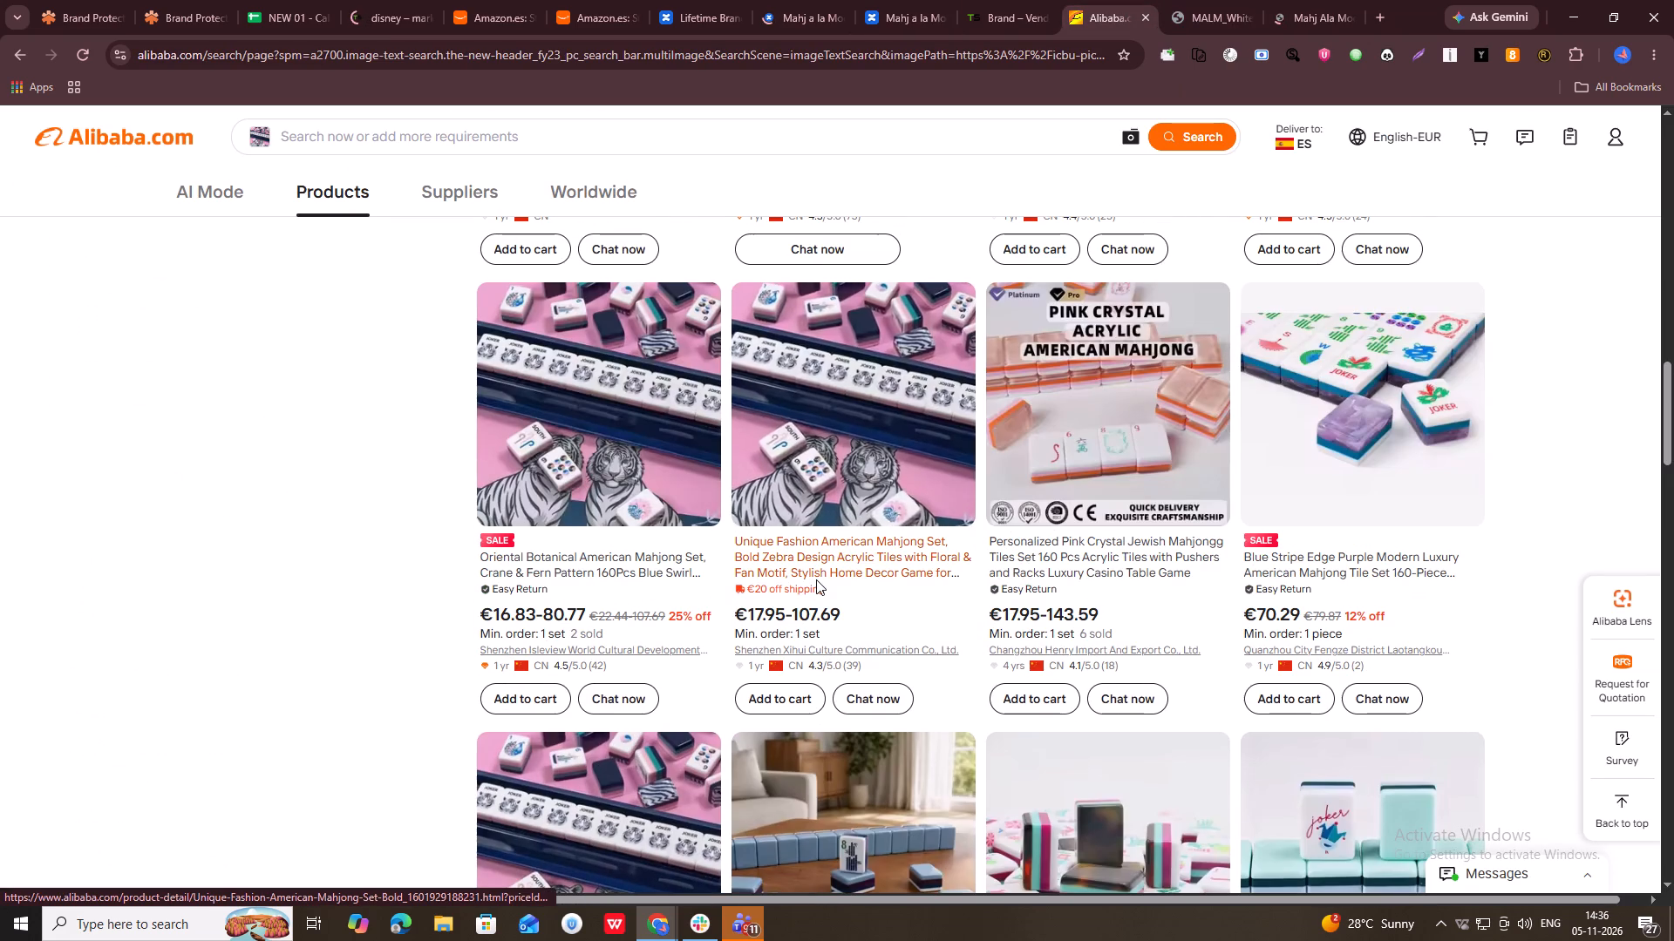
right_click(592, 665)
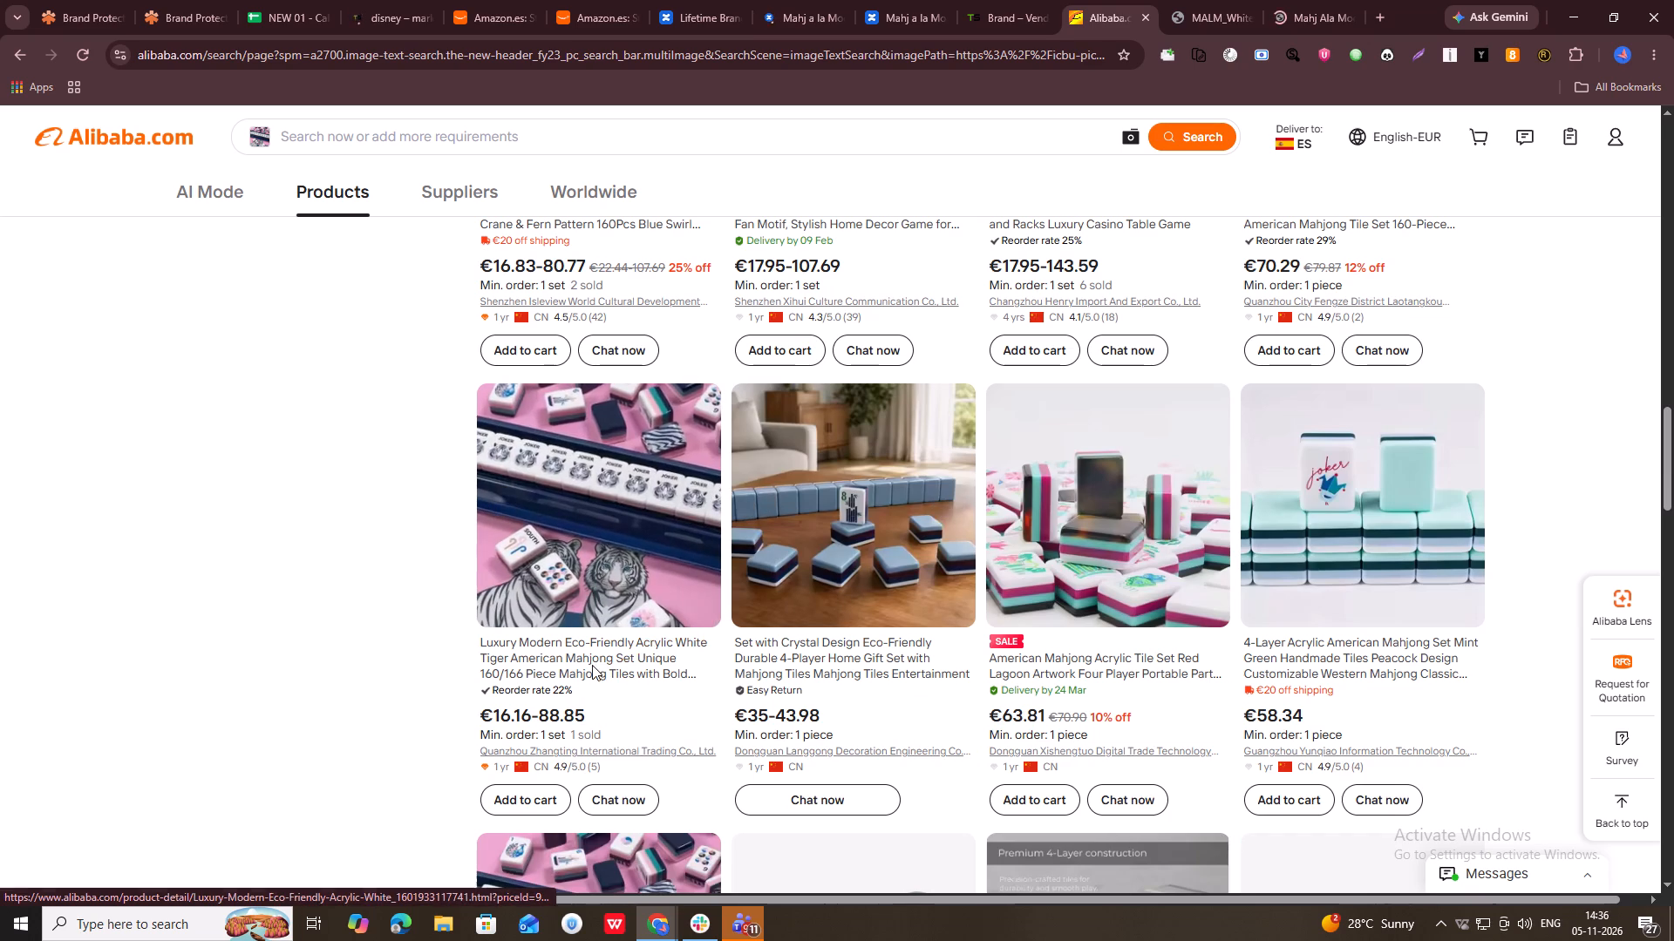
right_click(548, 664)
click(637, 538)
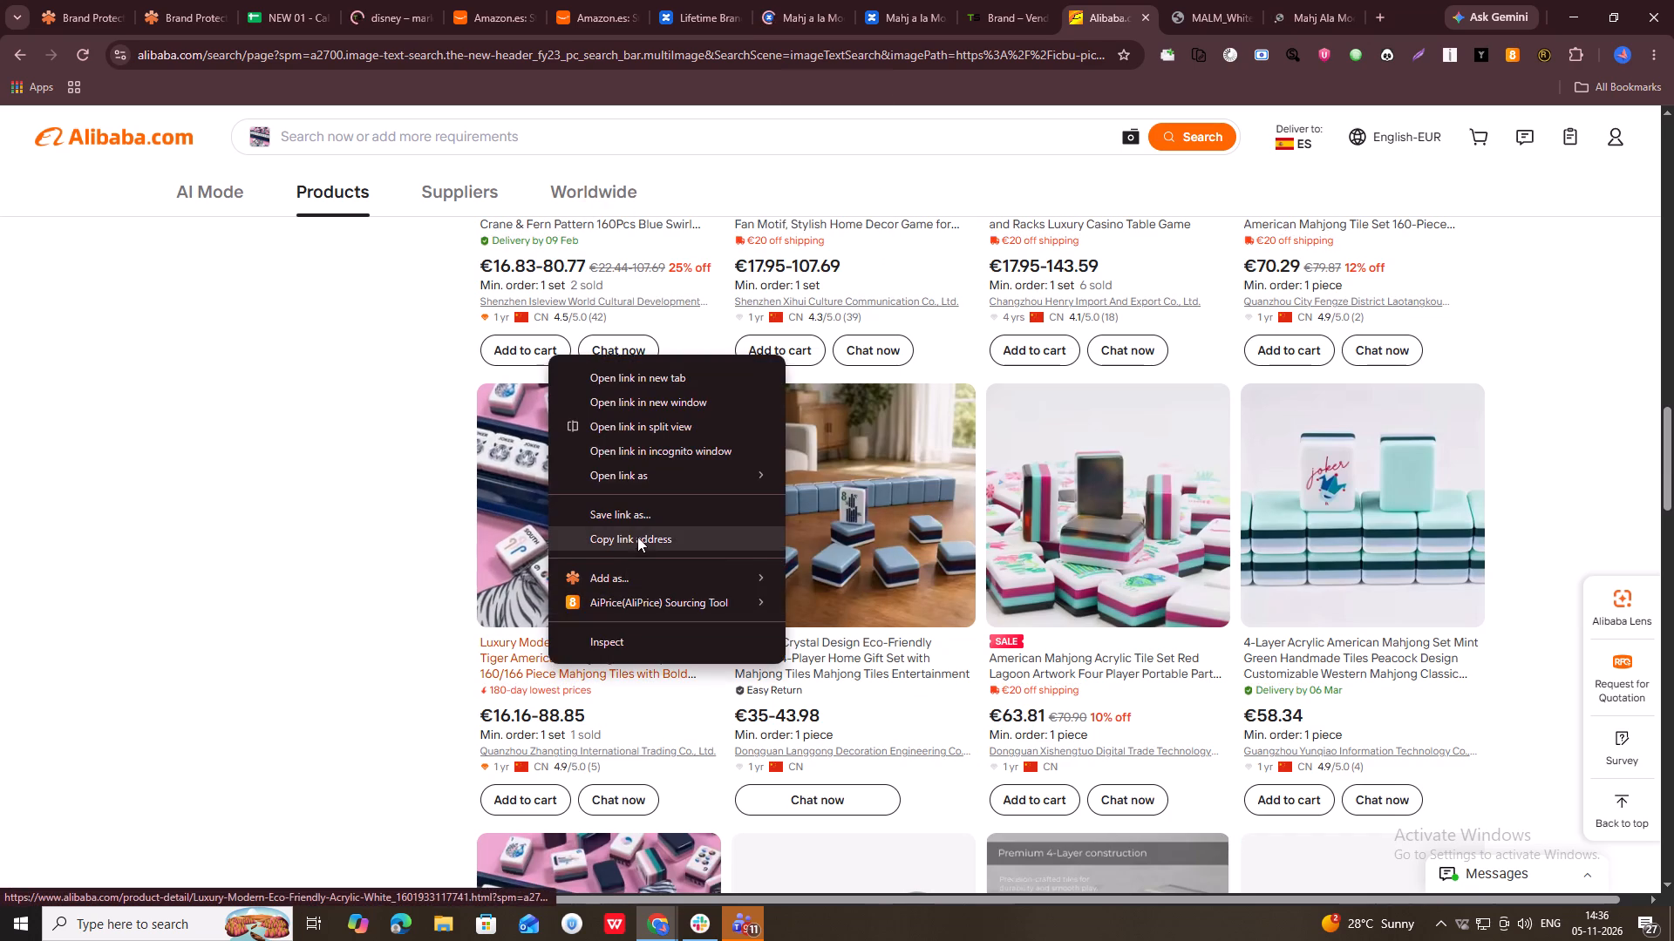
Examine the further Alibaba results for listings that reuse the MALM_016 picture.
scroll(946, 625, down, 6)
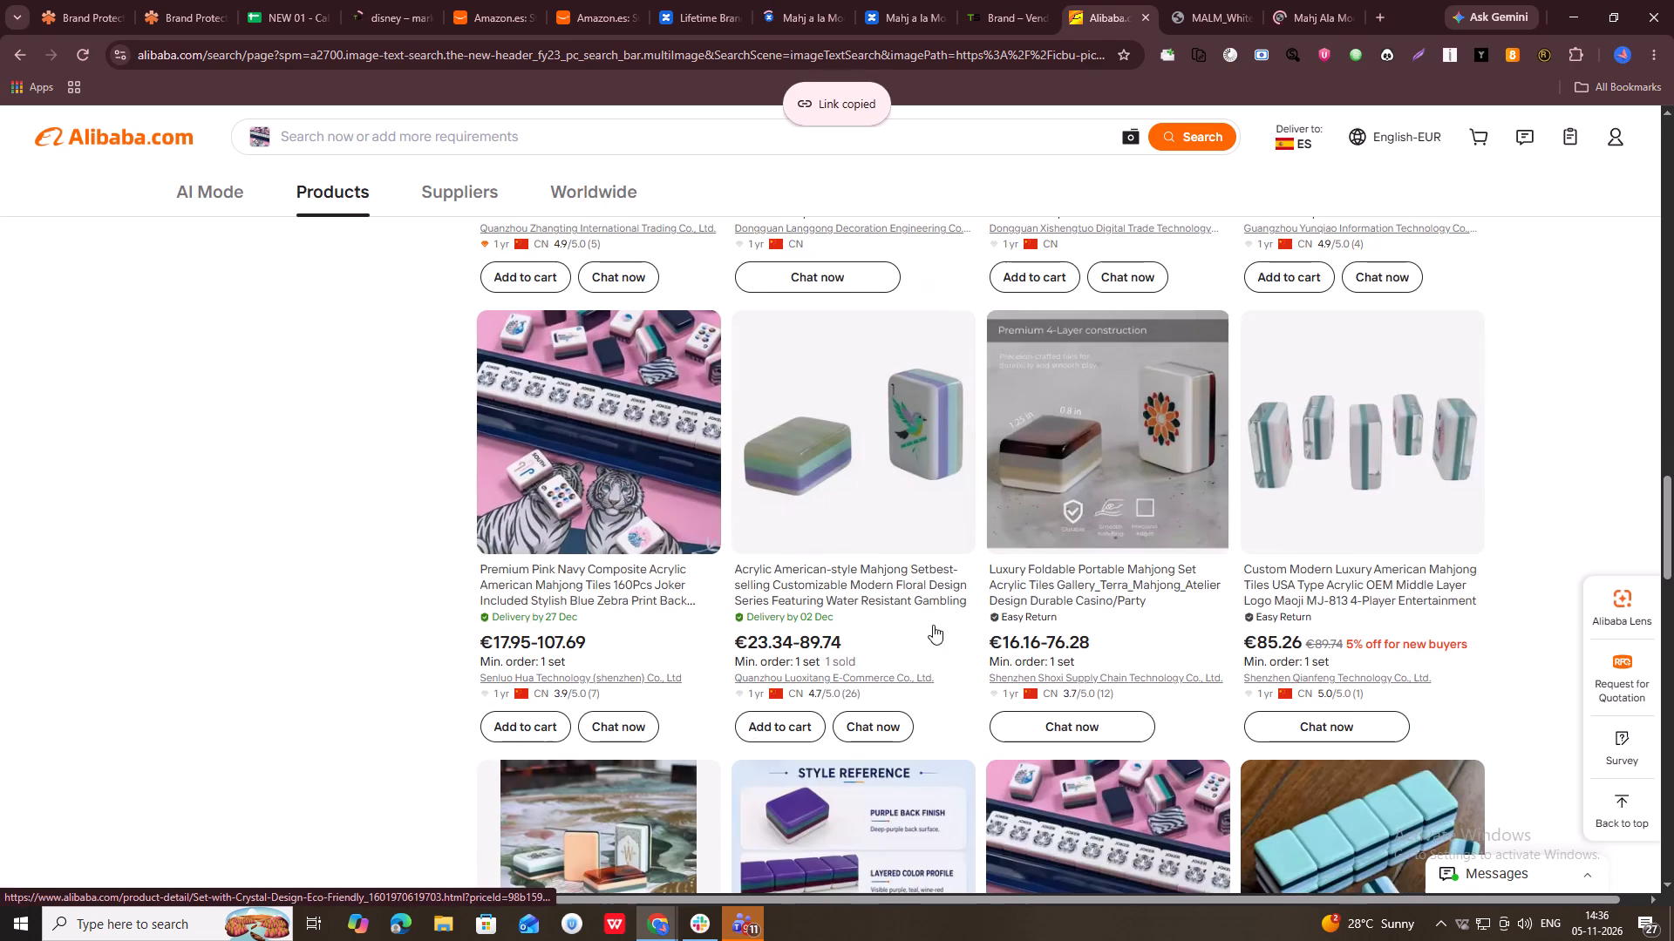
scroll(1018, 668, down, 4)
scroll(1156, 621, down, 3)
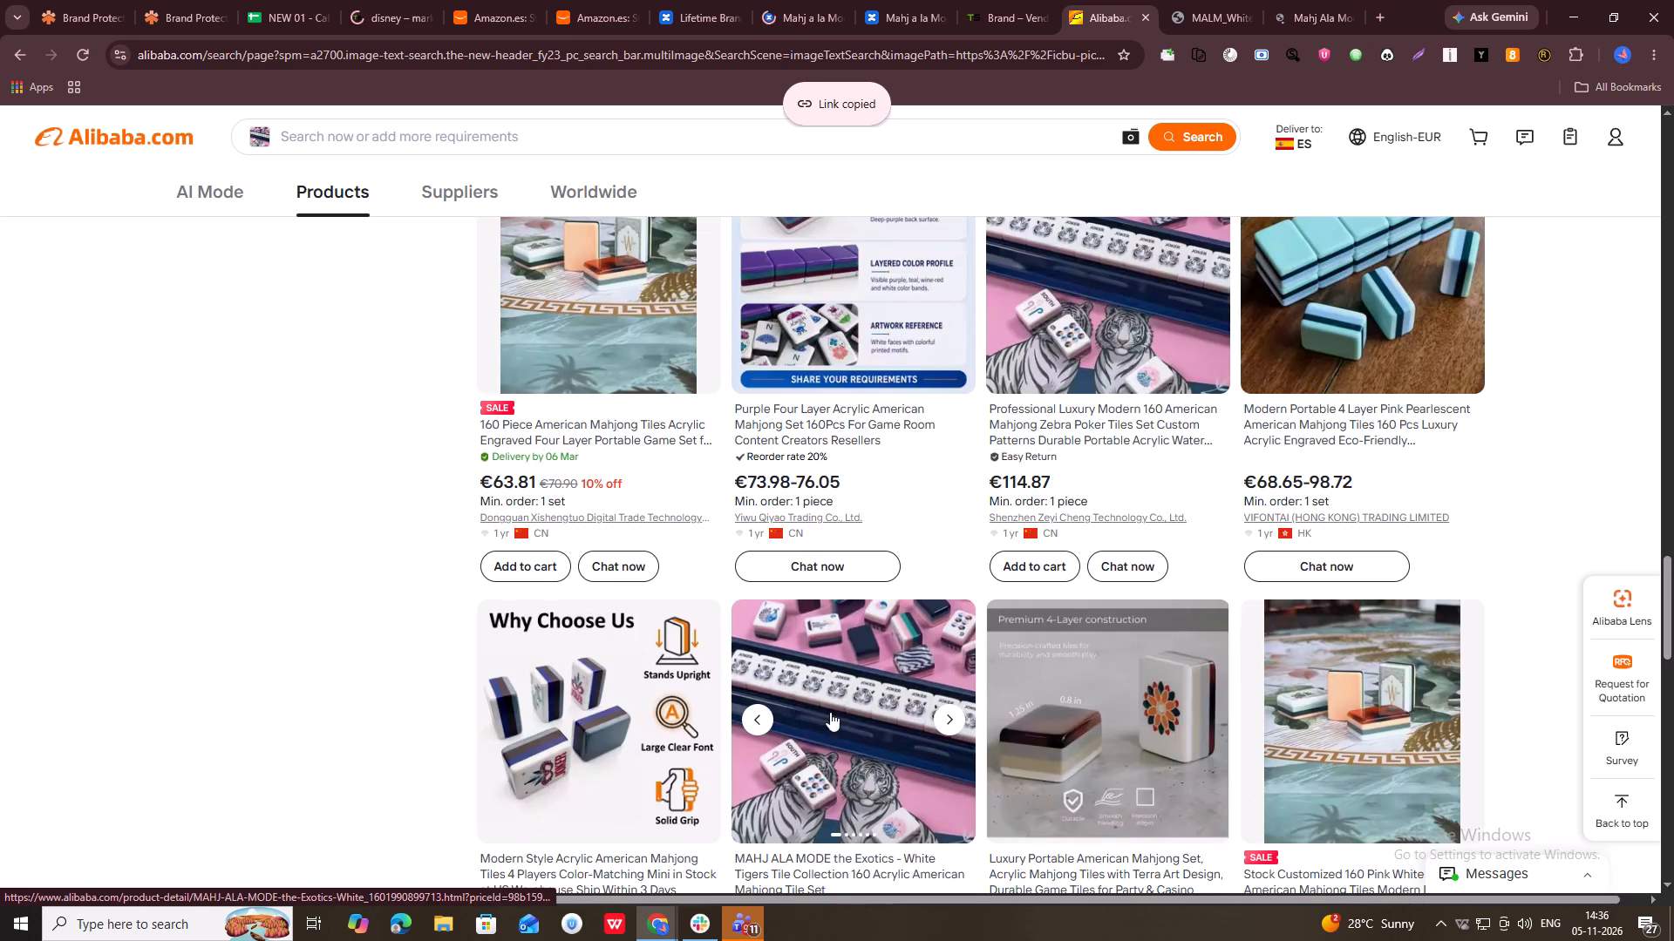
scroll(999, 730, up, 1)
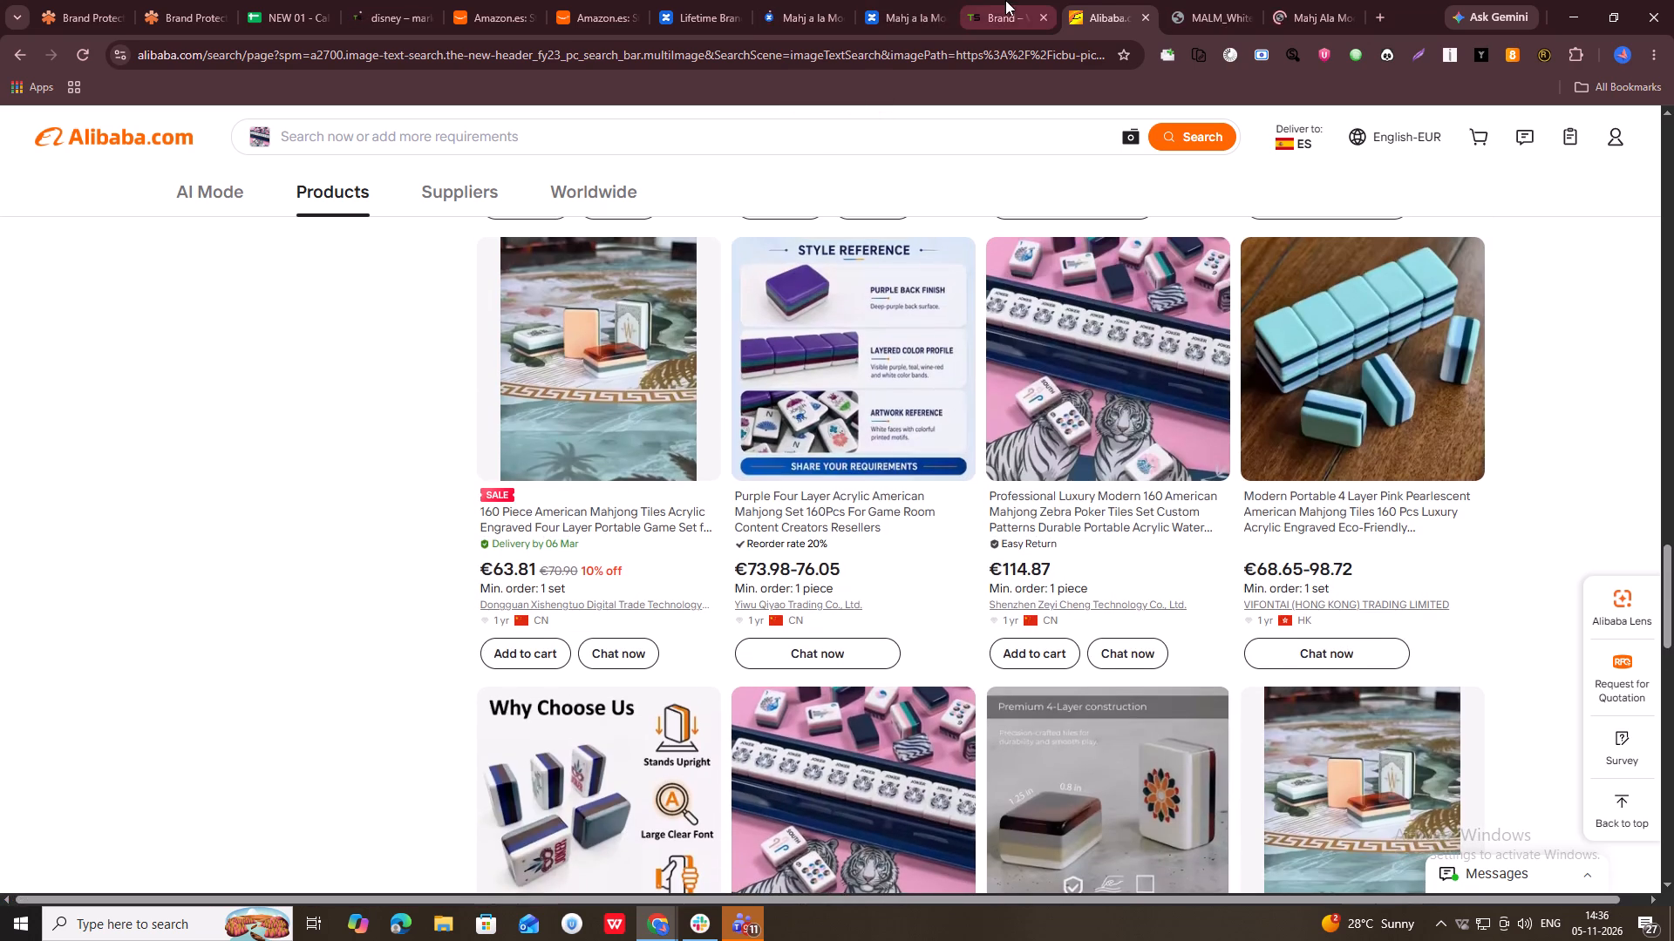
Open the AliExpress site in a new tab from the Mahj a la Mode LLC entries in the Tuinet brand tracker.
click(1001, 0)
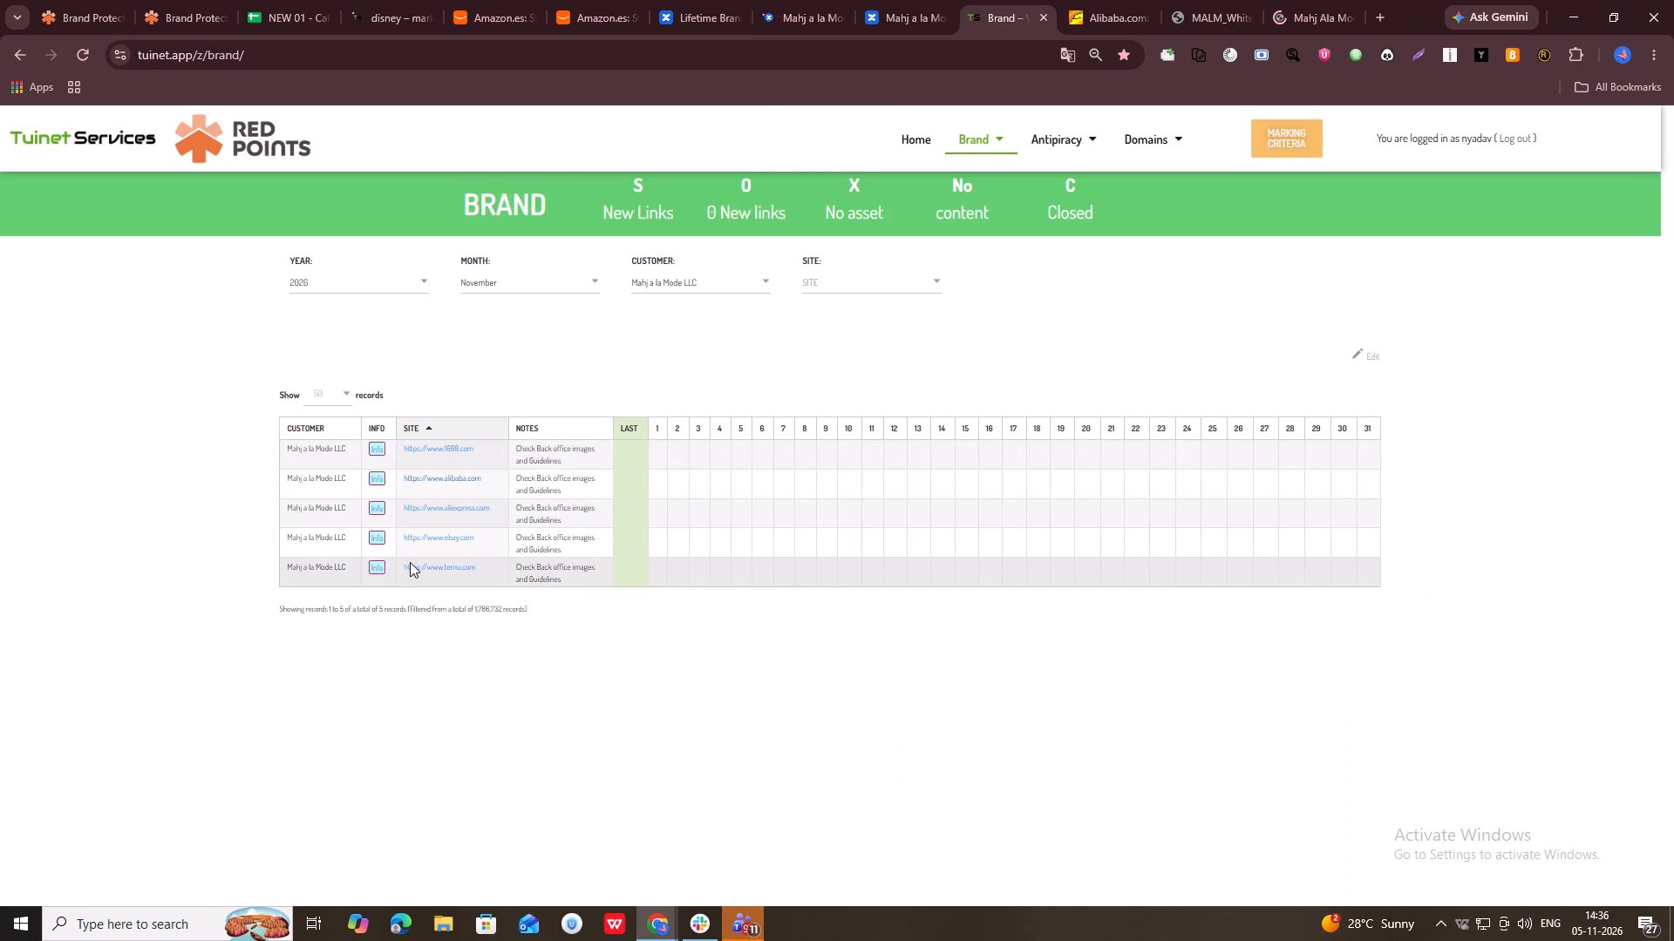
middle_click(453, 511)
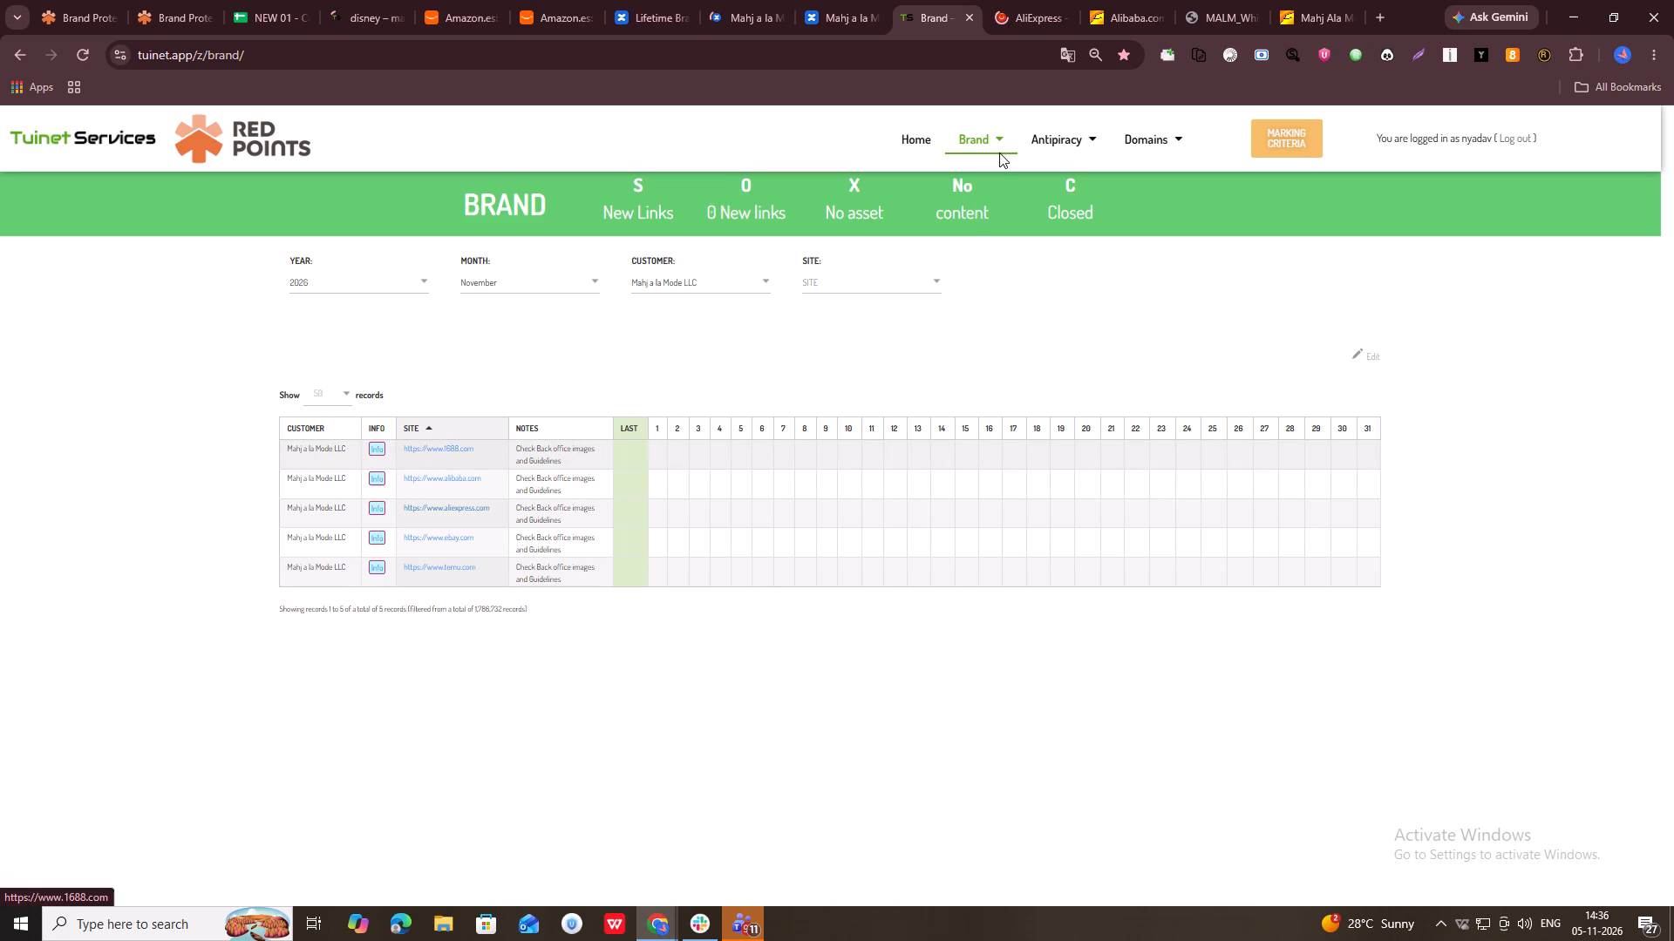
Open the Lovegobuy site in a new browser tab.
click(1385, 16)
text(love)
key(Return)
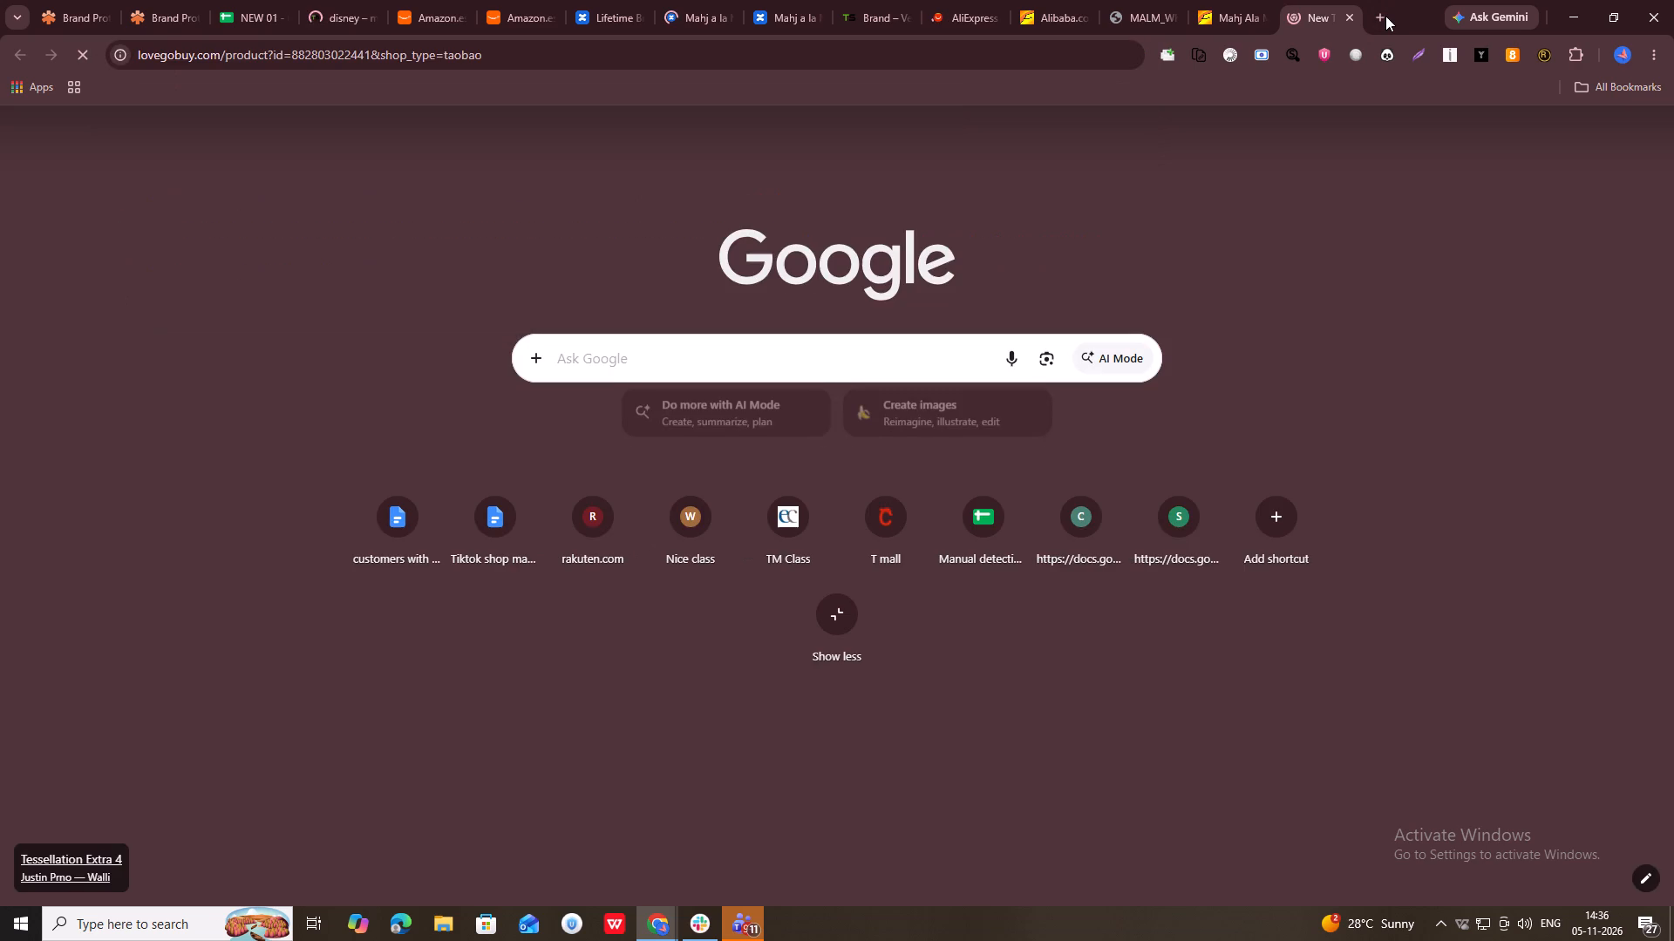
Close the MALM_016 details and clear the White Tigers asset filter on the backoffice official images.
click(149, 0)
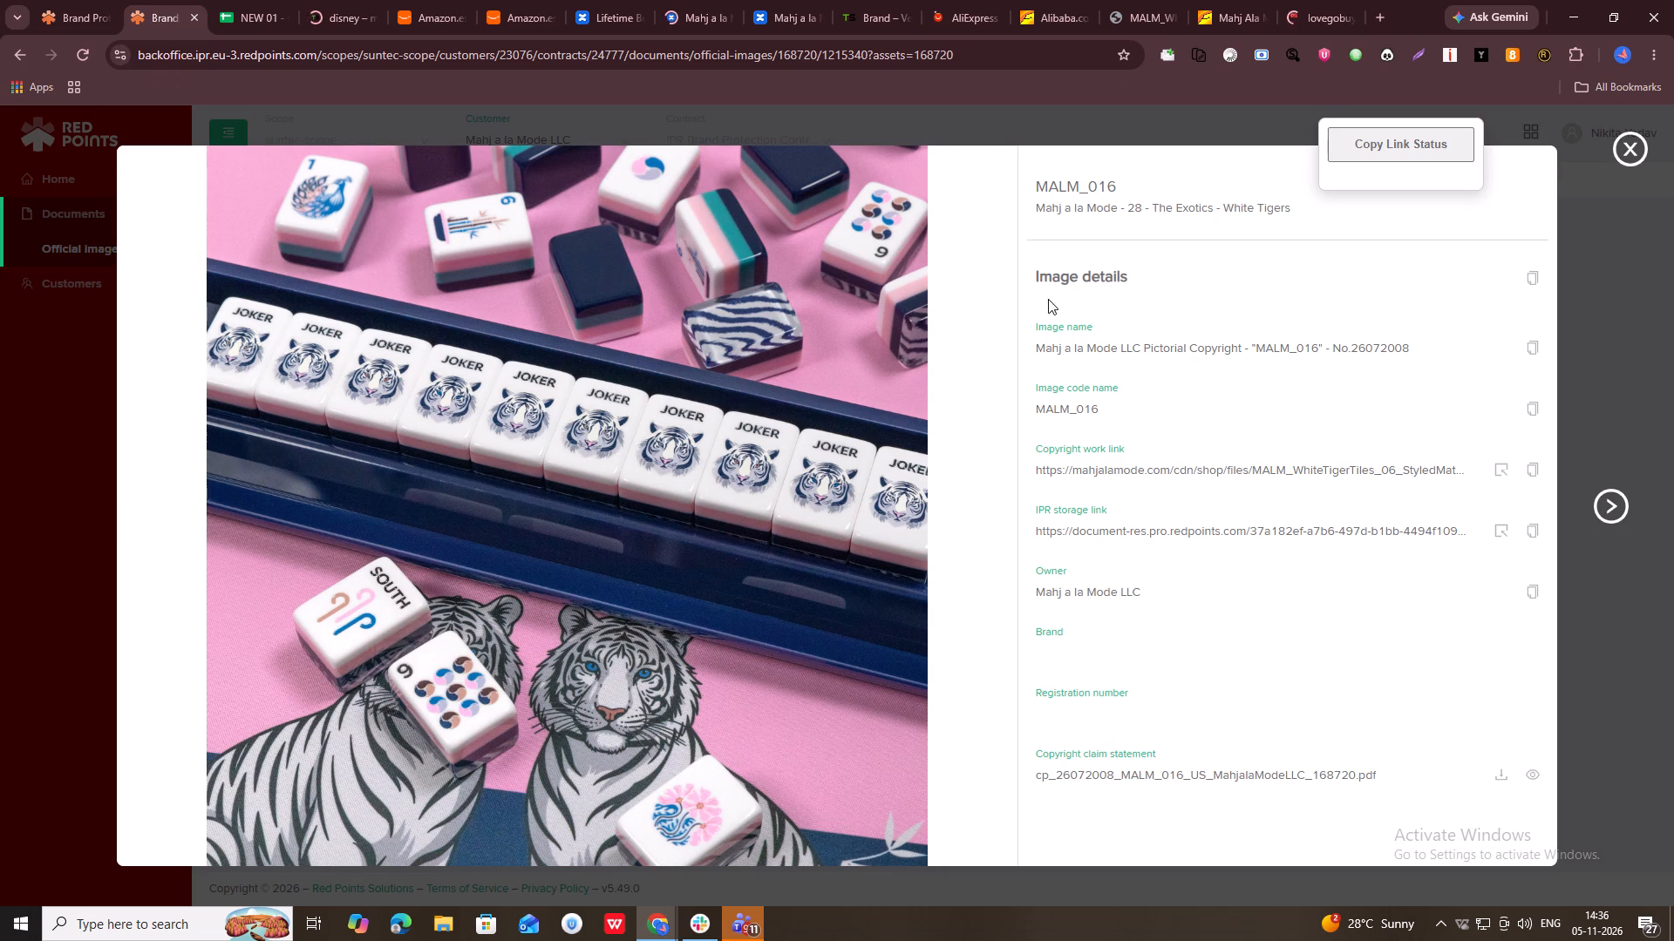
click(1630, 148)
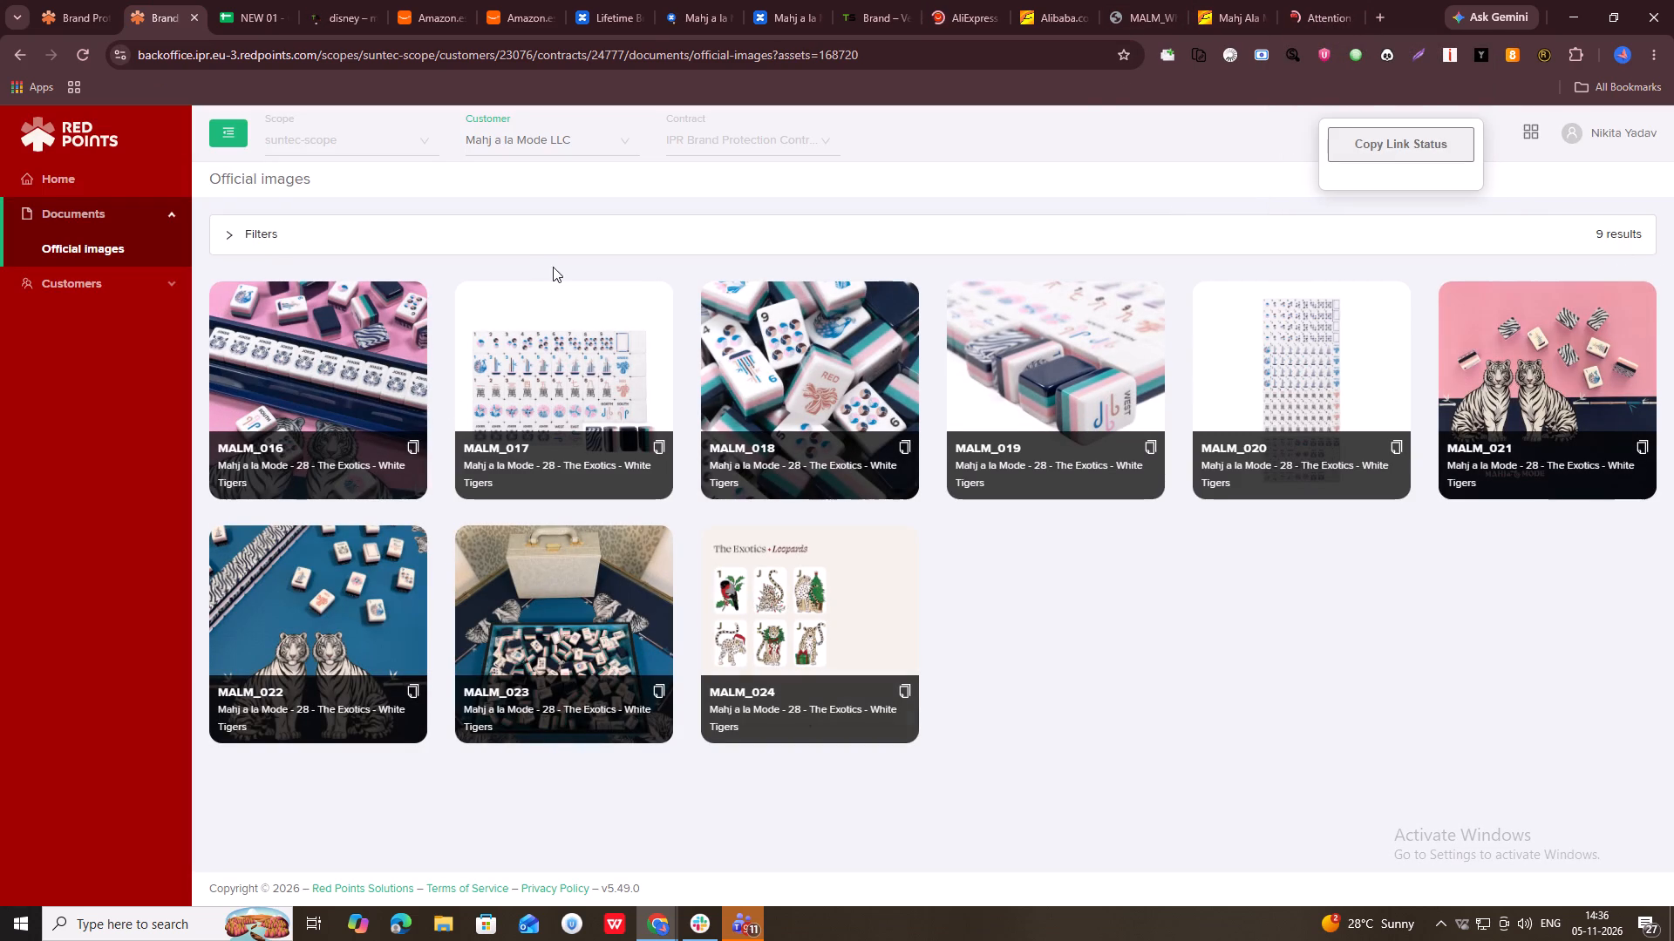
click(531, 247)
click(384, 351)
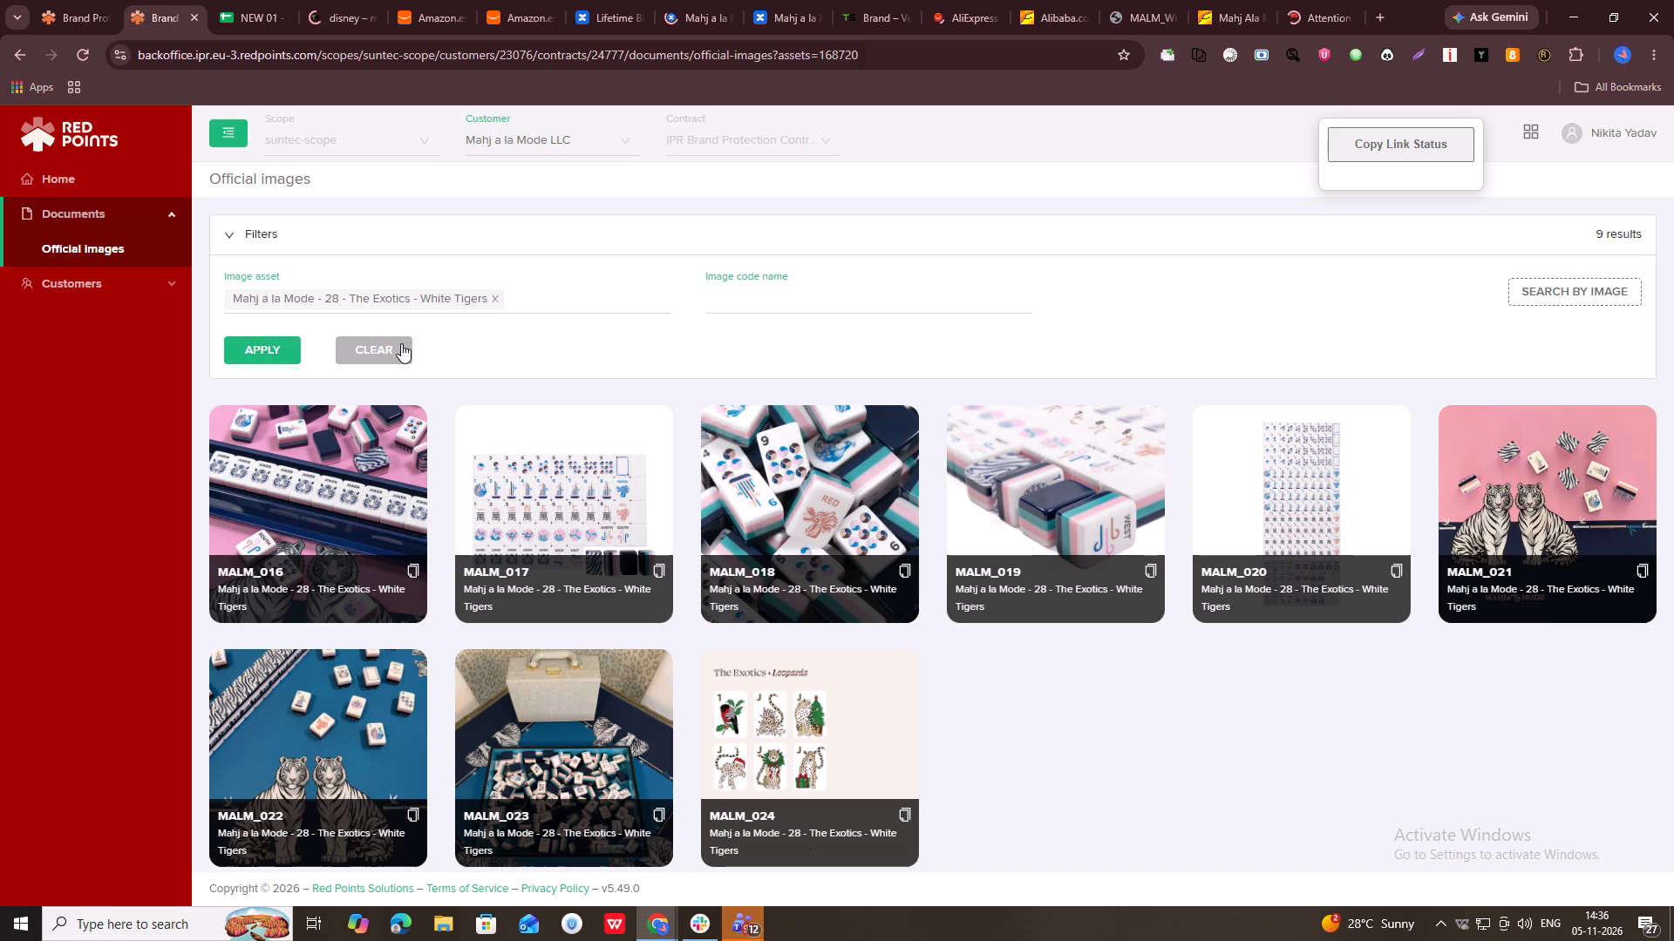
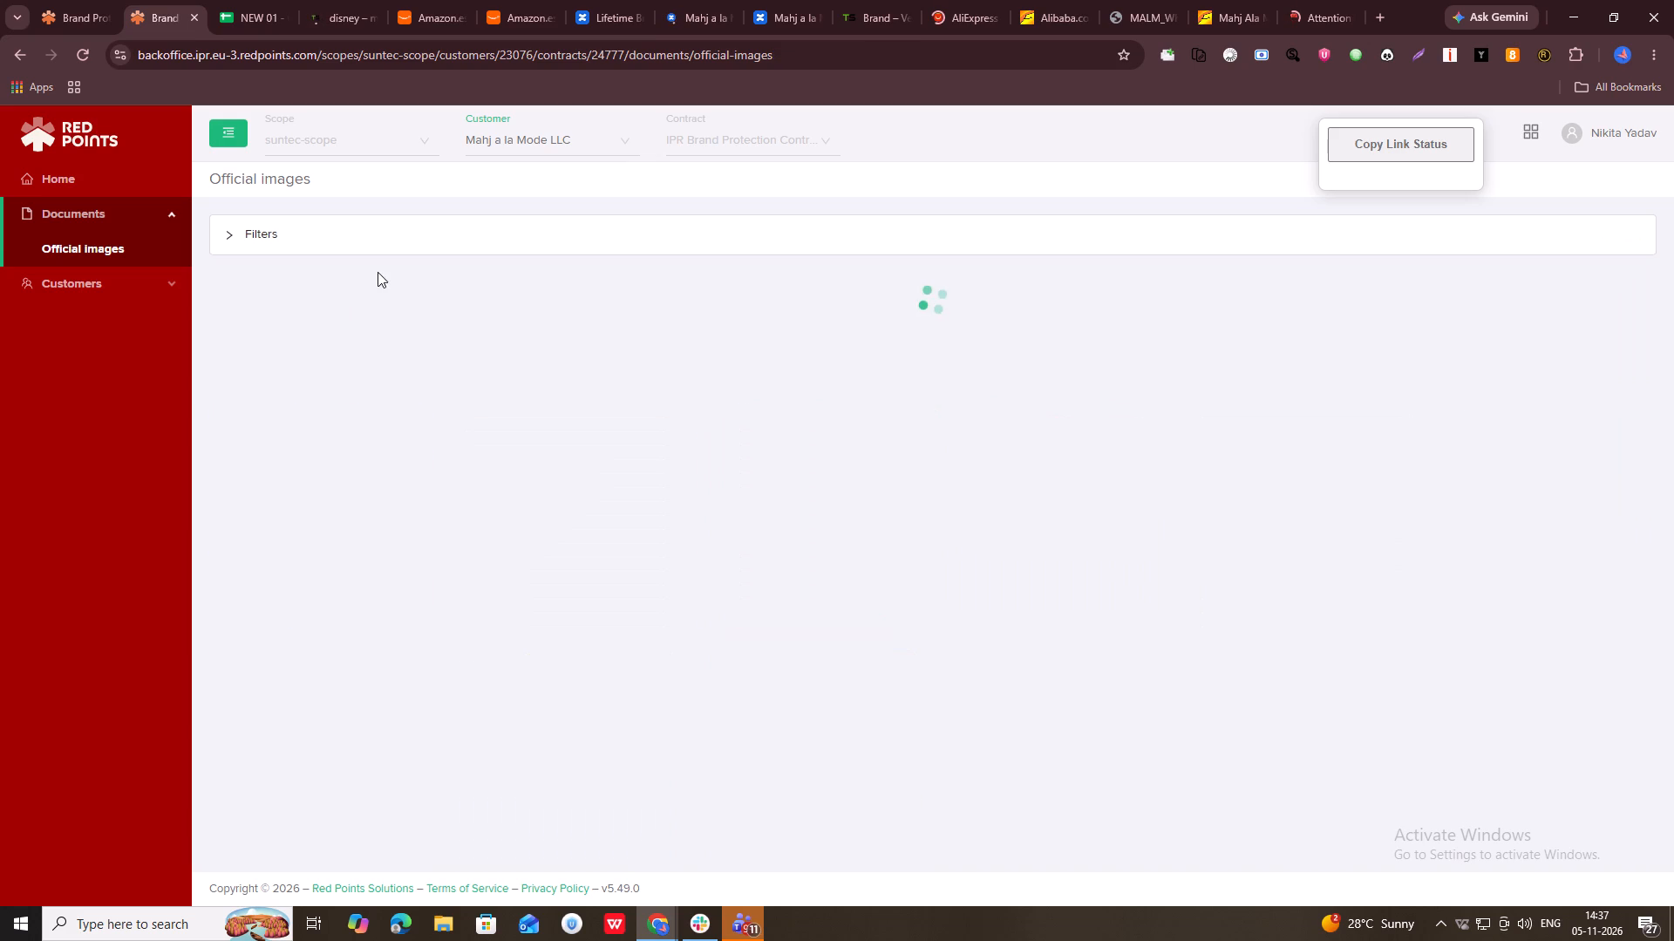
Filter the official images by the asset Mahj a la Mode - 28 - Mahjong Mats.
scroll(1189, 768, down, 4)
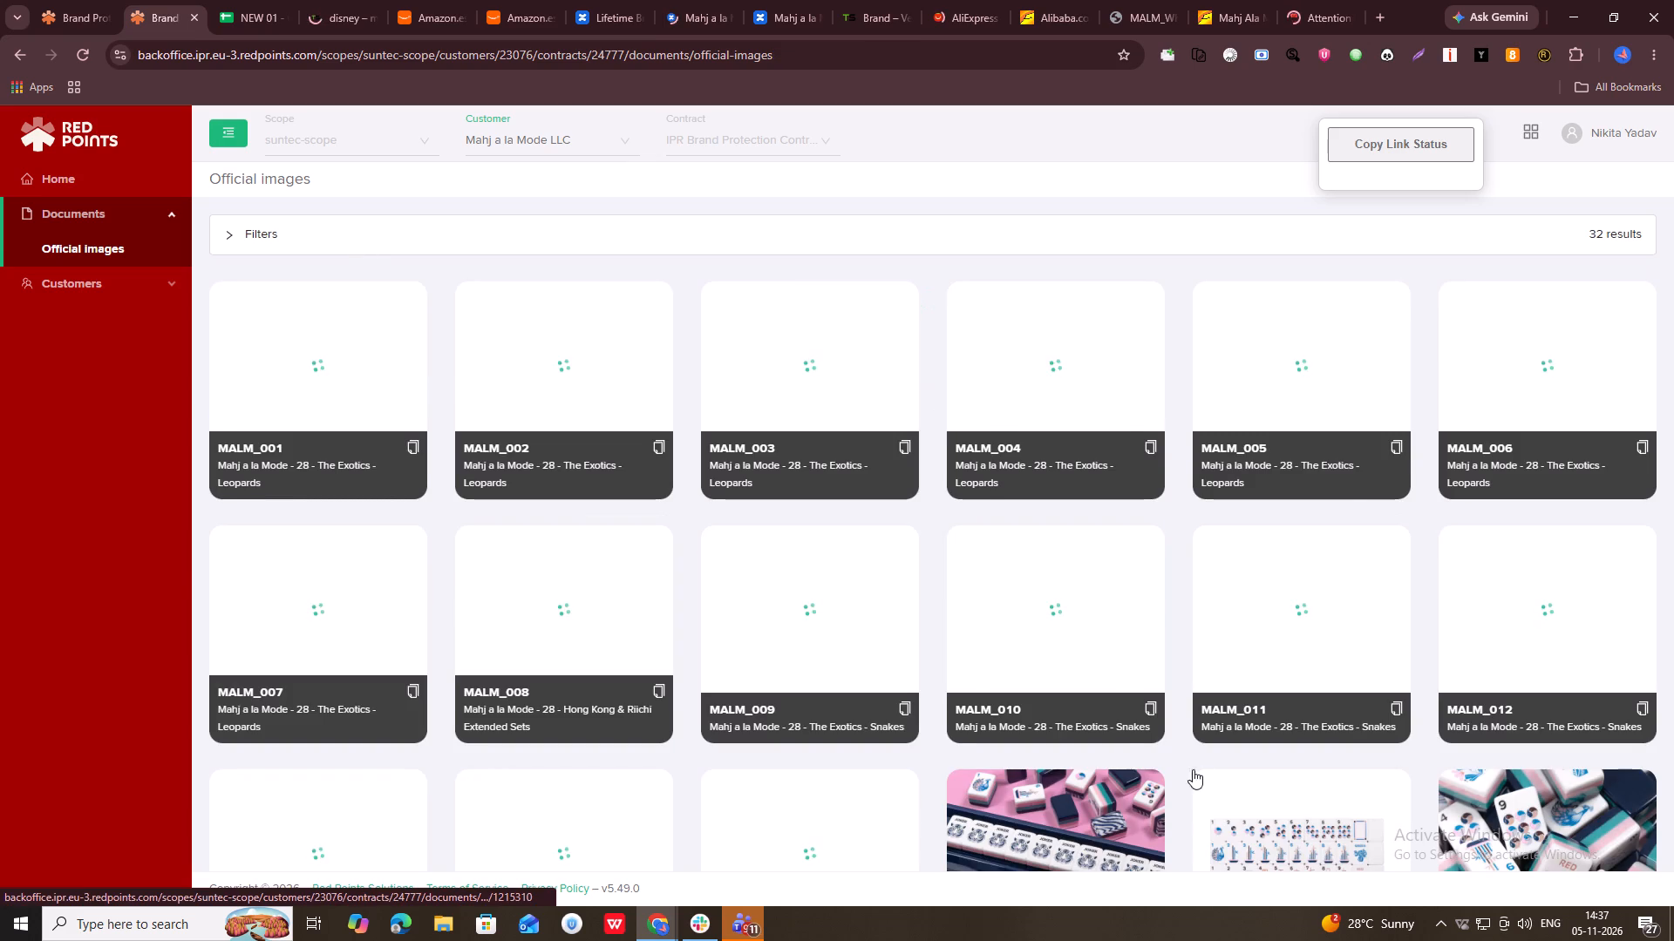
scroll(1063, 648, up, 6)
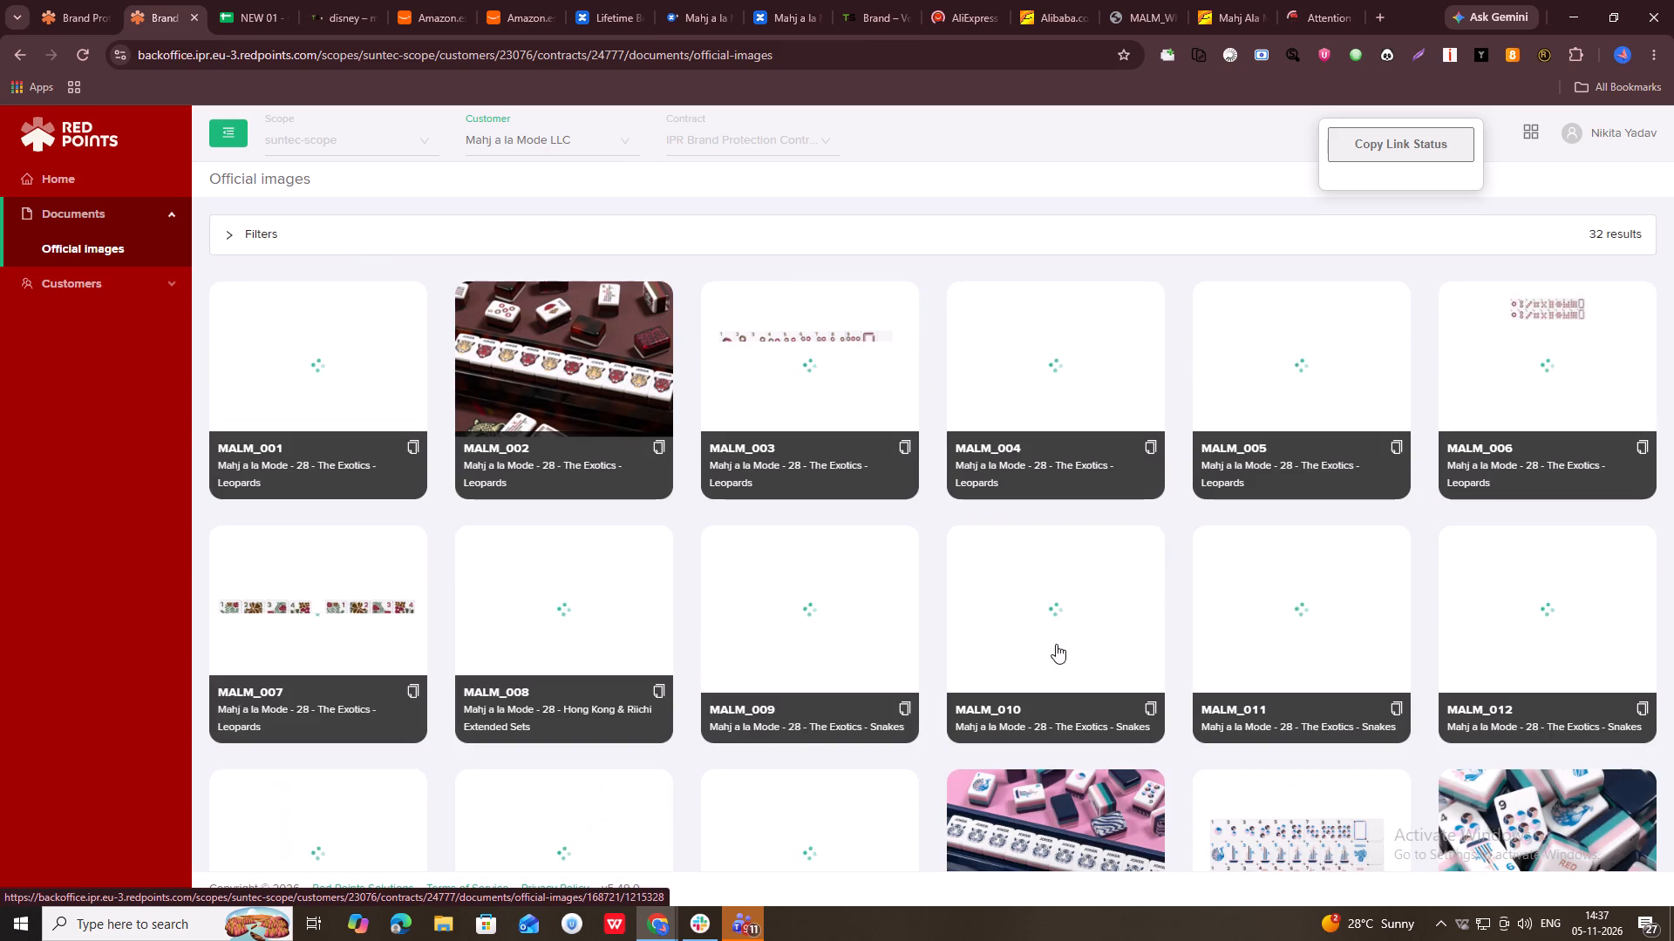
click(456, 227)
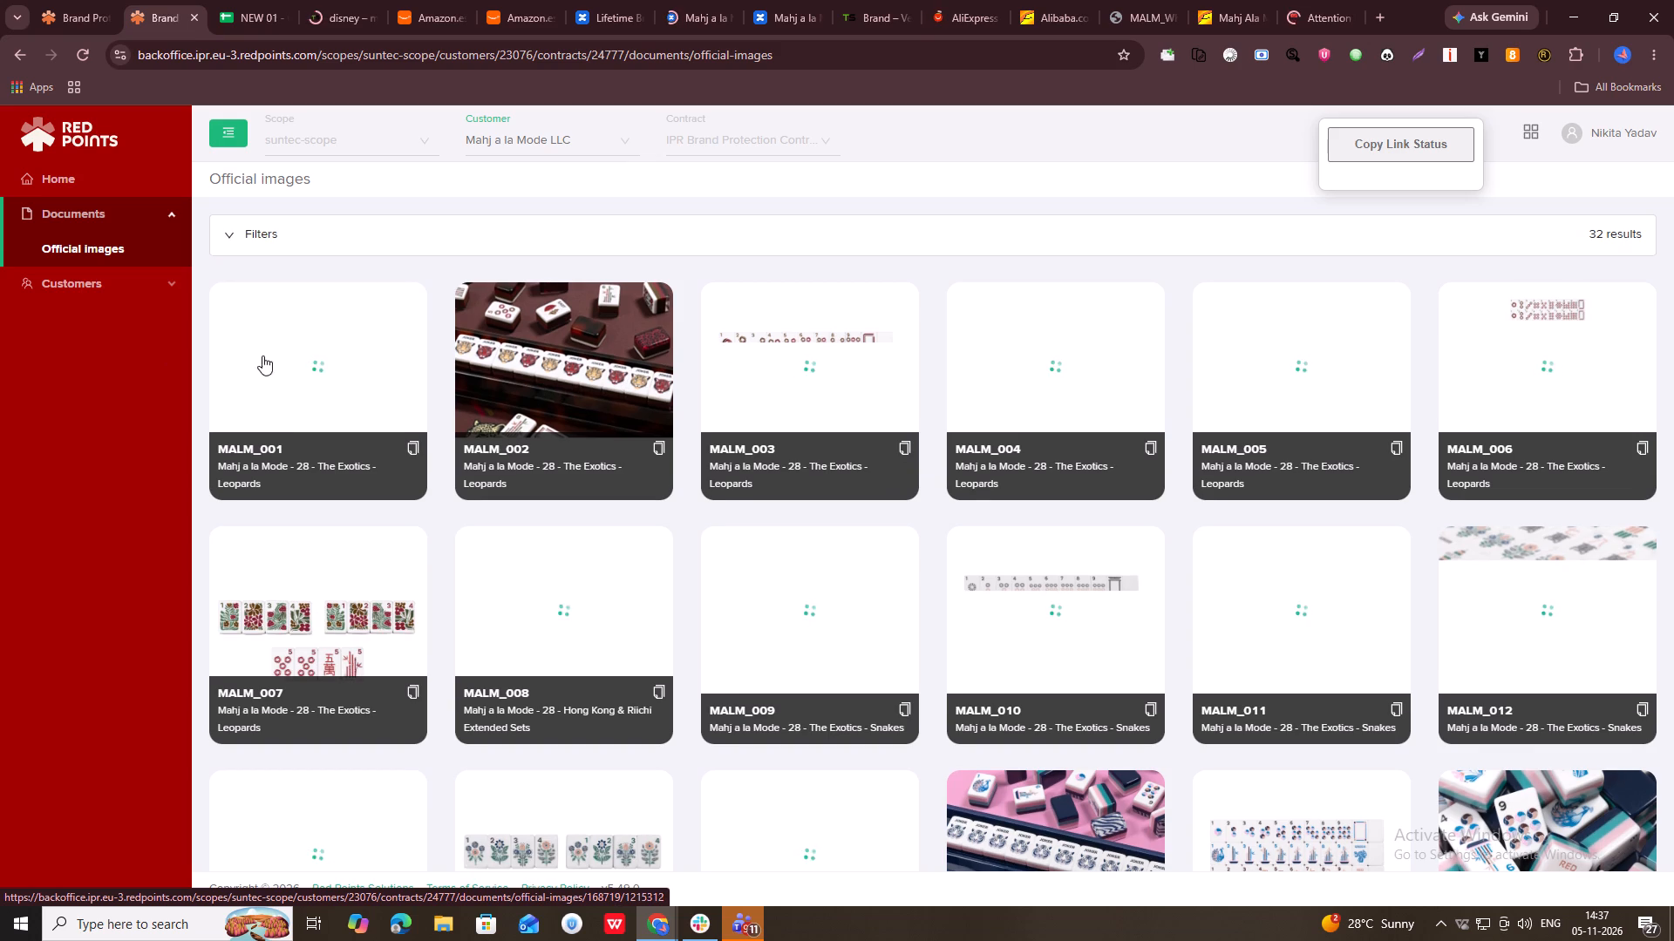
scroll(883, 601, down, 9)
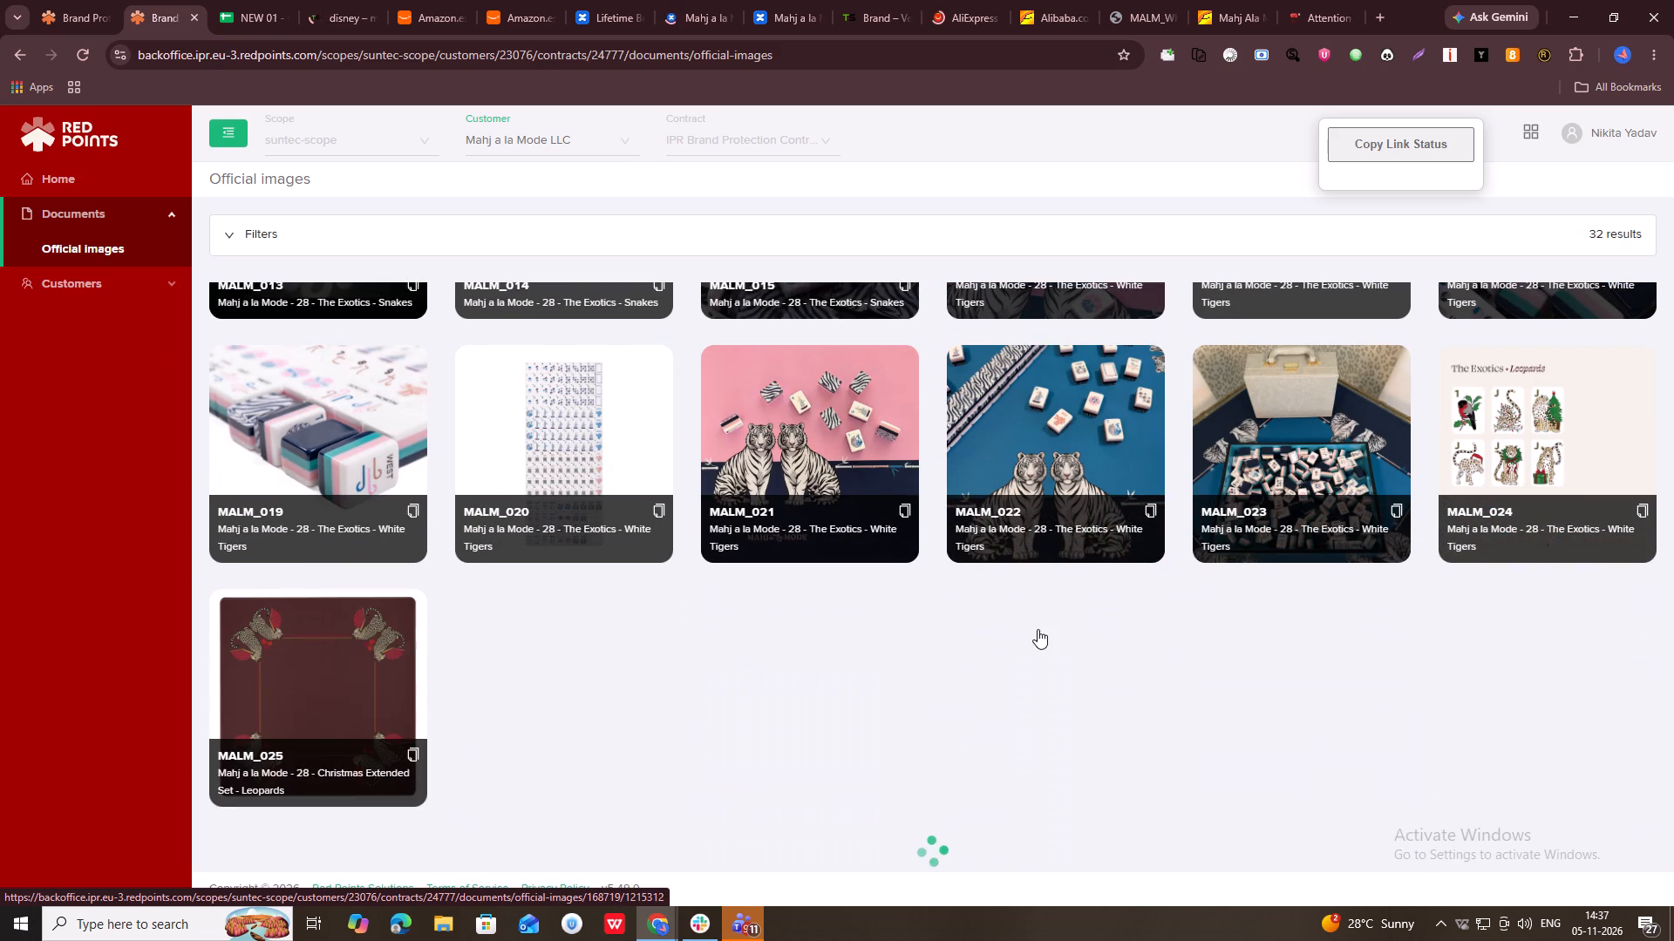
scroll(836, 675, down, 5)
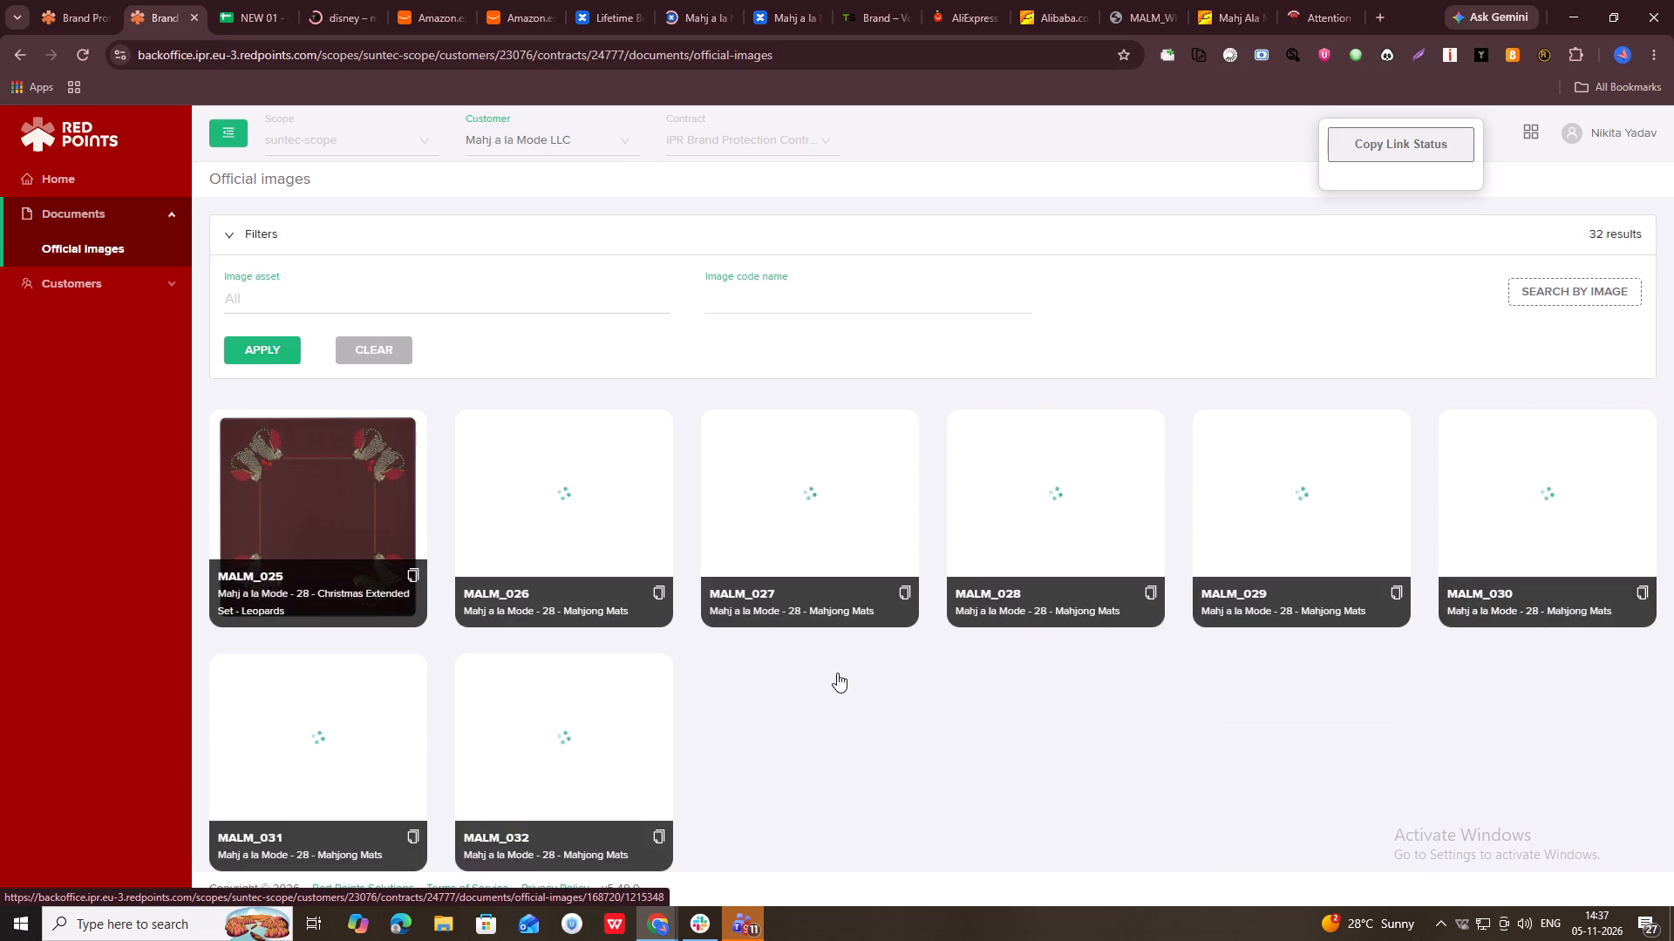
scroll(838, 673, up, 6)
click(390, 292)
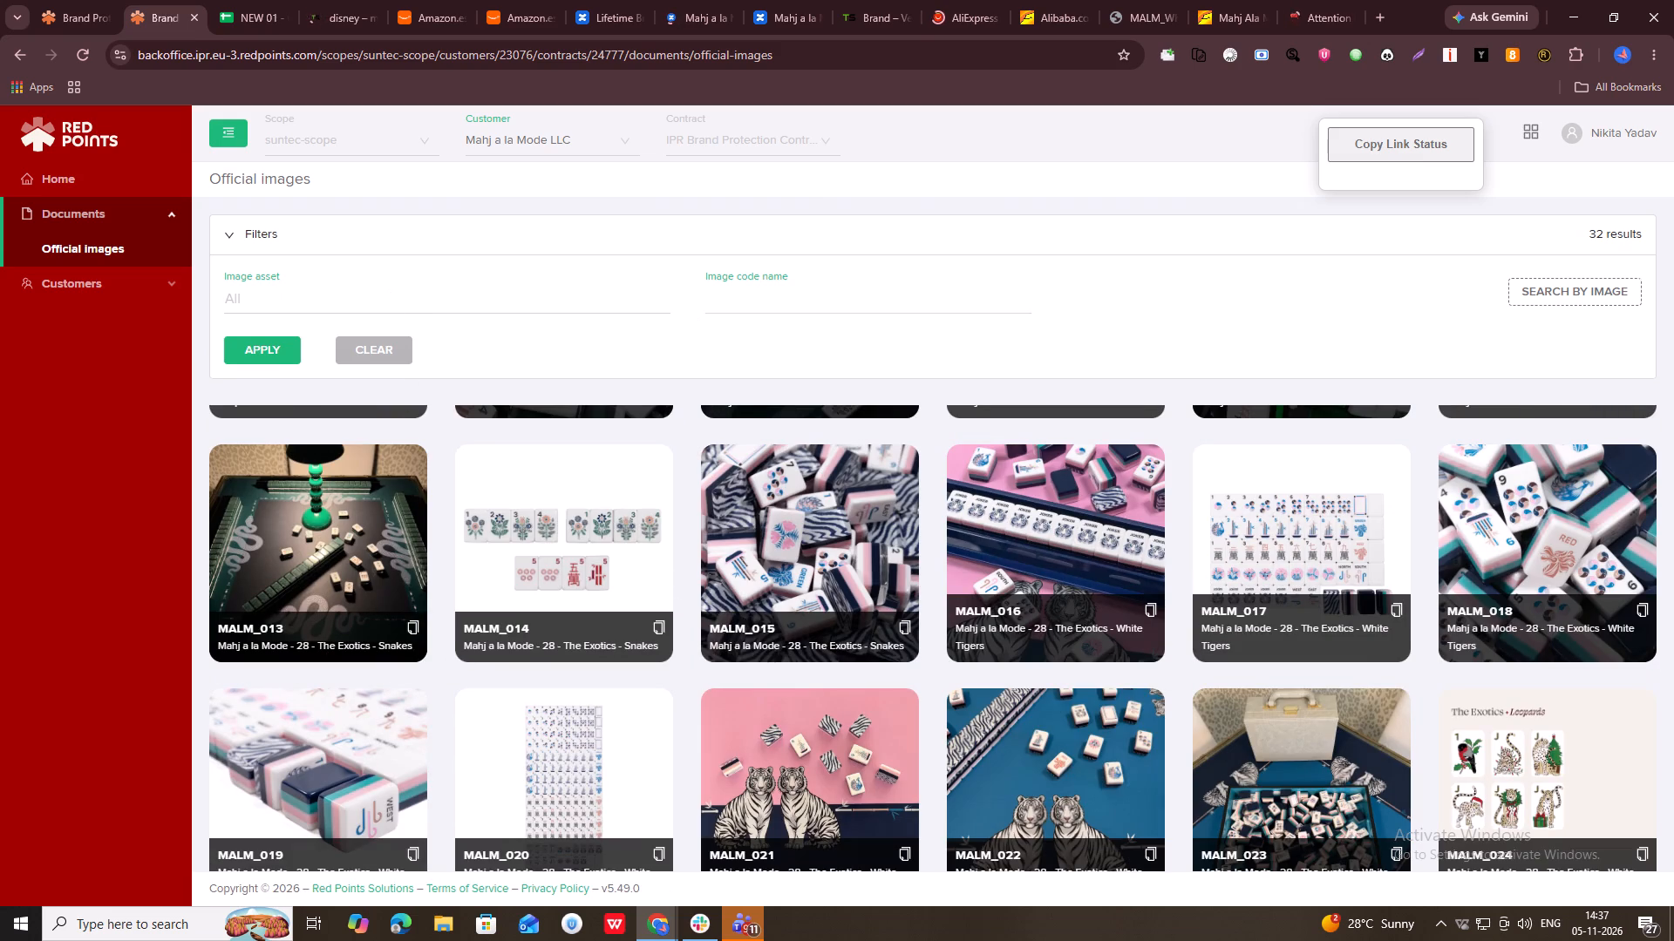
click(384, 327)
click(833, 355)
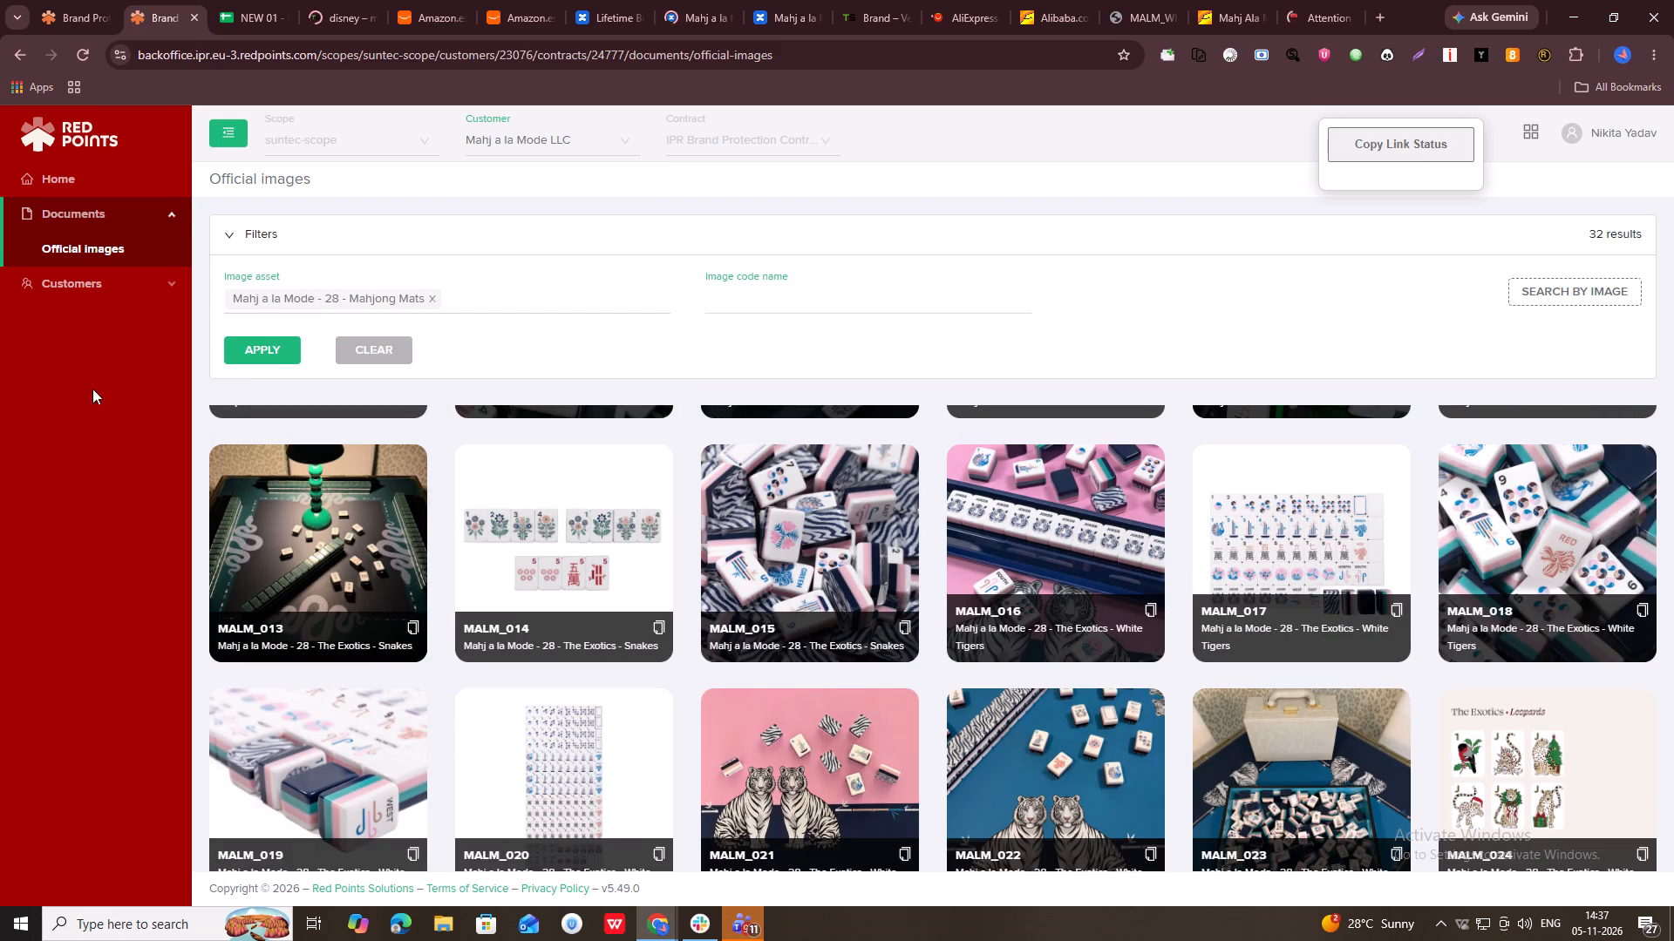
click(303, 338)
click(281, 350)
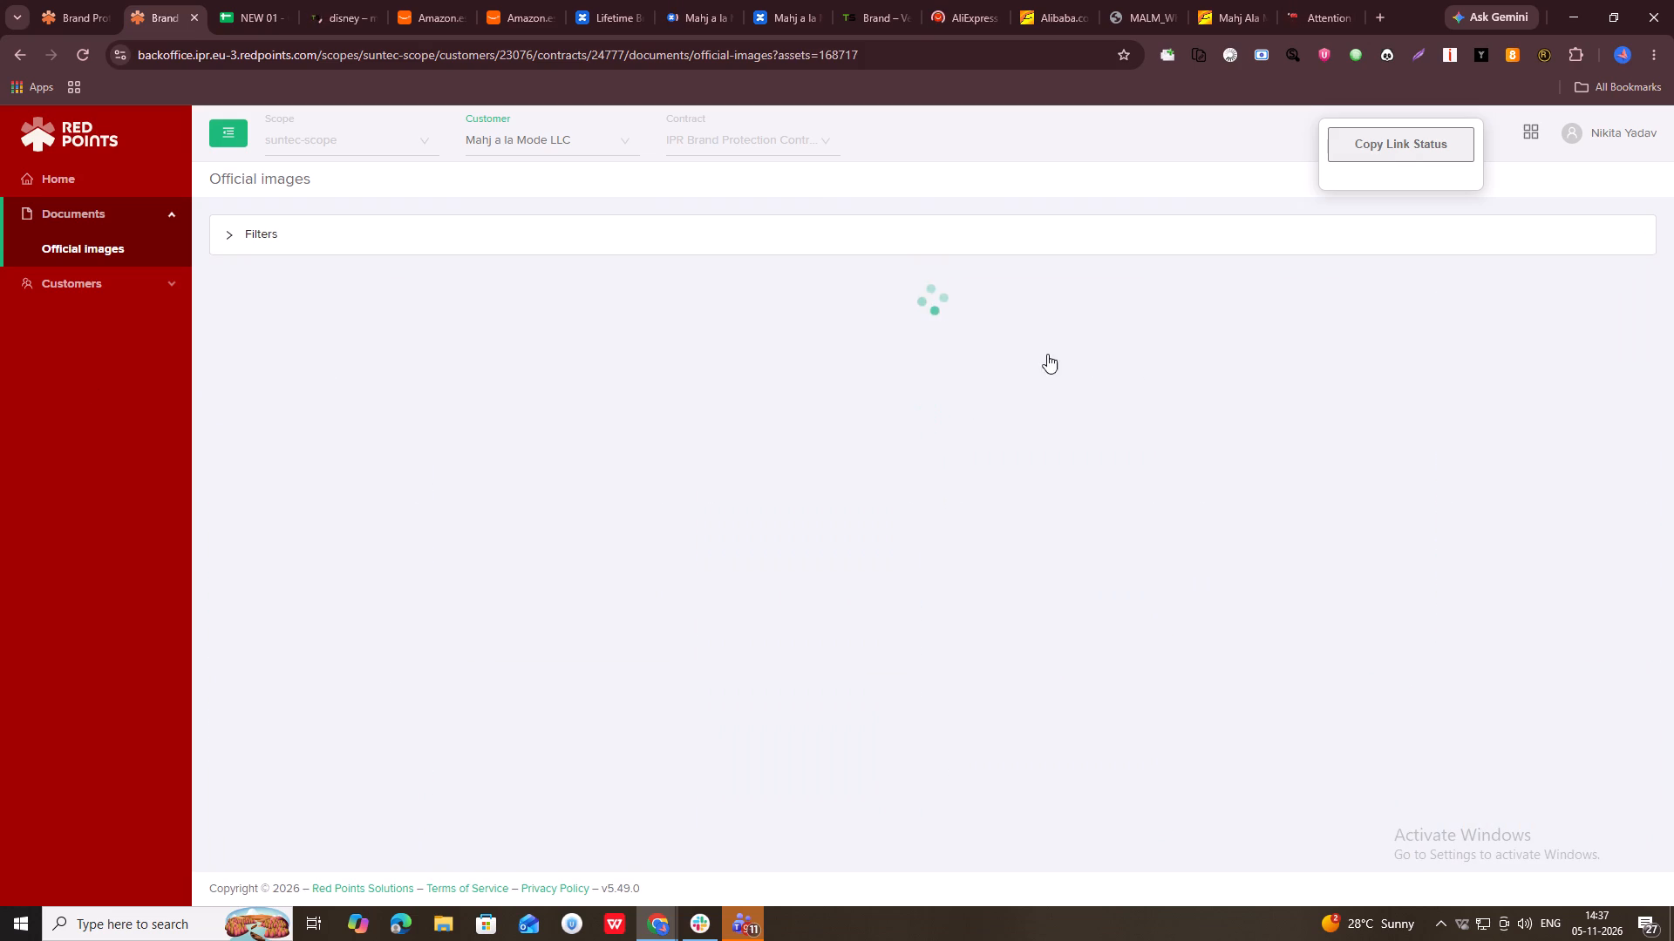
Close the open MALM_016 picture tab and the Mahj Ala Mode Alibaba tab.
middle_click(1224, 0)
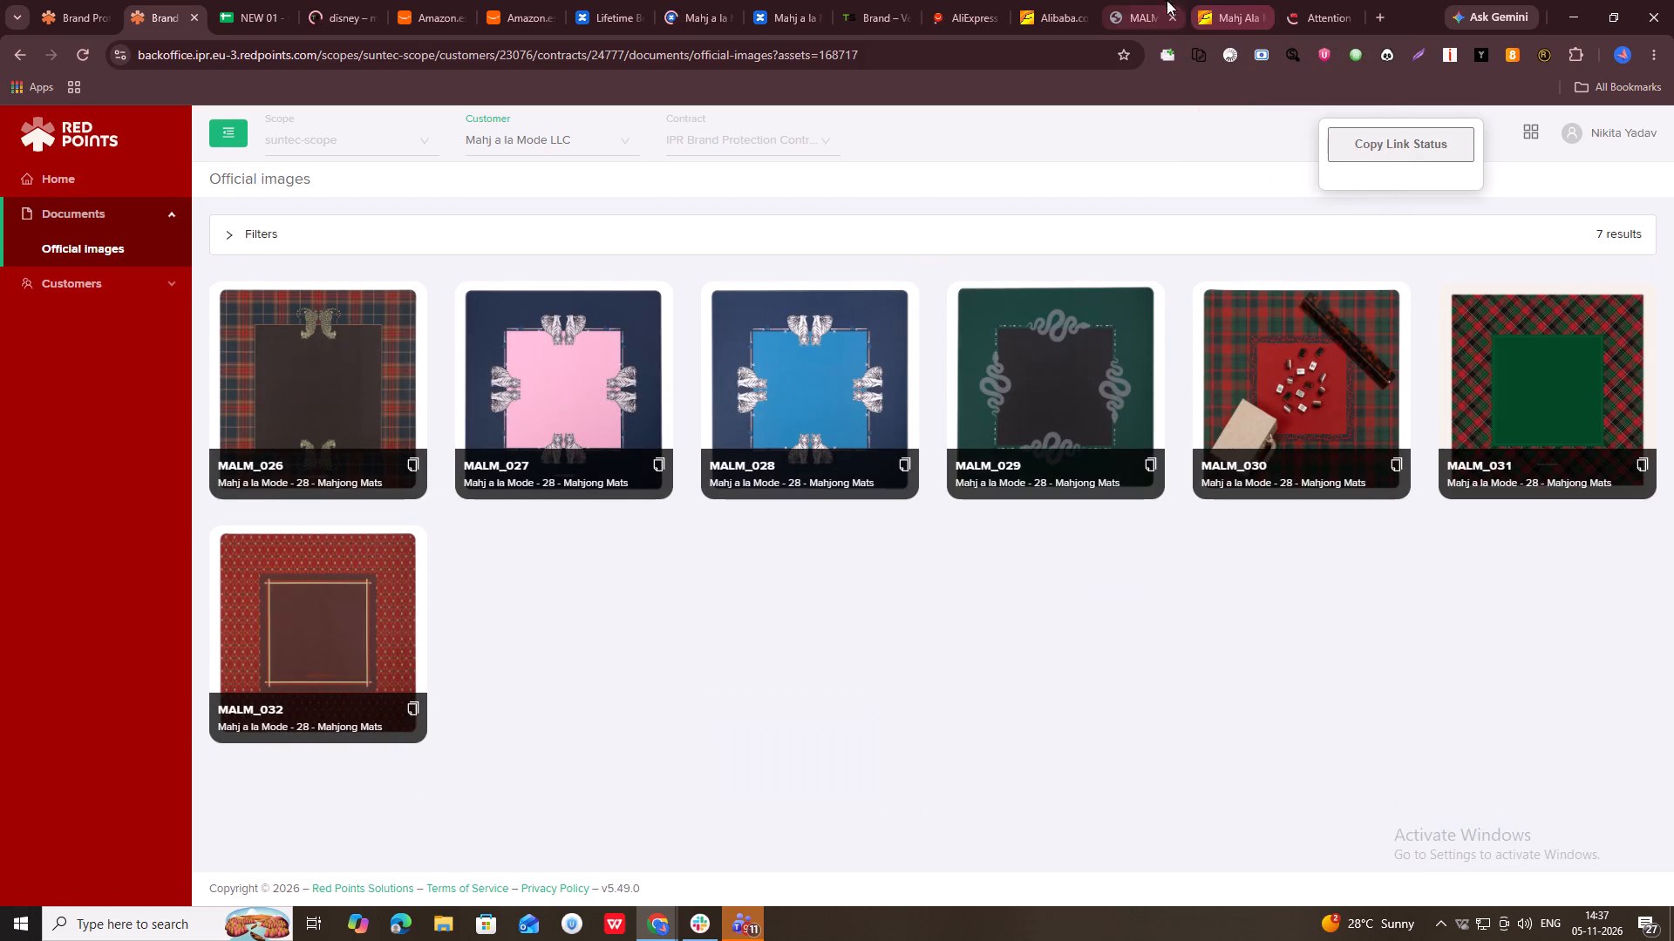
middle_click(1143, 0)
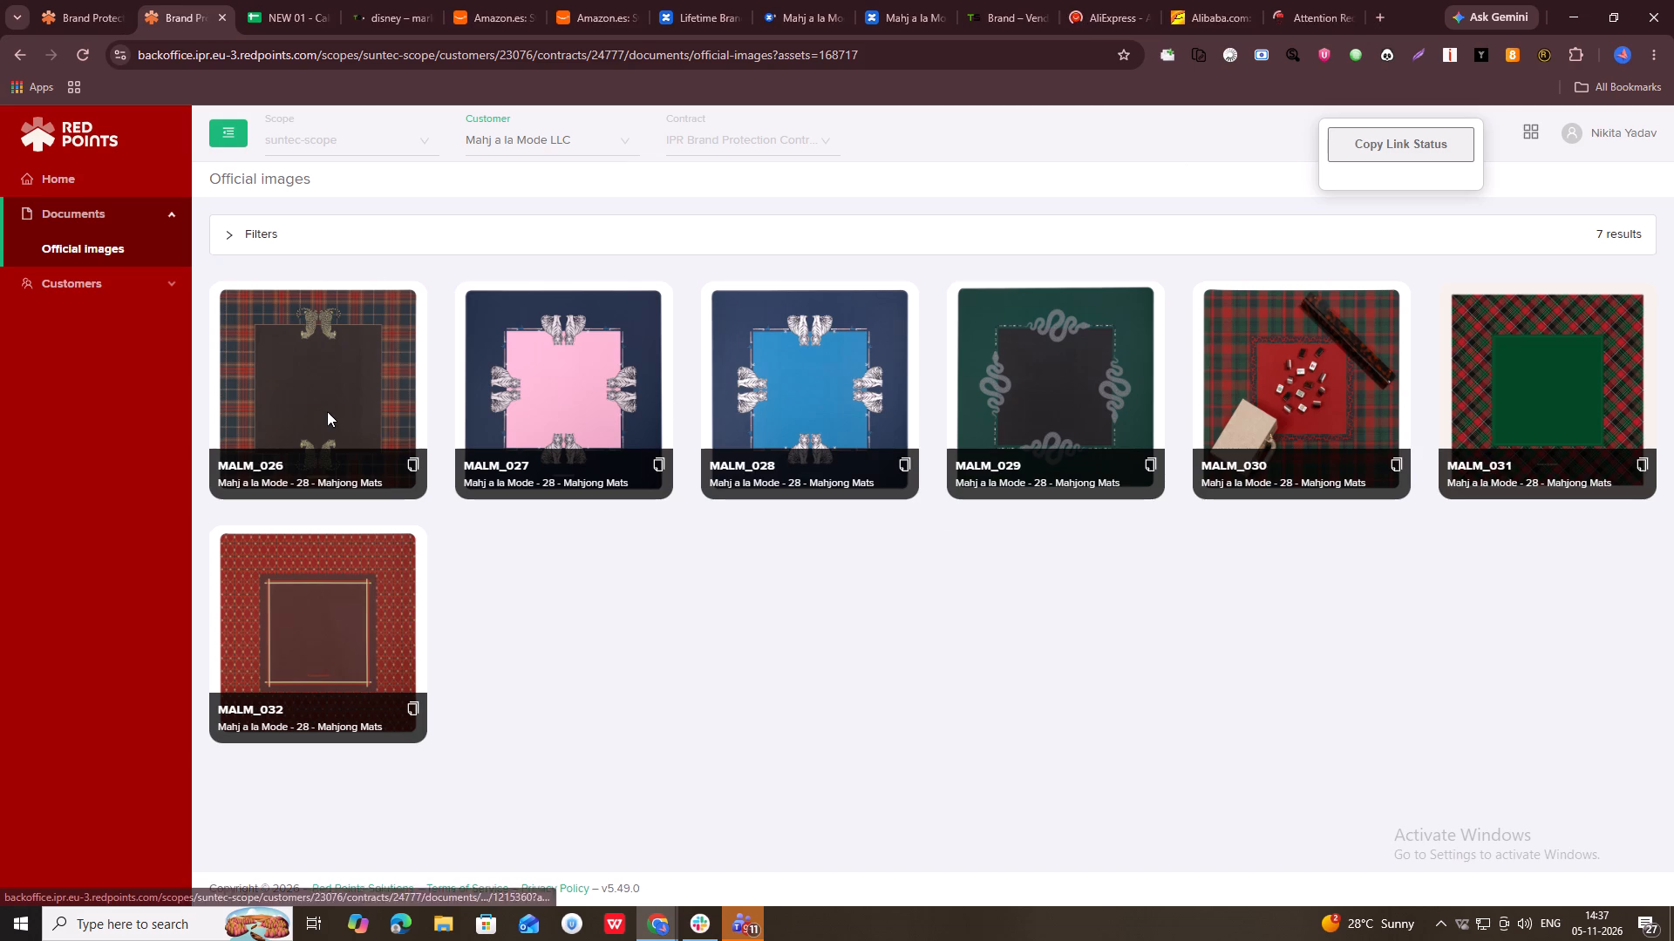
Run an AliExpress image search with the MALM_026 tartan leopard mat picture from the official images.
drag(327, 411, 1203, 0)
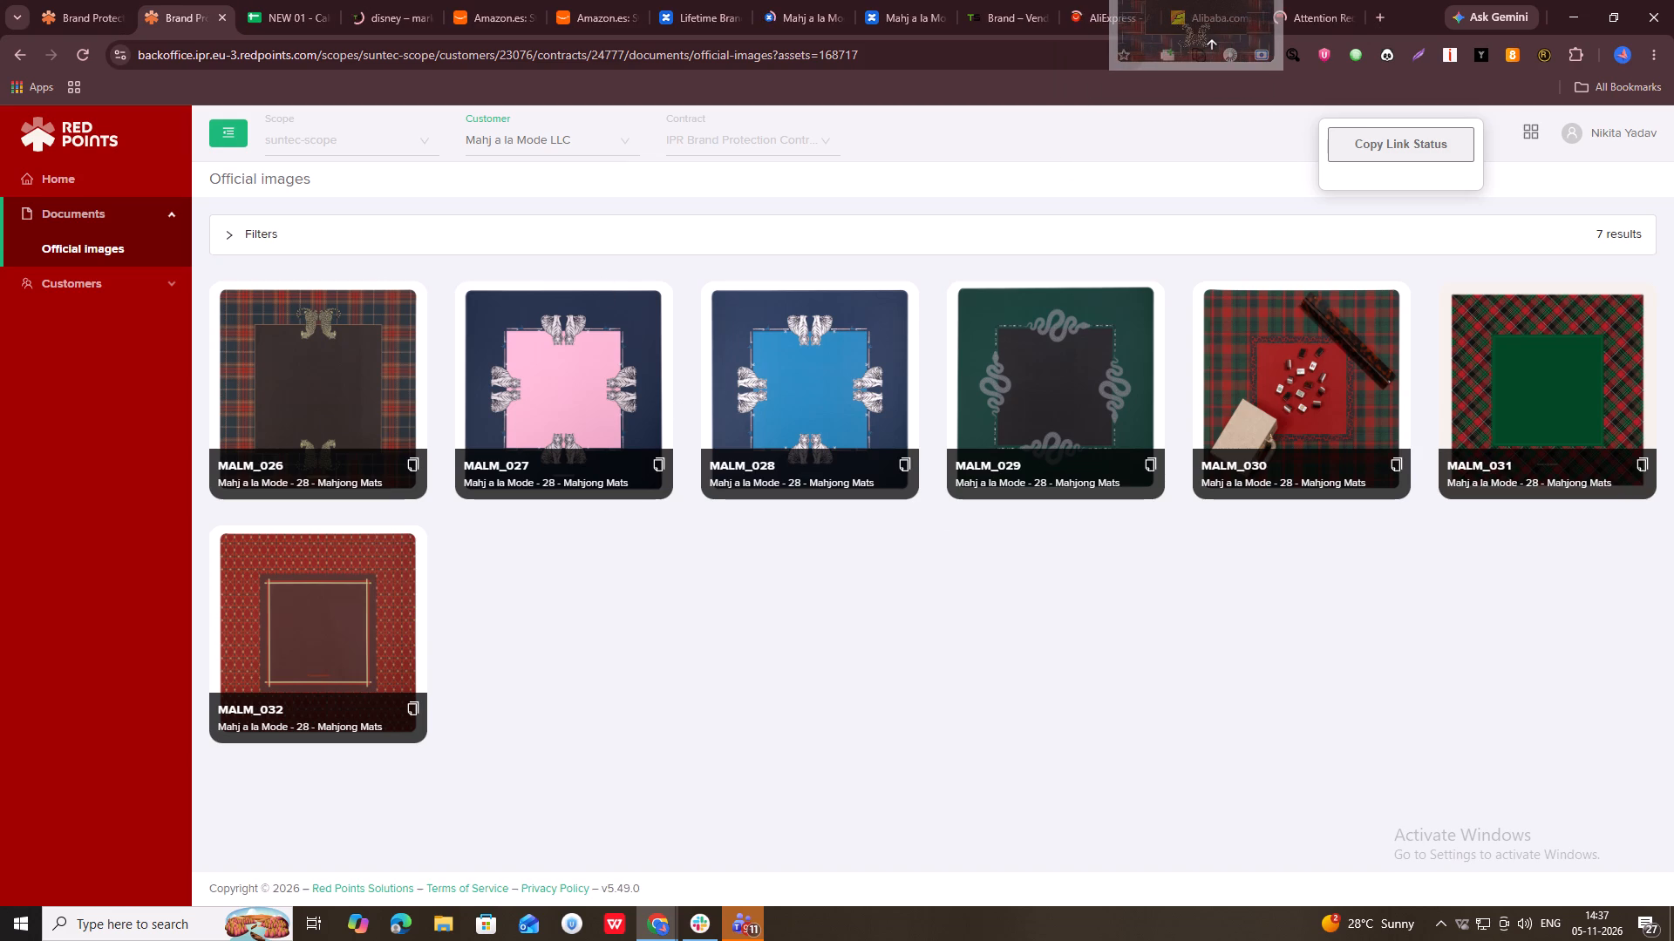
drag(1203, 0, 1084, 3)
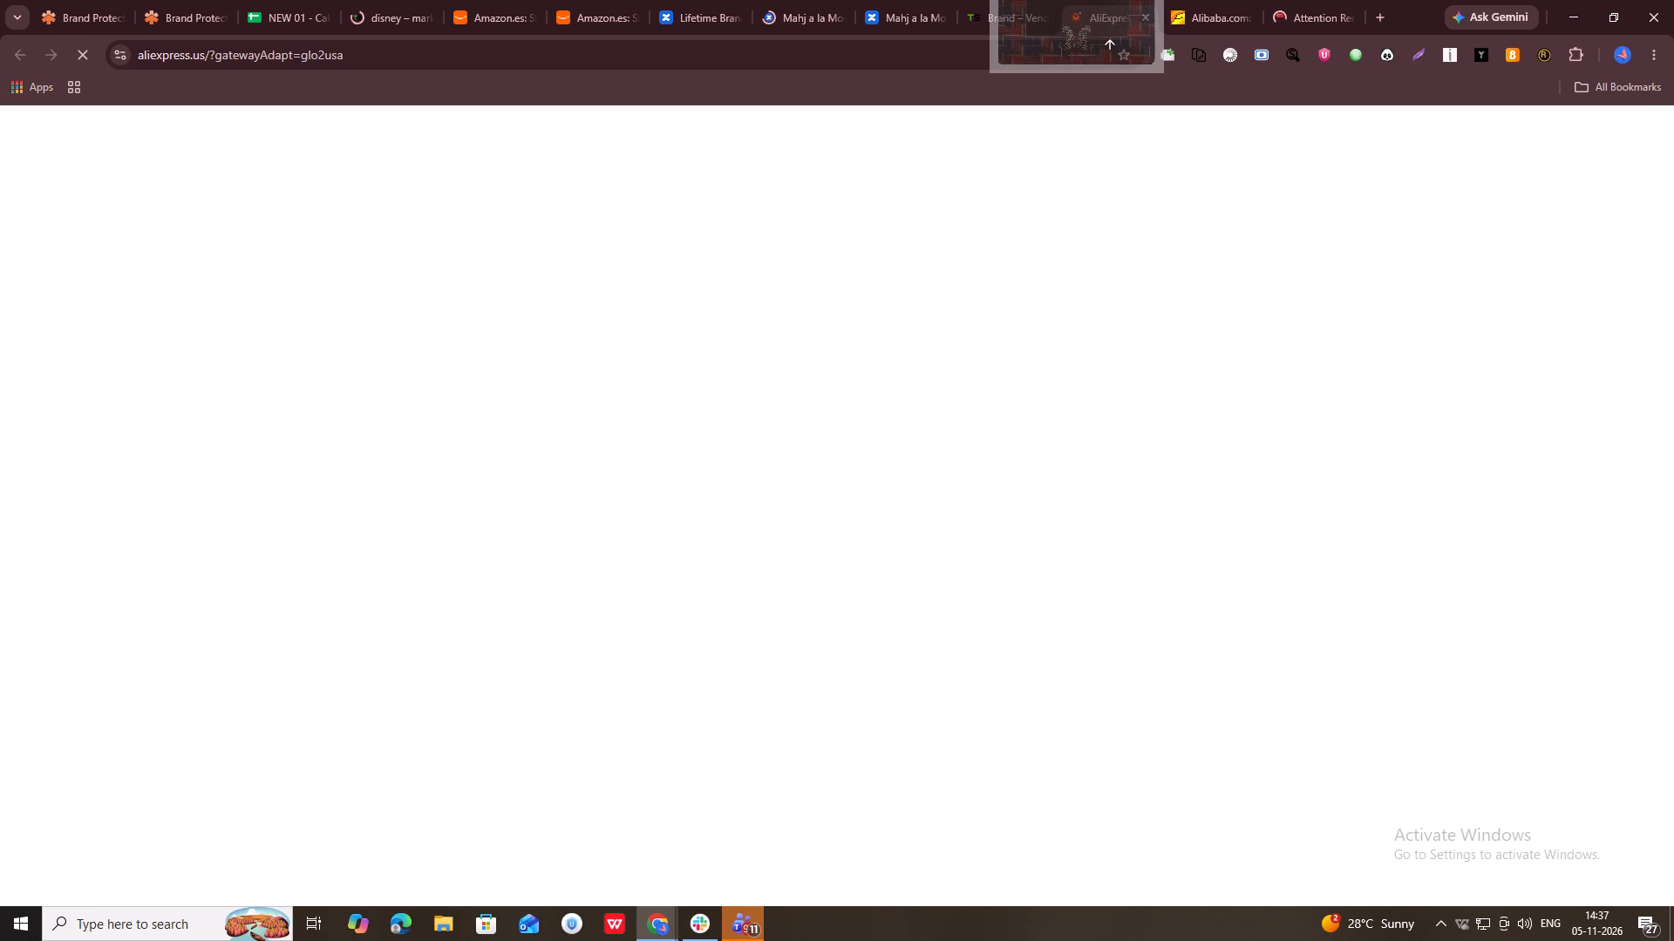
drag(1084, 3, 1070, 234)
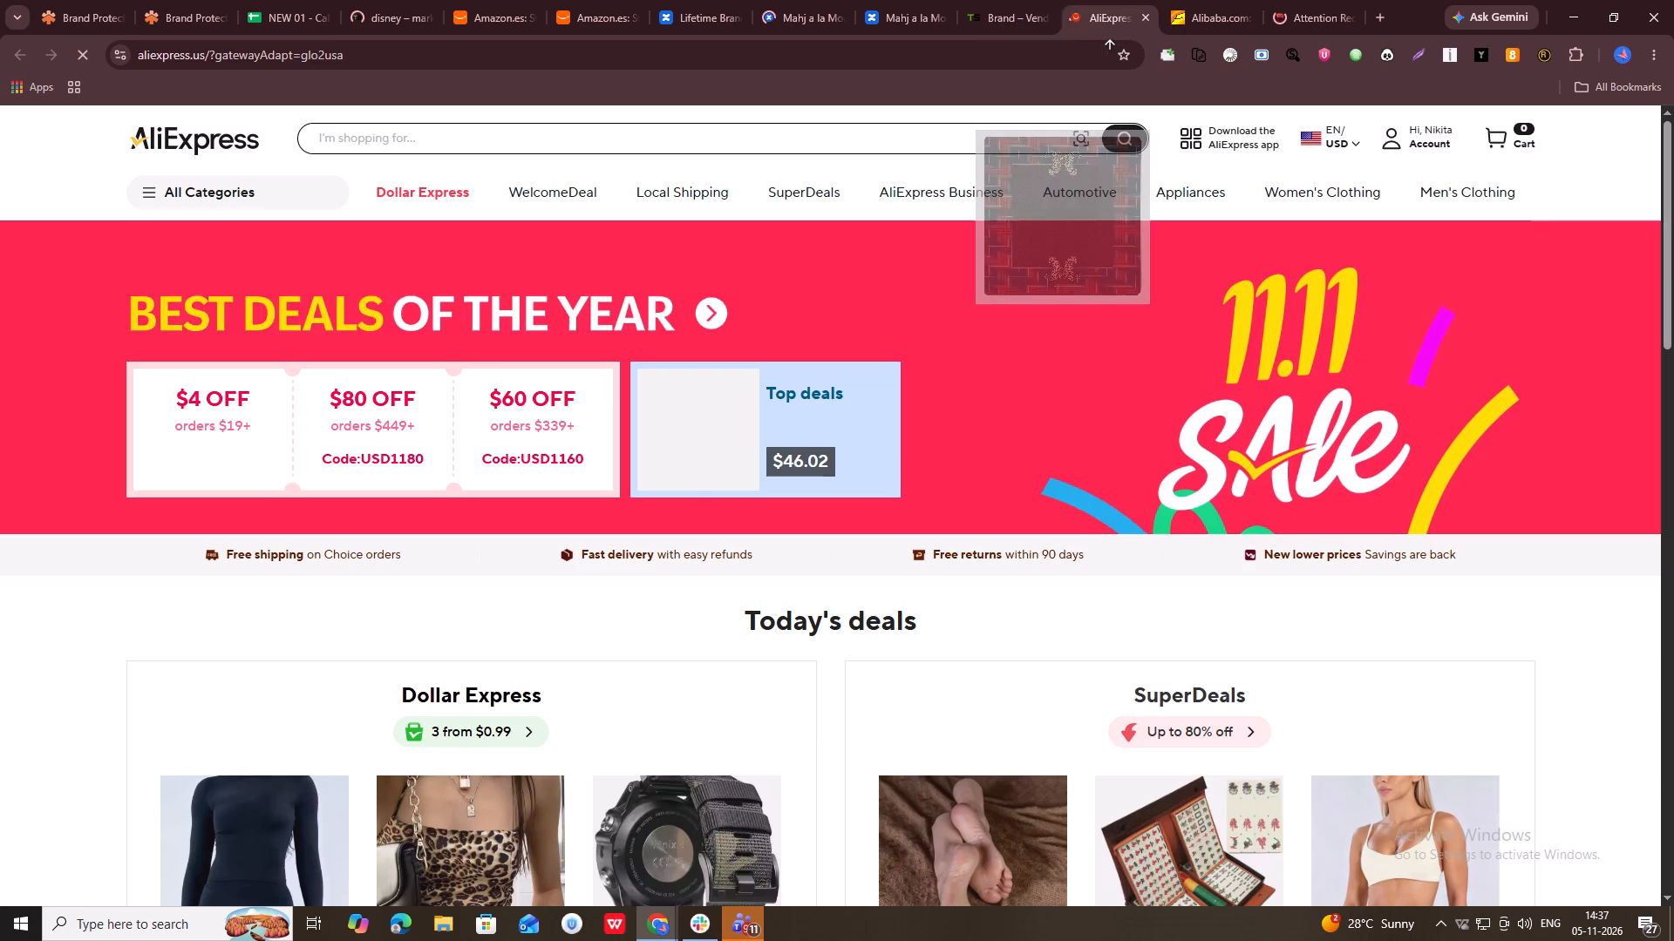
drag(1070, 234, 1090, 301)
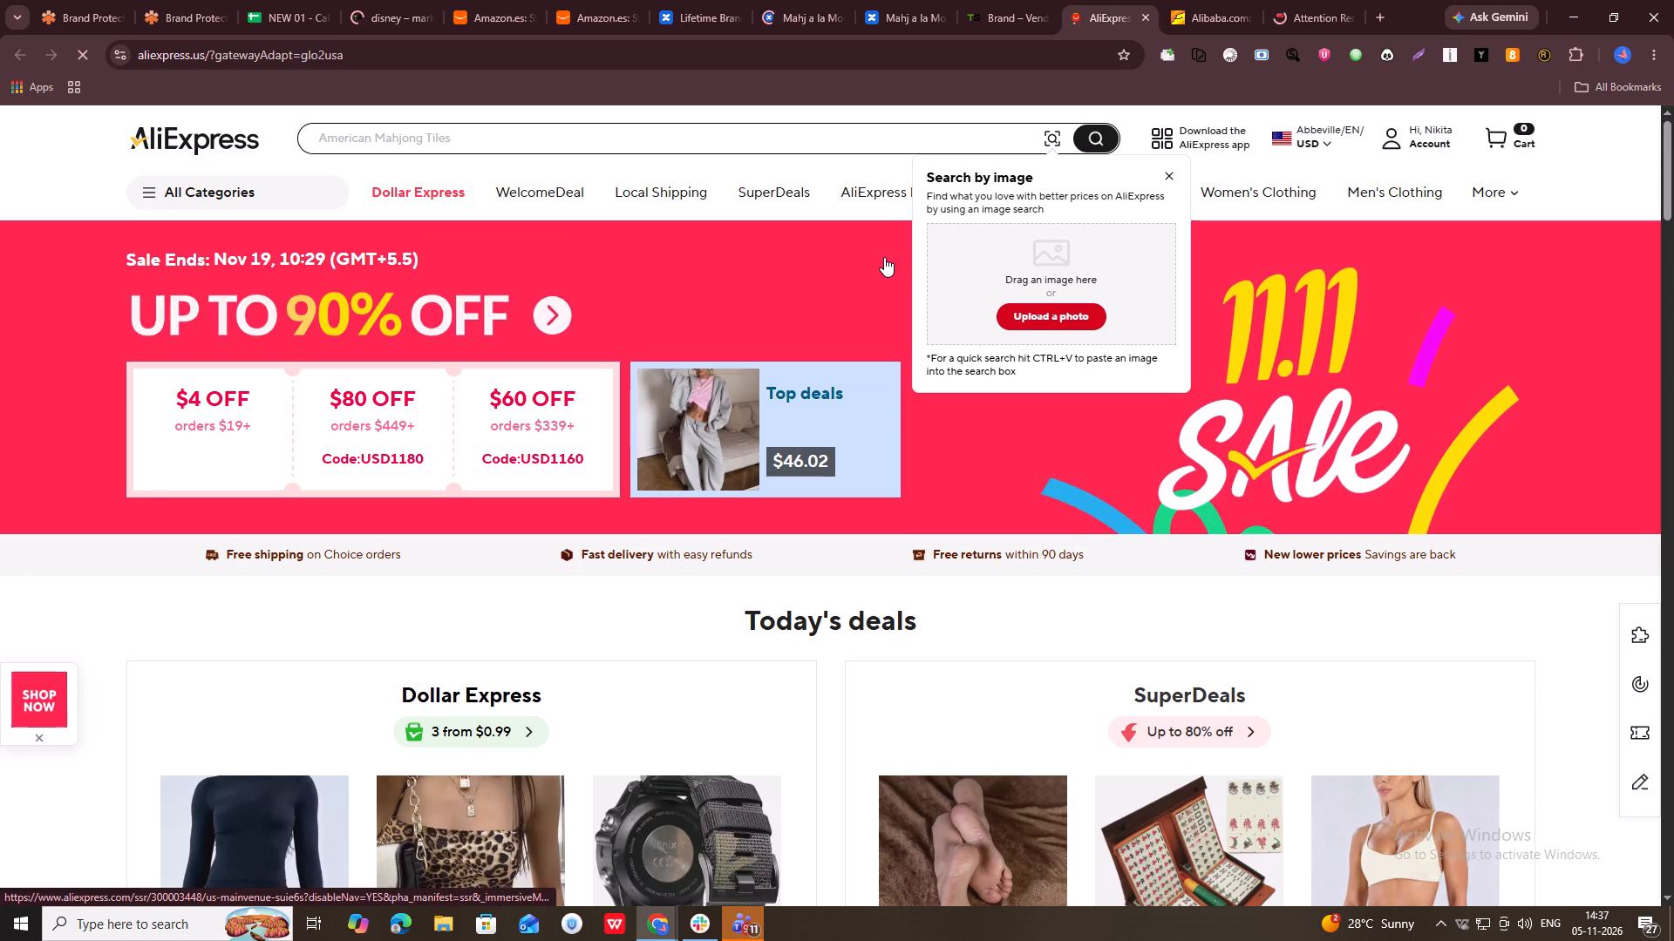
click(184, 0)
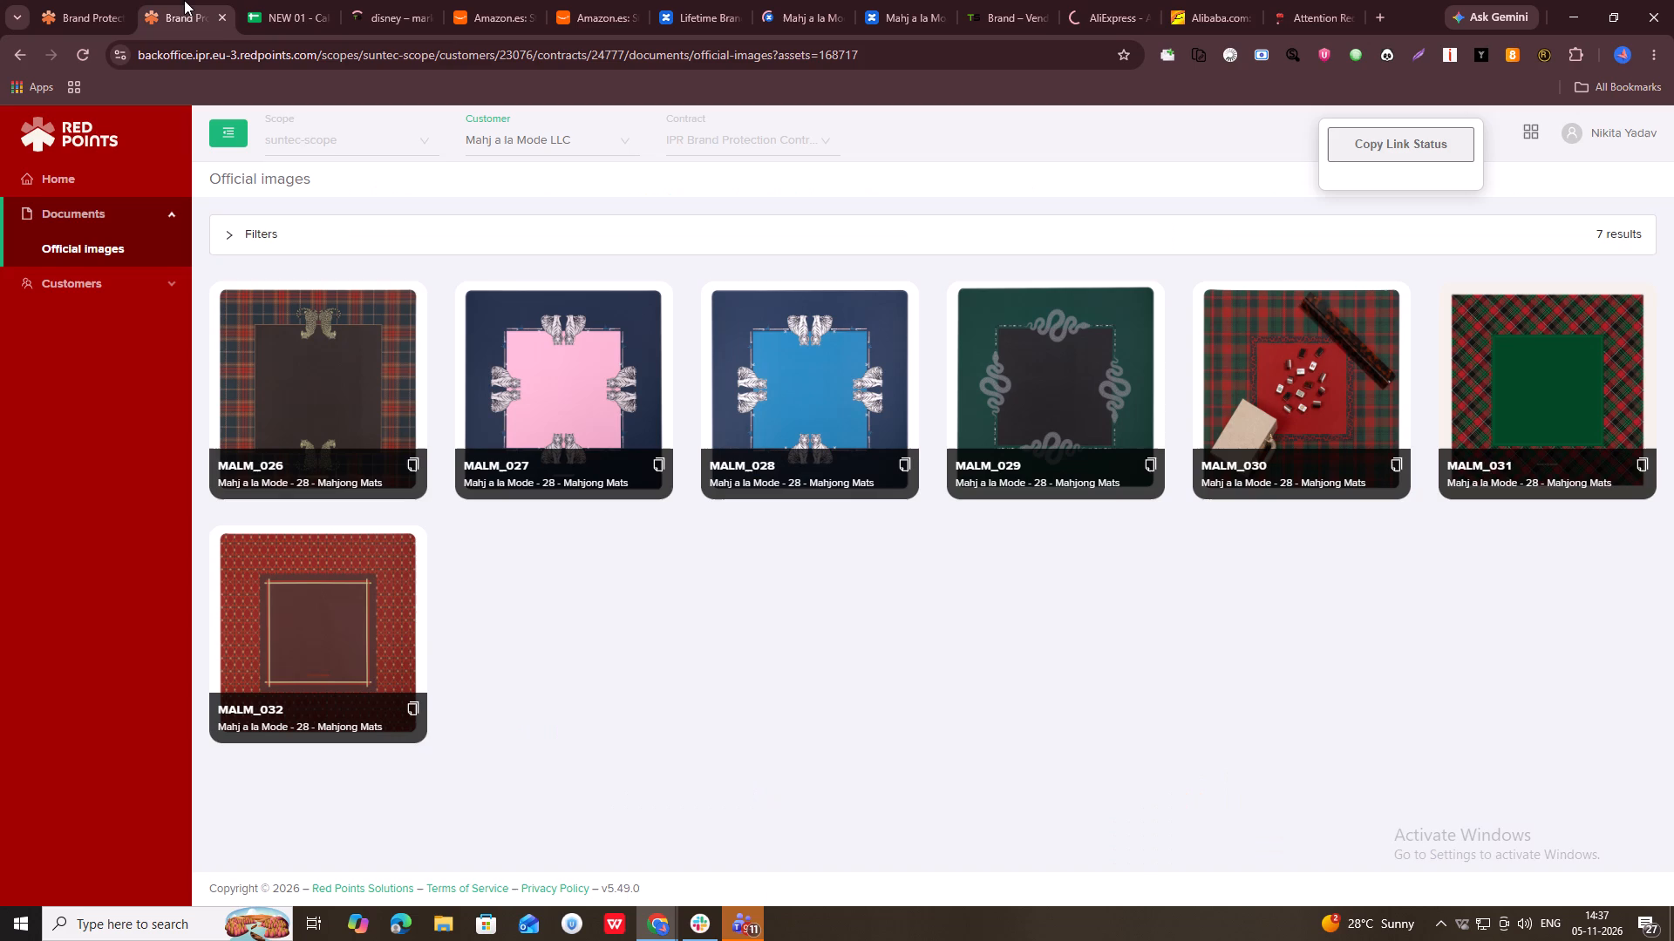
drag(296, 392, 1113, 0)
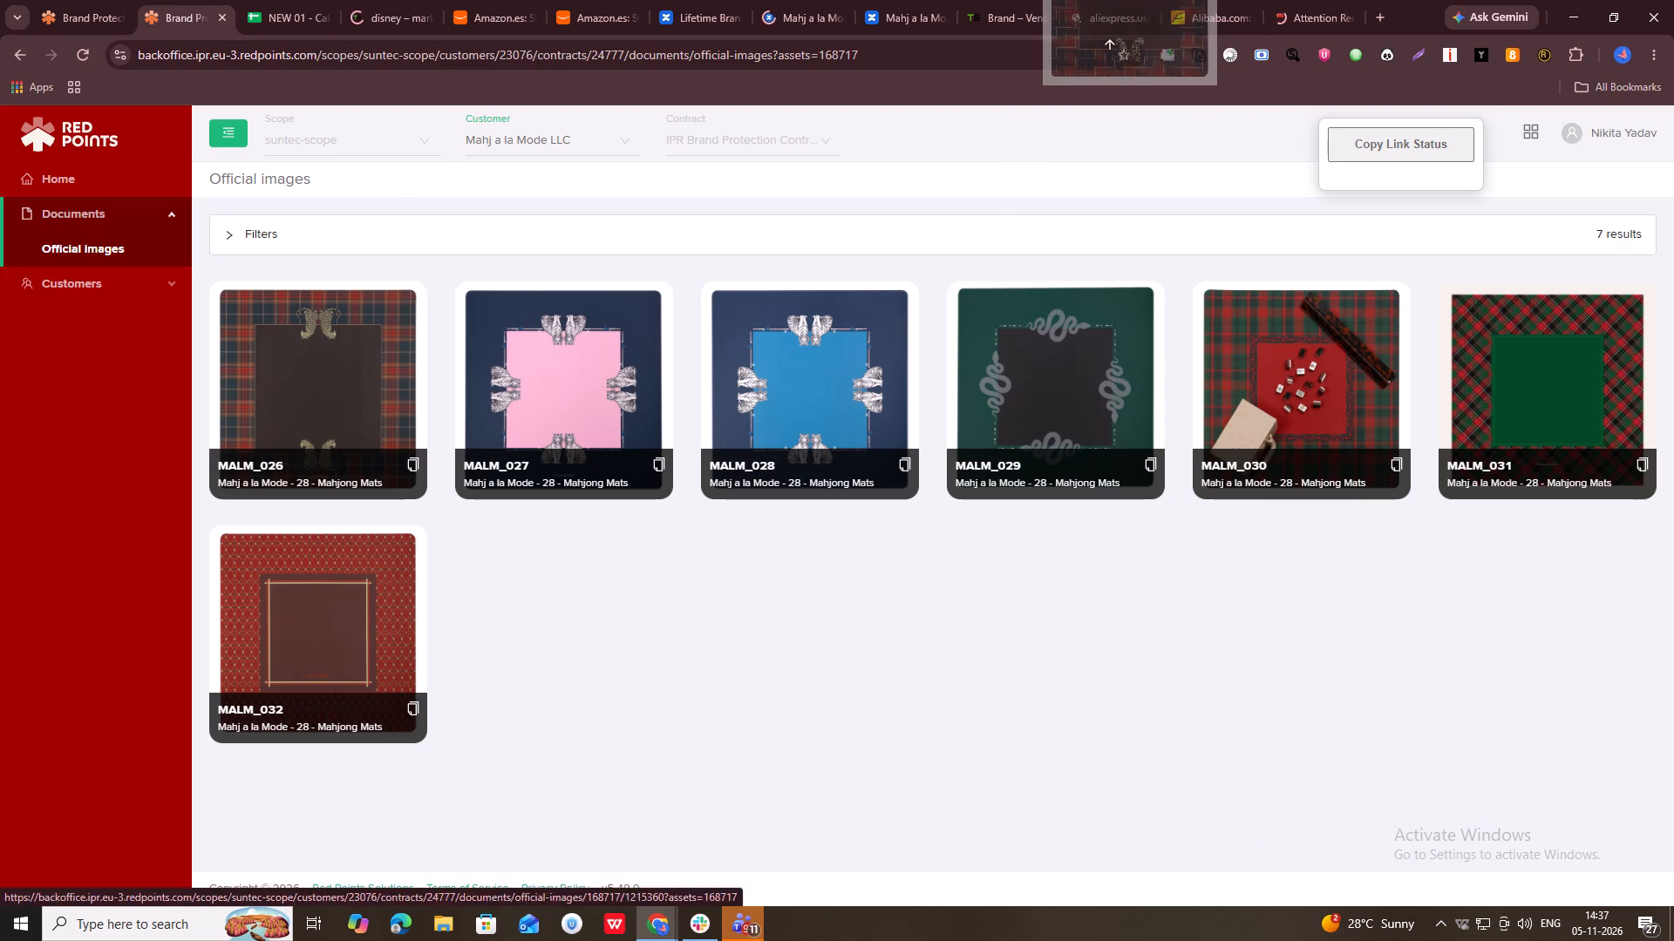
drag(1113, 0, 1147, 790)
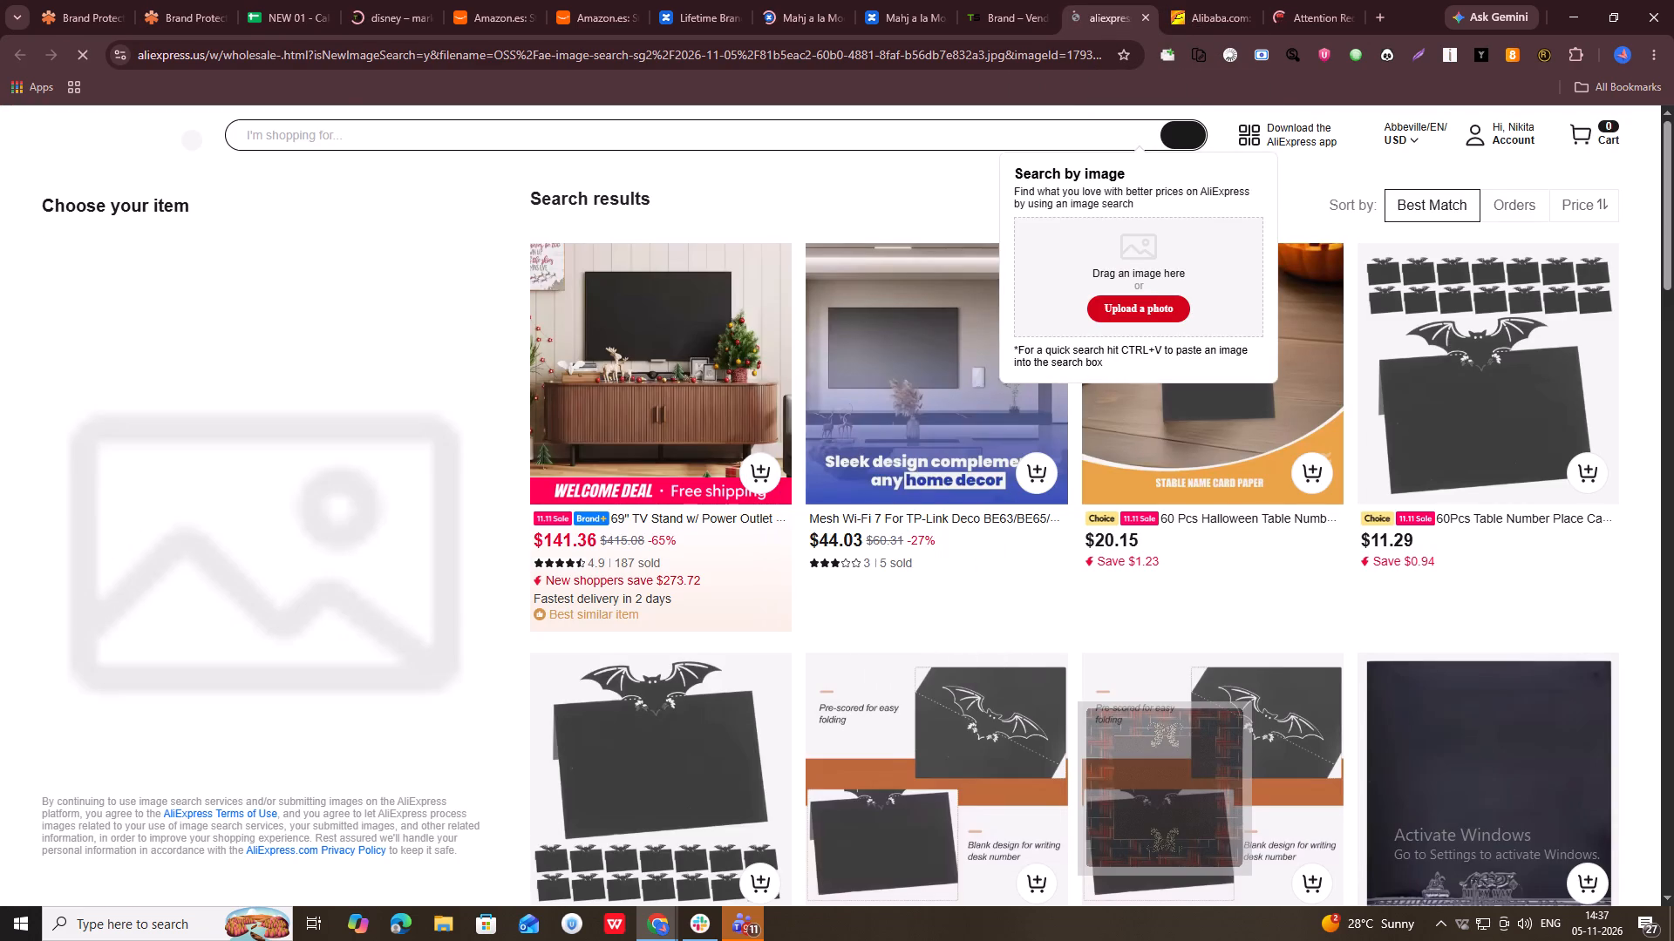
drag(1147, 790, 1257, 734)
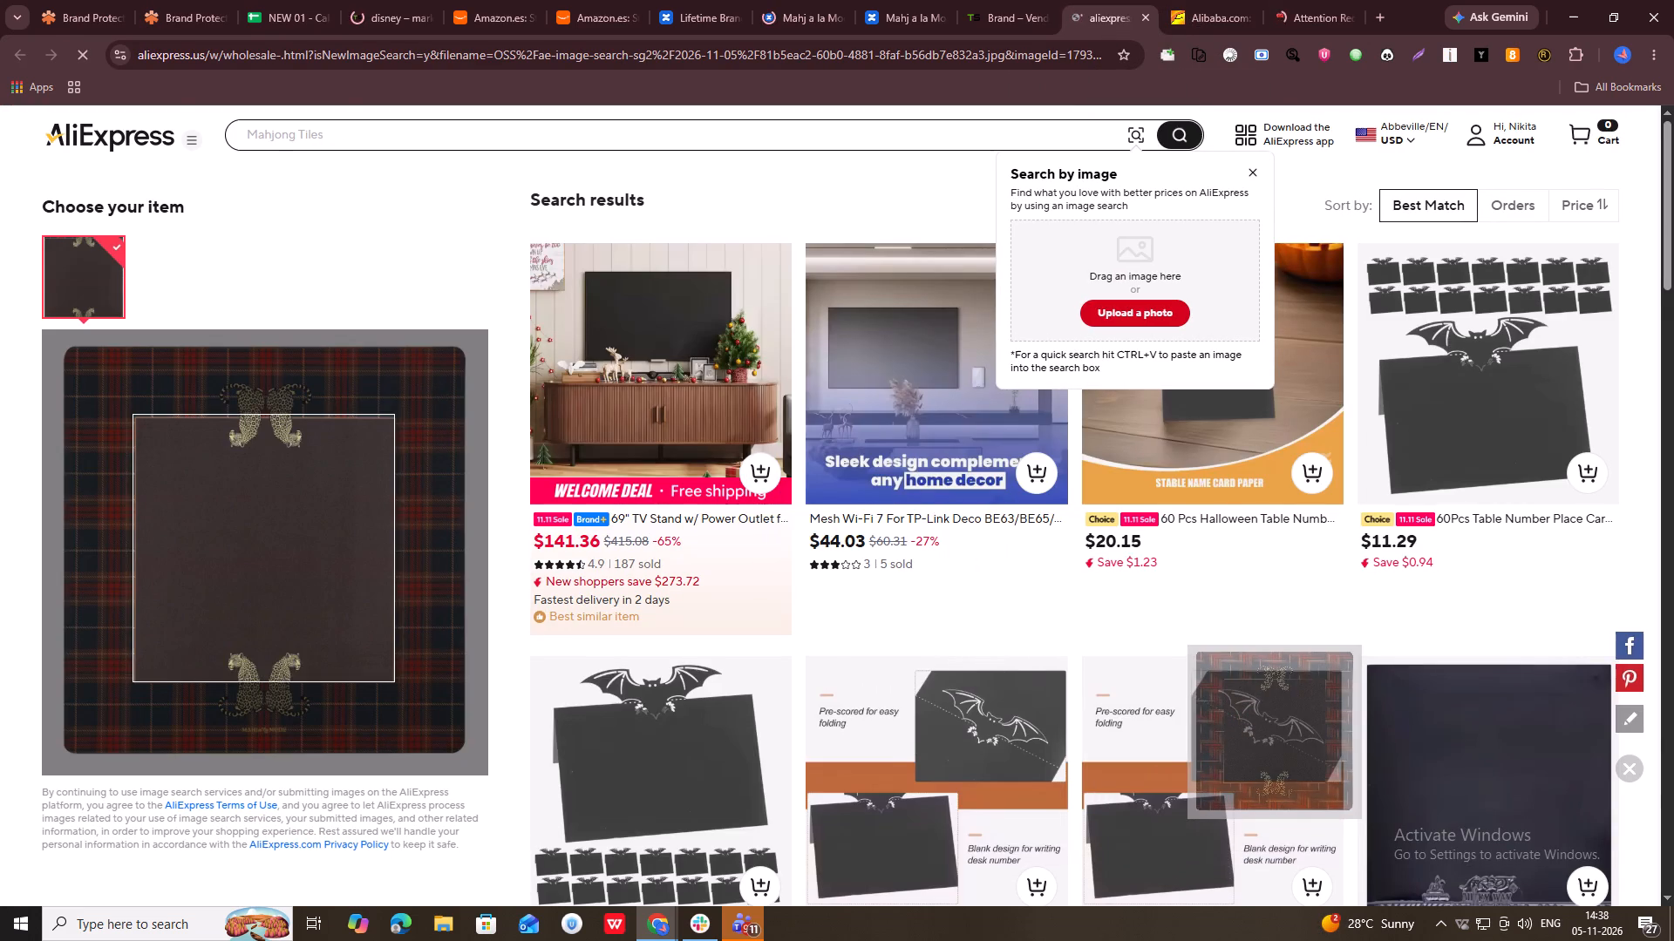
drag(1257, 734, 1125, 281)
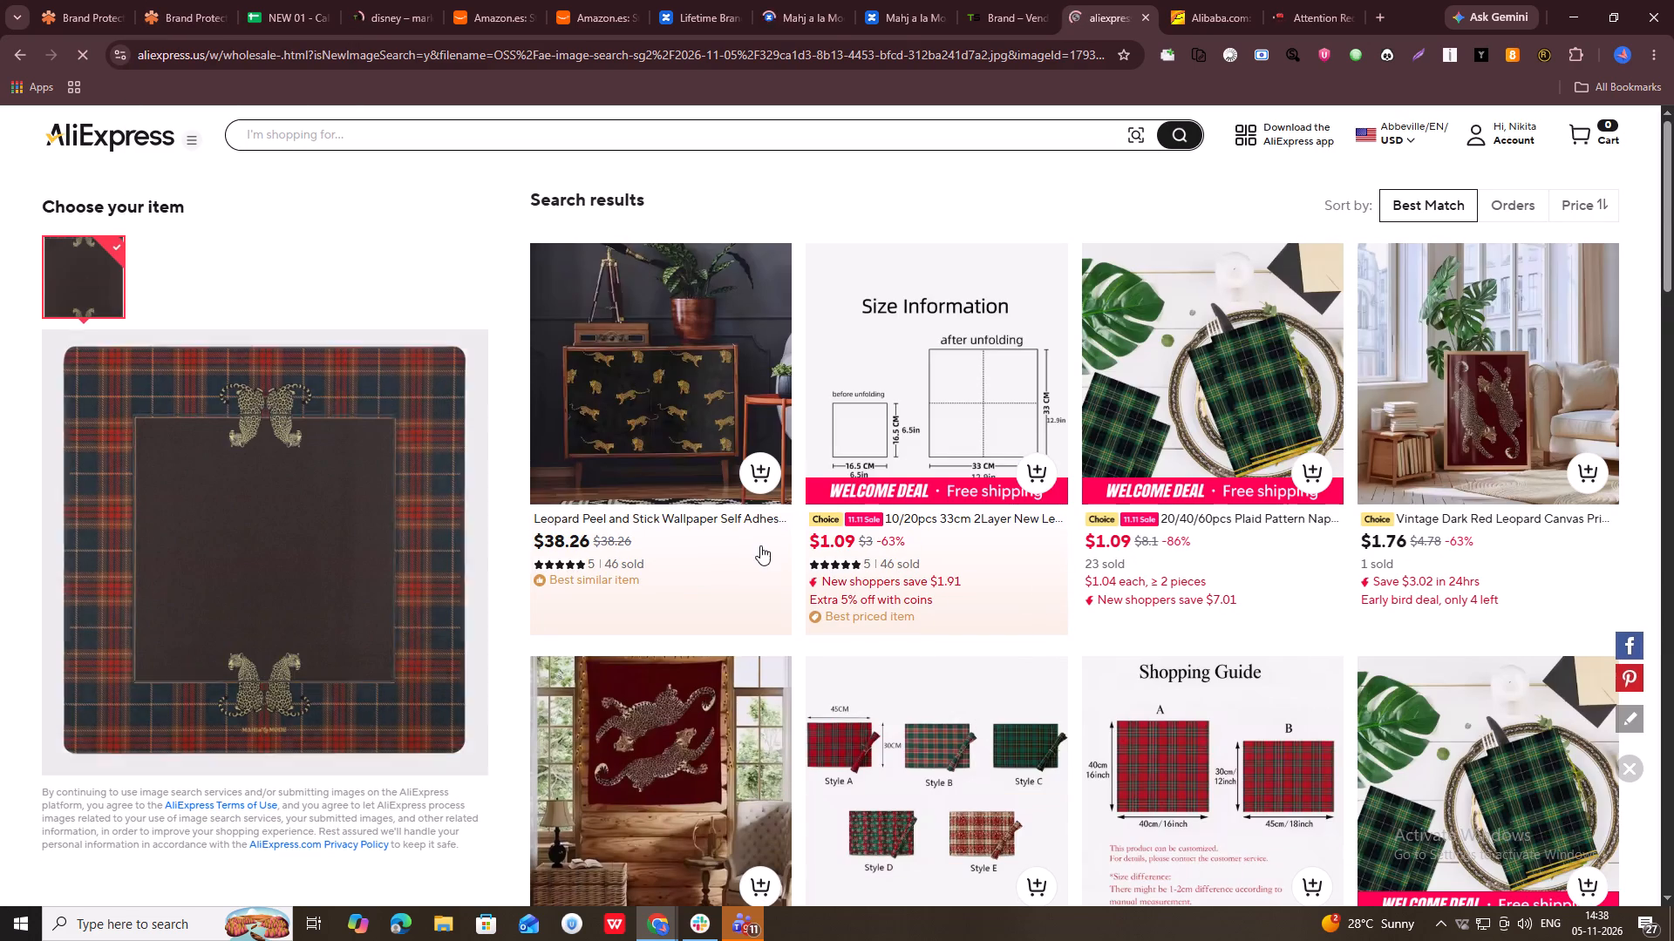
Examine the AliExpress results for listings that copy the MALM_026 mat design.
scroll(1271, 587, down, 5)
scroll(1367, 660, down, 7)
scroll(1225, 642, down, 7)
scroll(1225, 642, up, 8)
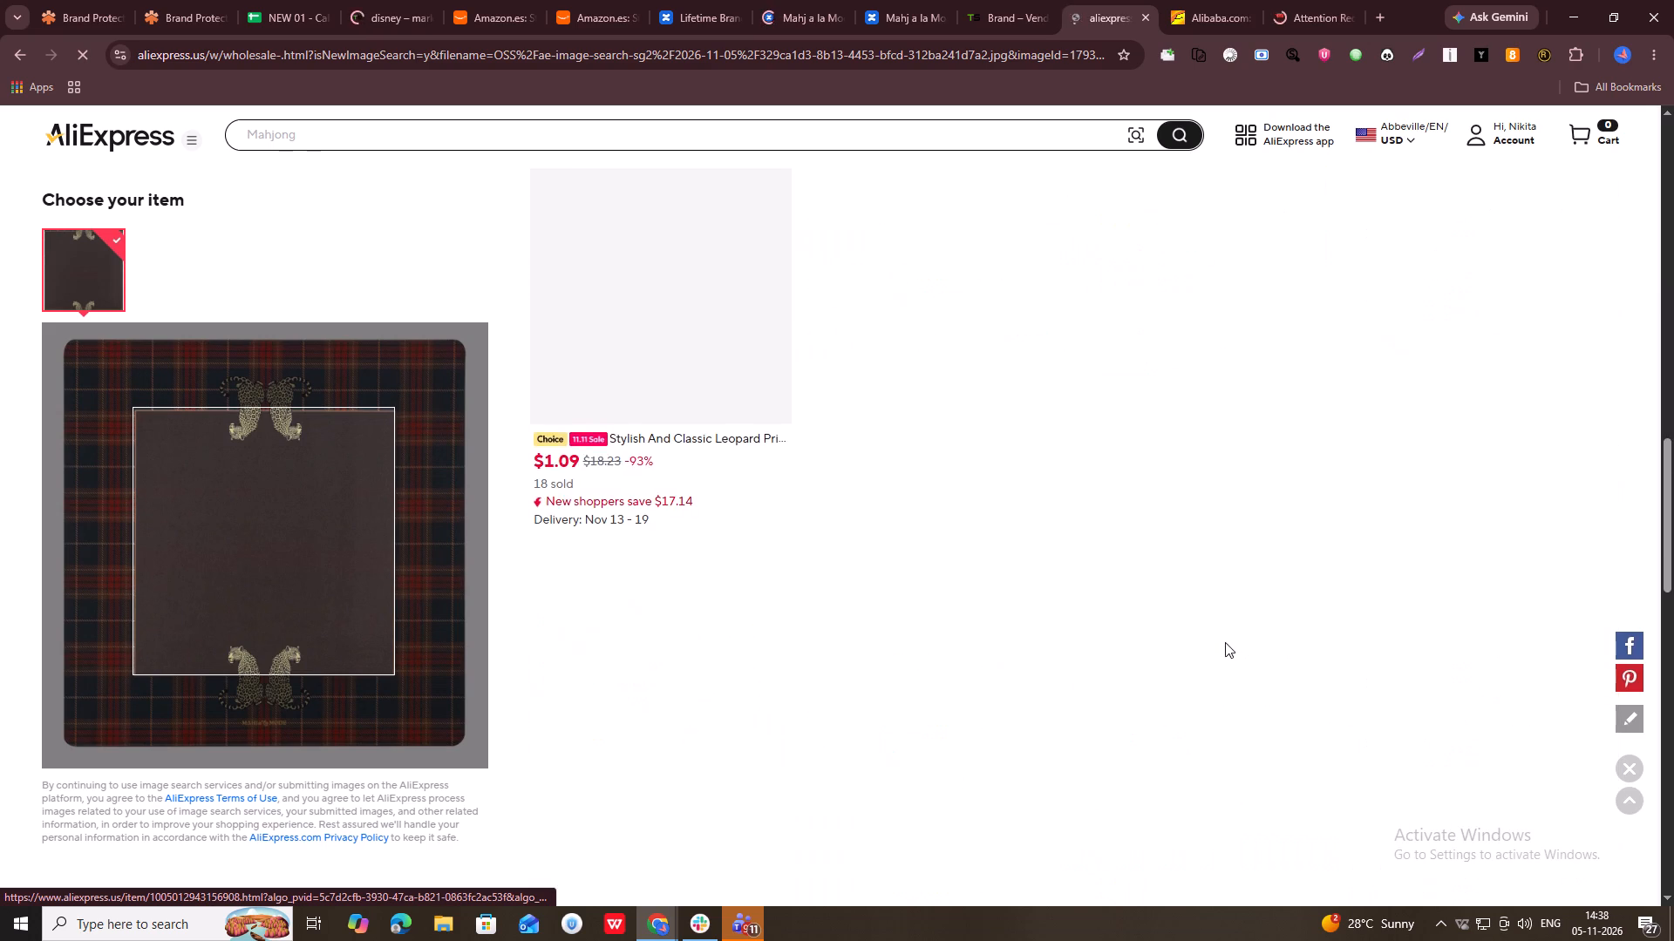
scroll(1225, 642, up, 14)
scroll(1365, 616, down, 18)
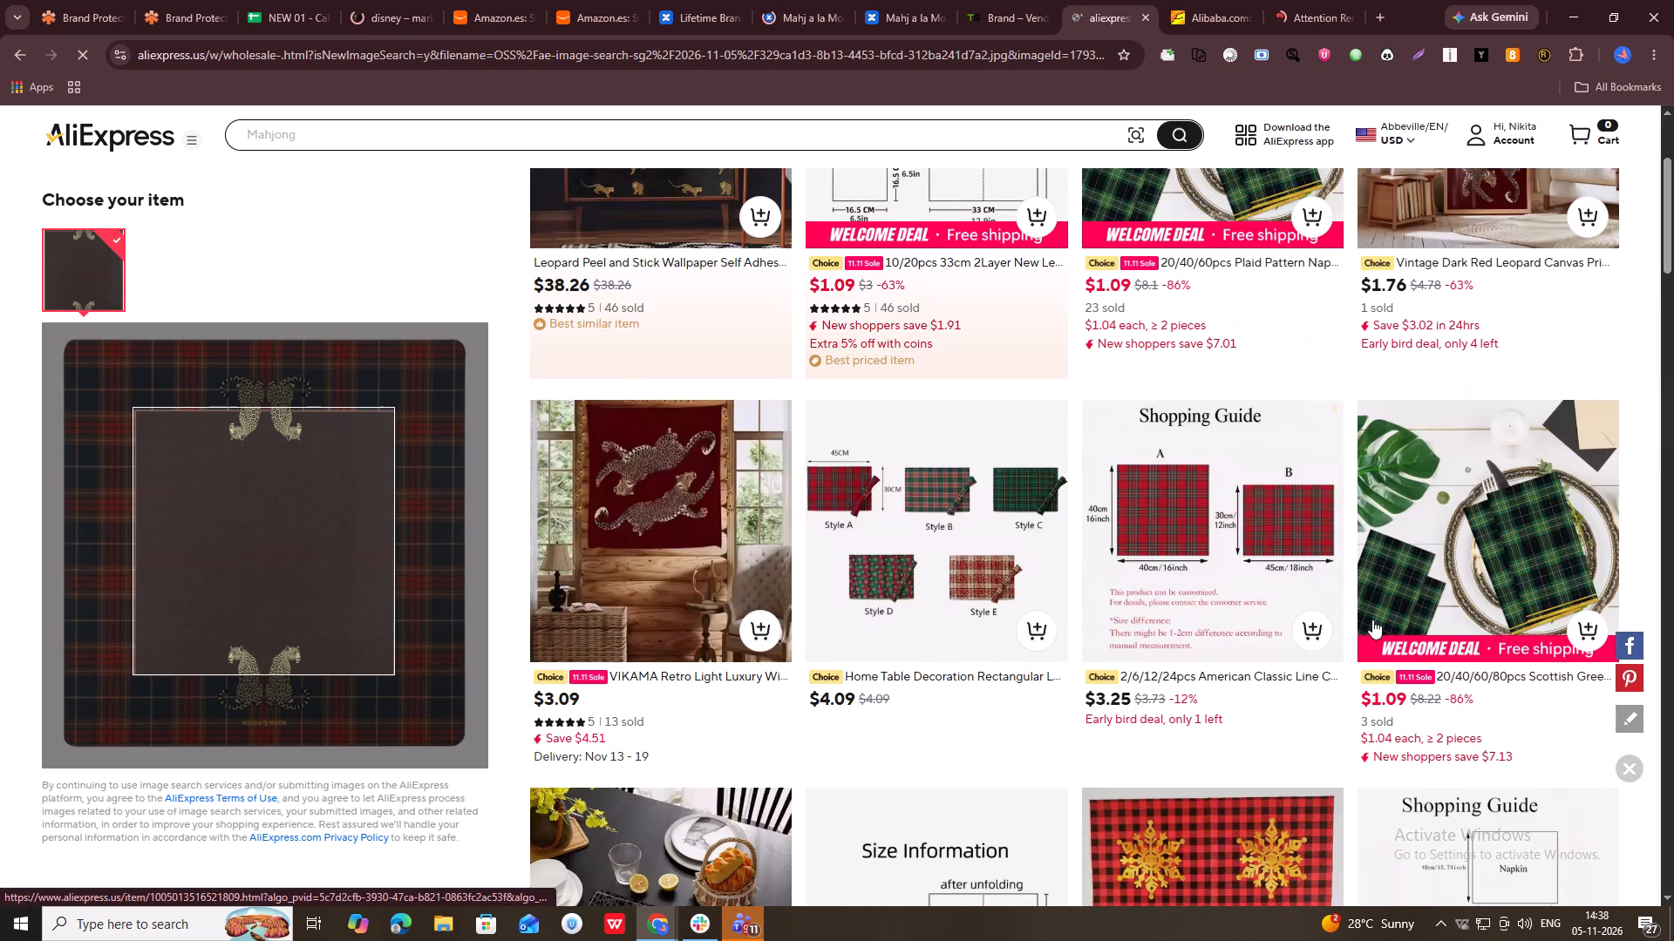
scroll(1378, 632, down, 8)
scroll(1195, 678, up, 8)
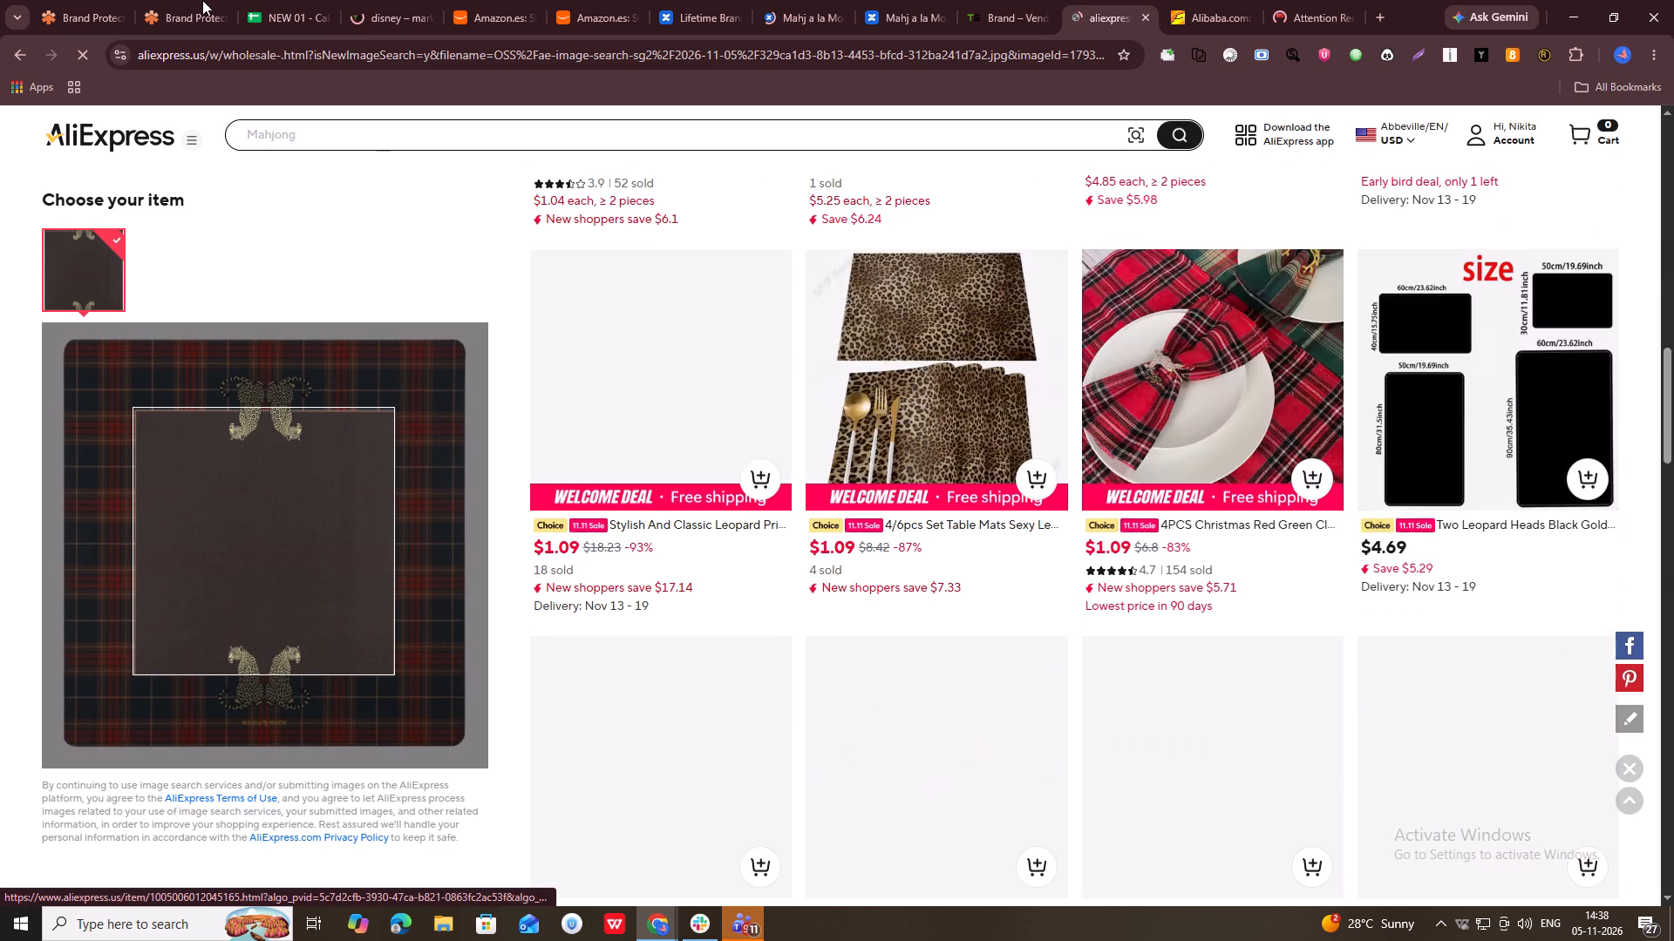
Run an AliExpress image search with the MALM_031 green-centred tartan mat picture.
click(194, 0)
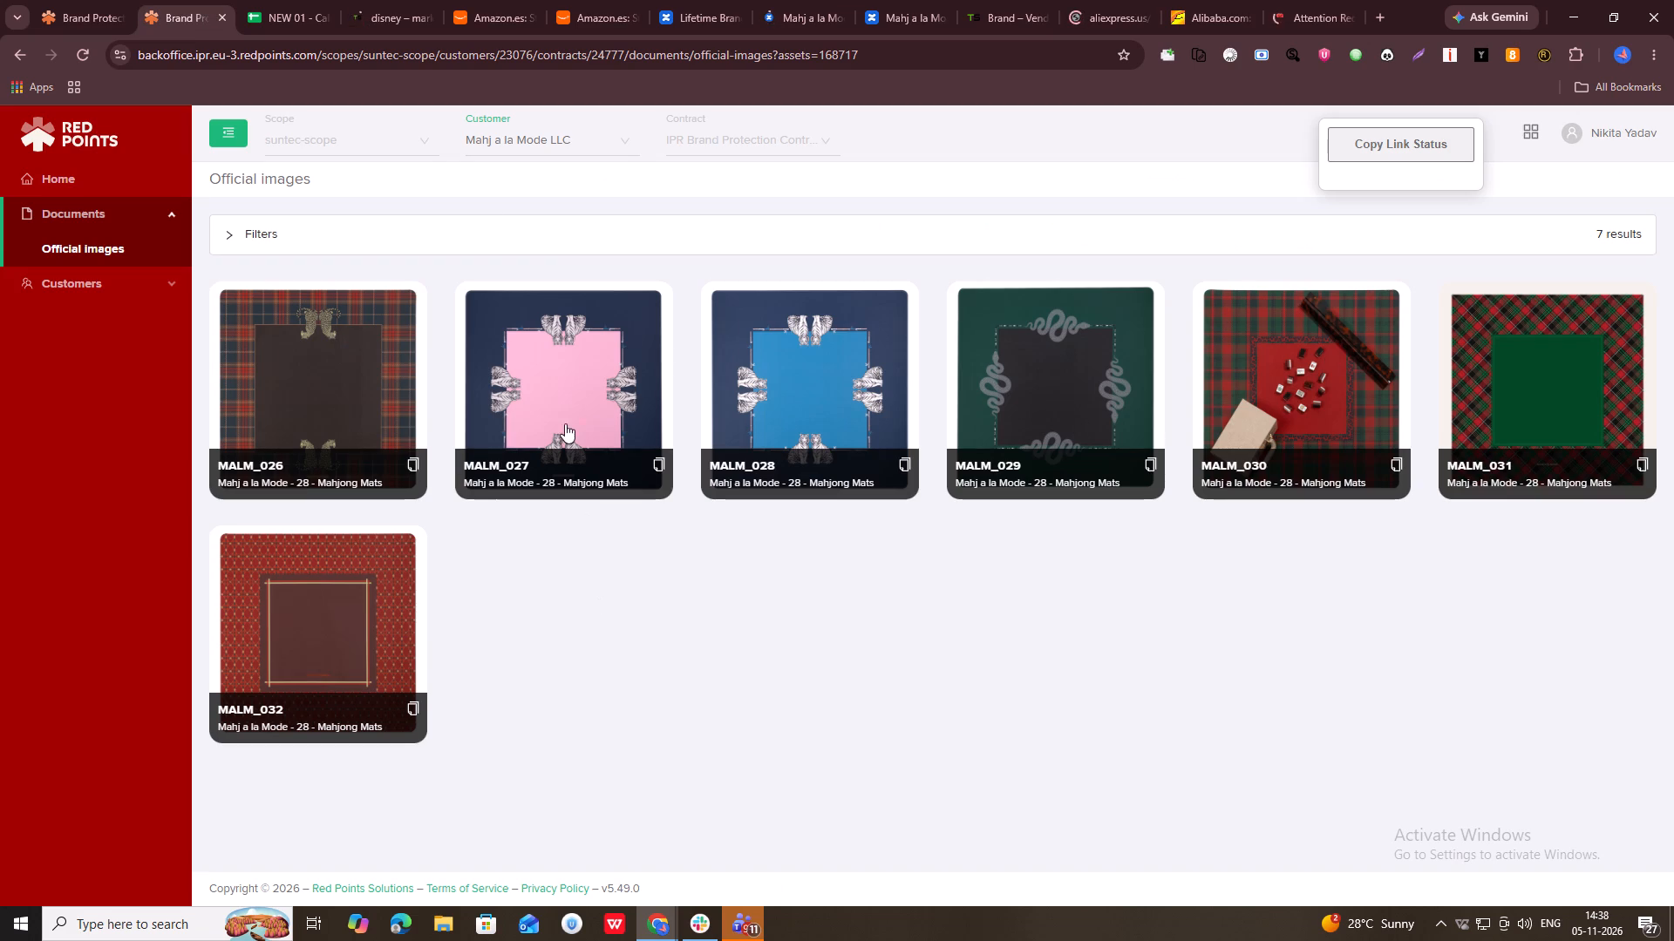
drag(1534, 405, 1092, 37)
drag(1536, 380, 1089, 0)
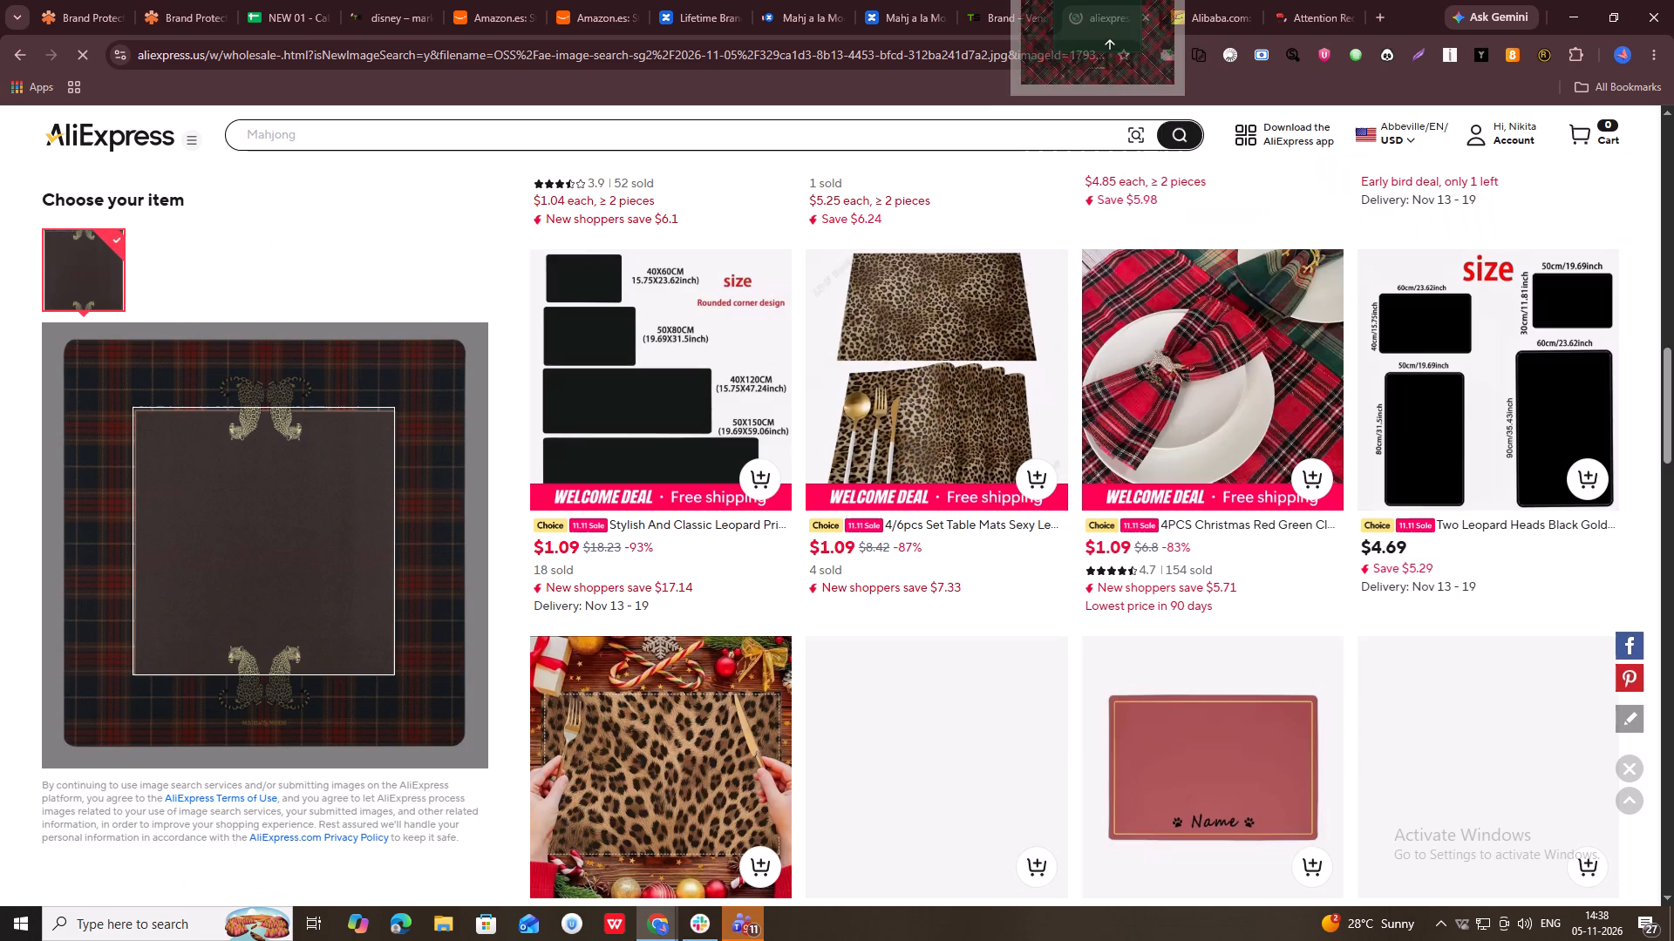
drag(1089, 0, 1121, 154)
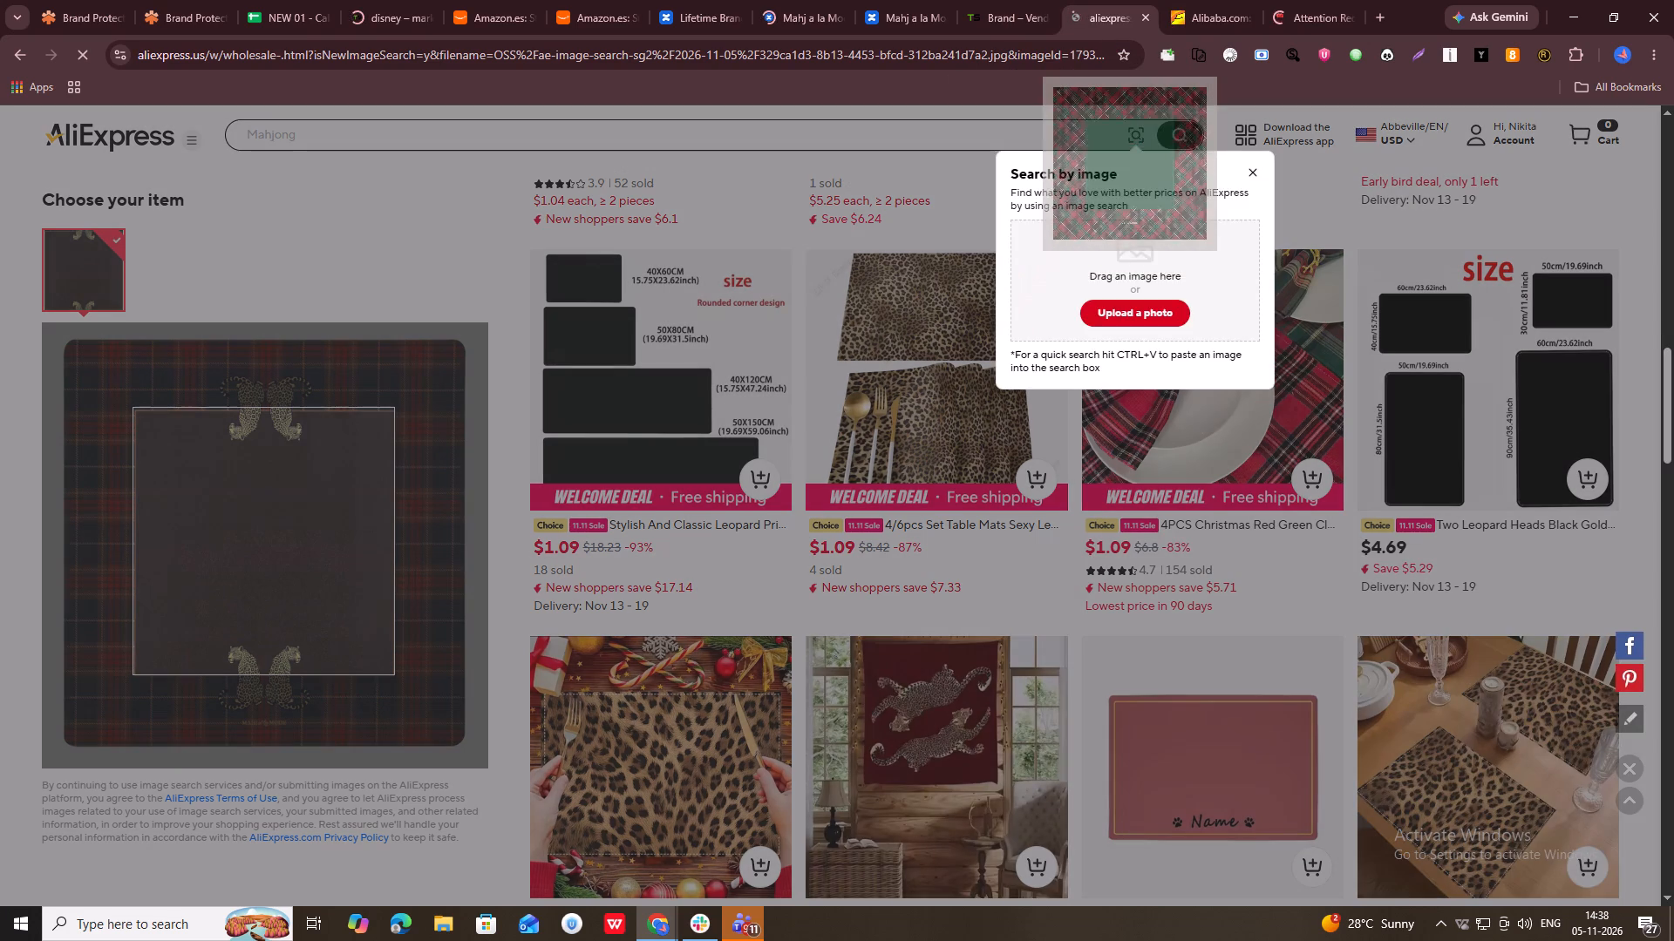
drag(1121, 154, 1137, 259)
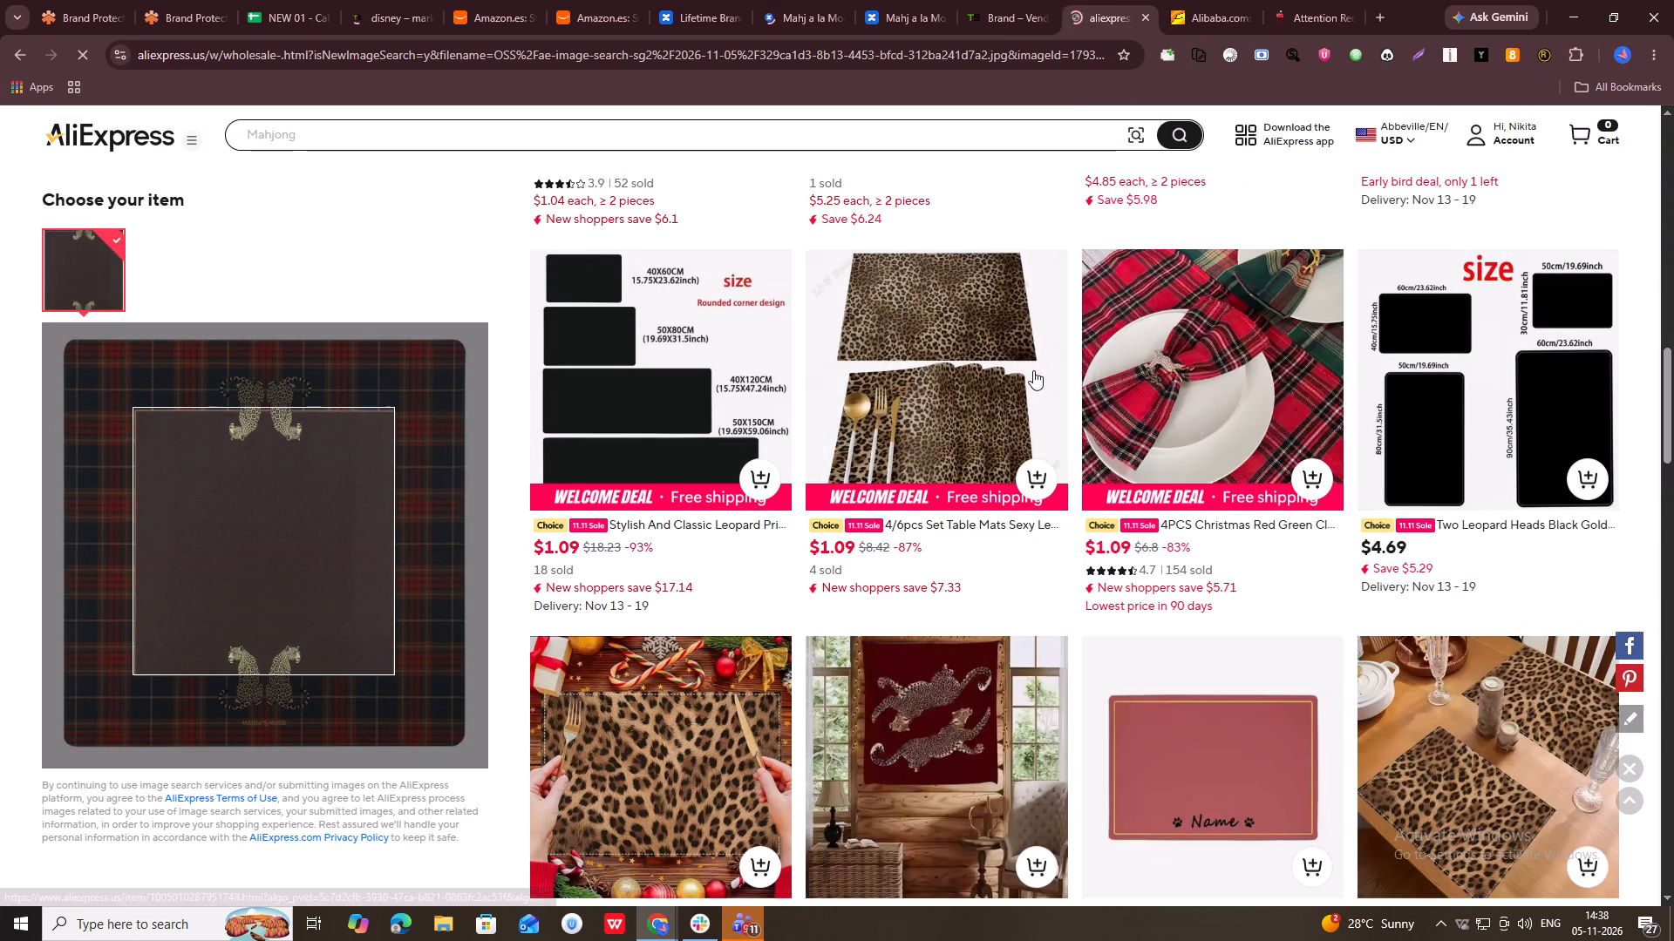
Run an Alibaba image search with the MALM_031 mat picture from the official images.
click(200, 0)
drag(1557, 417, 1222, 0)
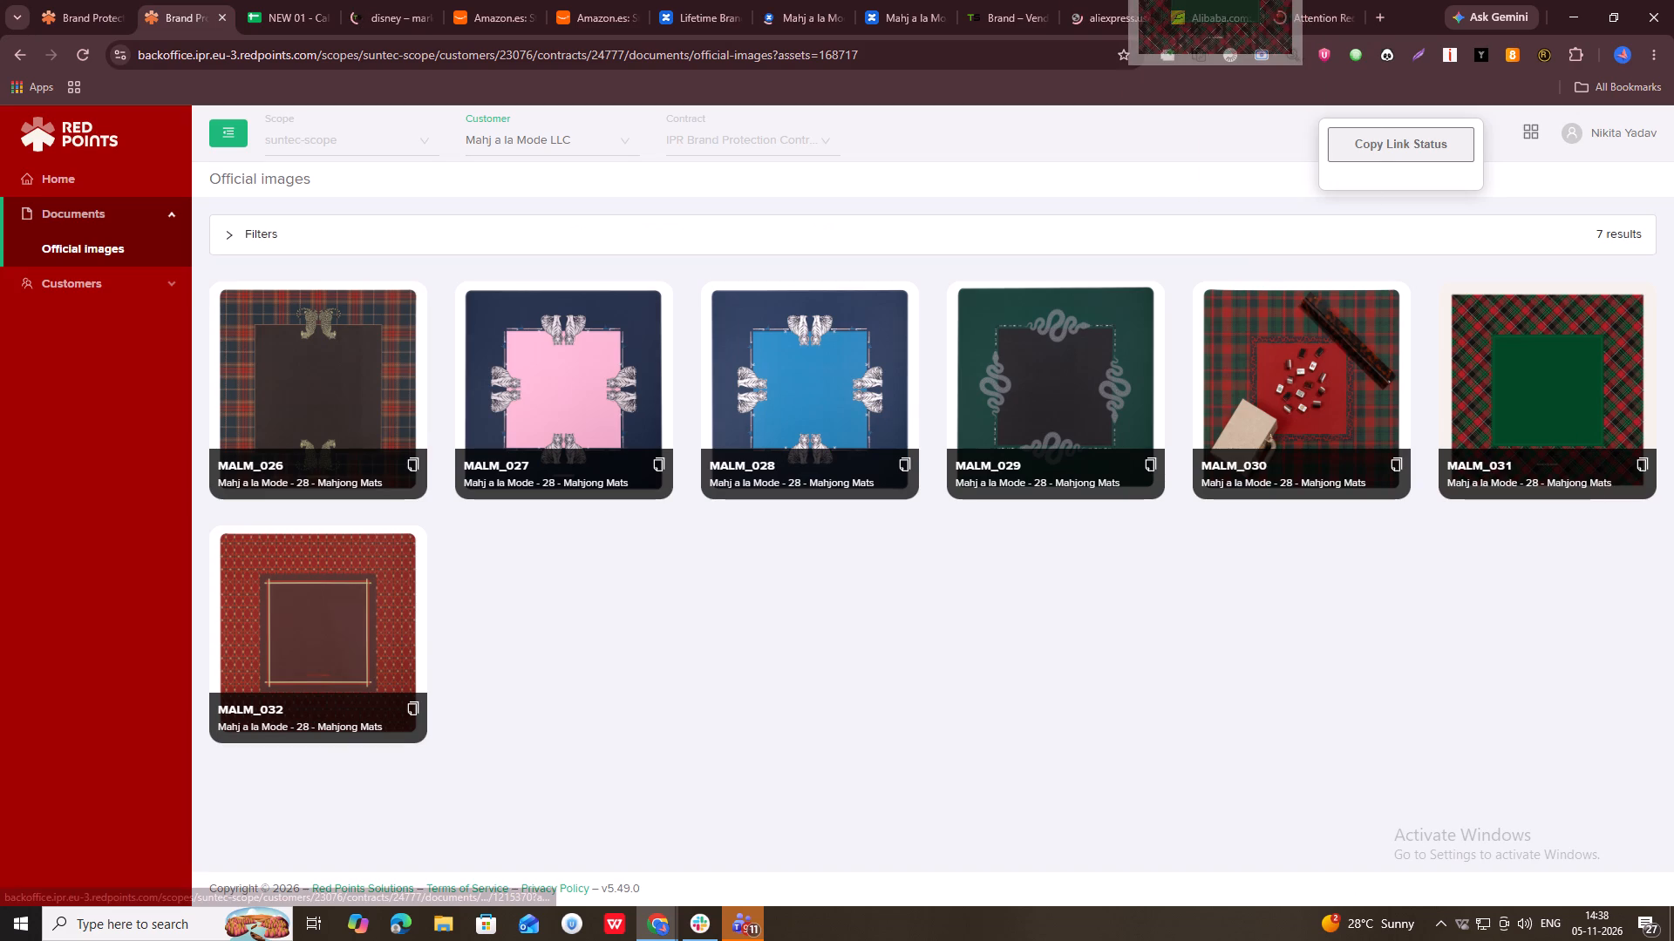
drag(1222, 0, 949, 262)
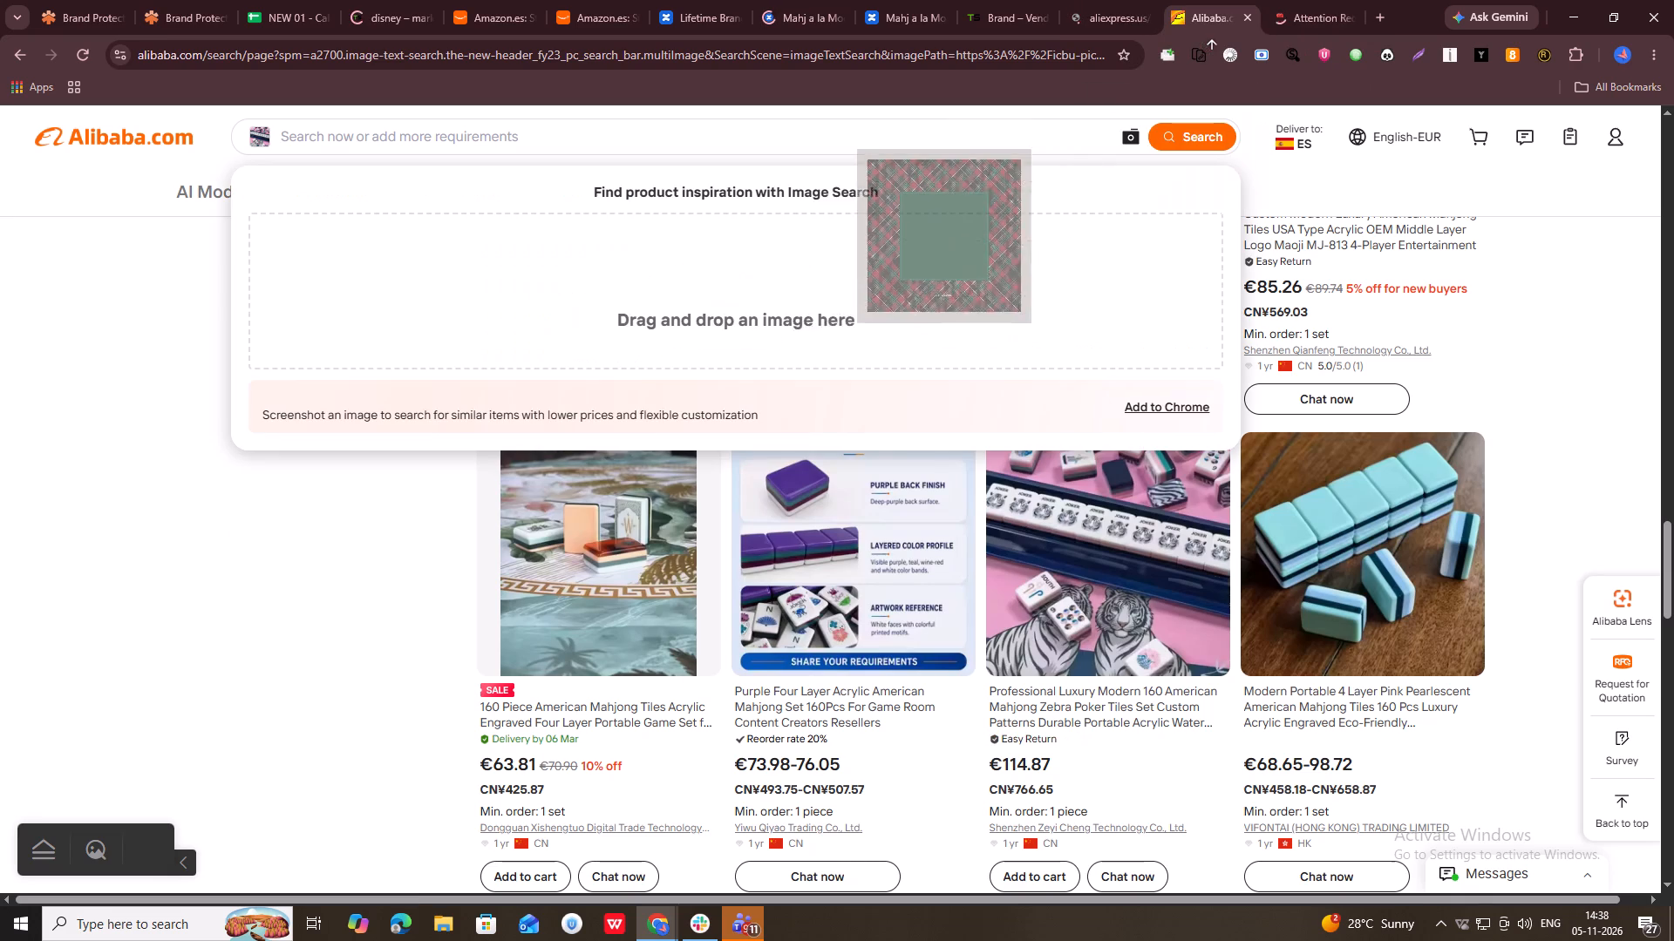
drag(949, 262, 874, 294)
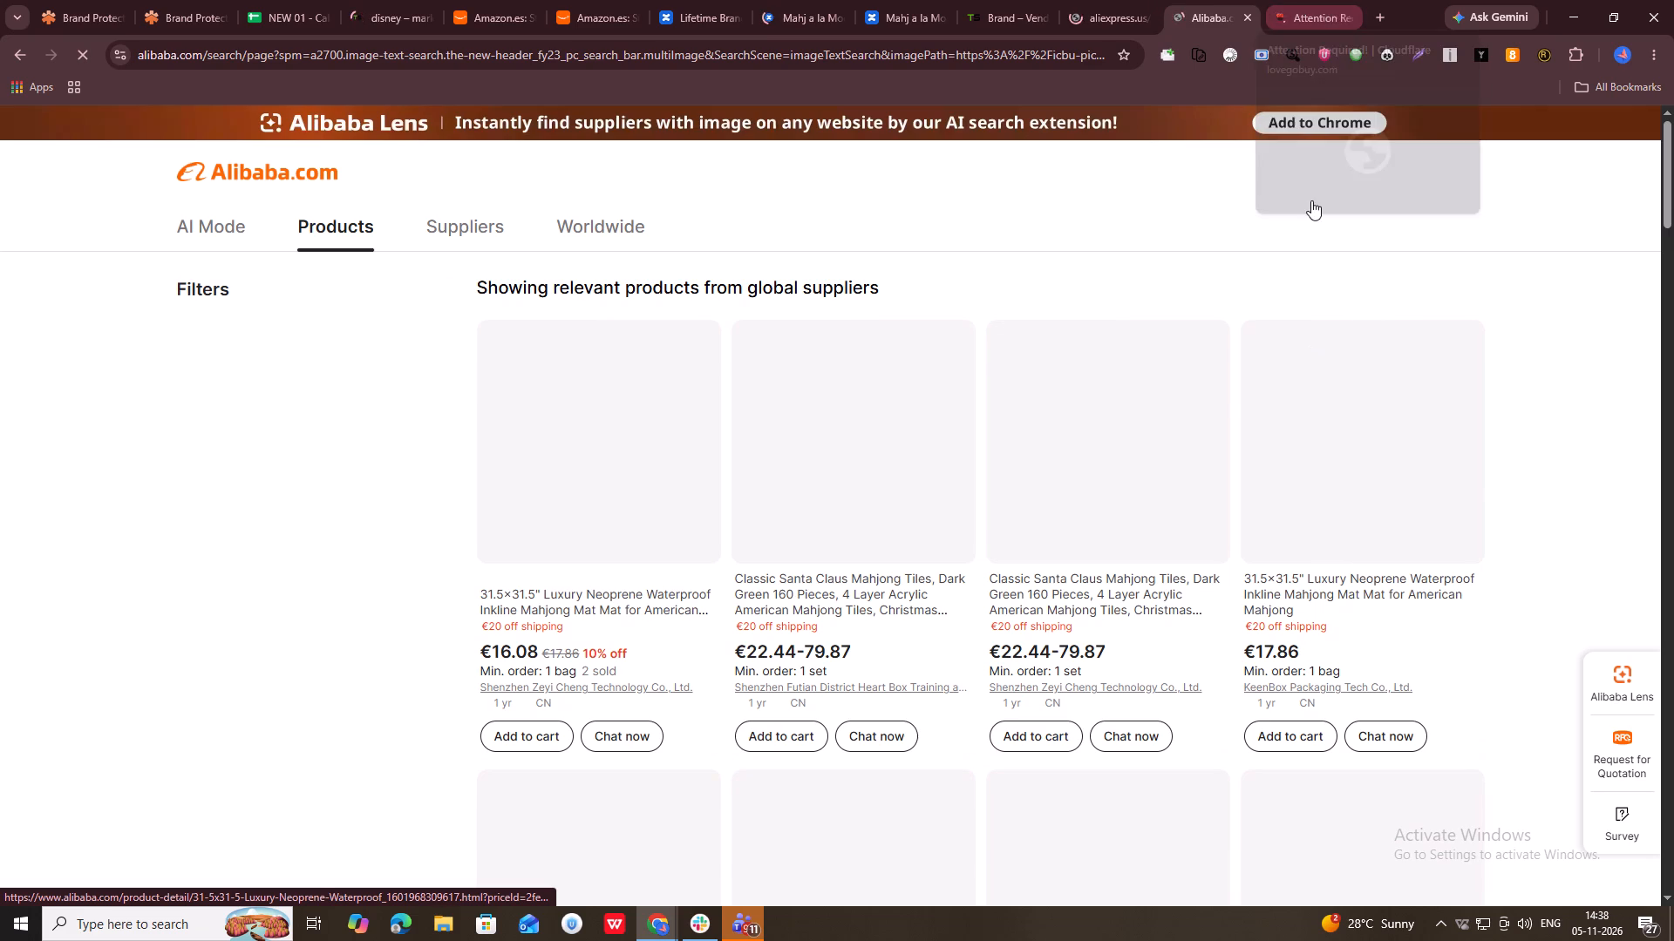
Examine the Alibaba results for listings that copy the MALM_031 mat, checking the Lovegobuy page in between.
scroll(1009, 829, down, 3)
scroll(1004, 735, up, 4)
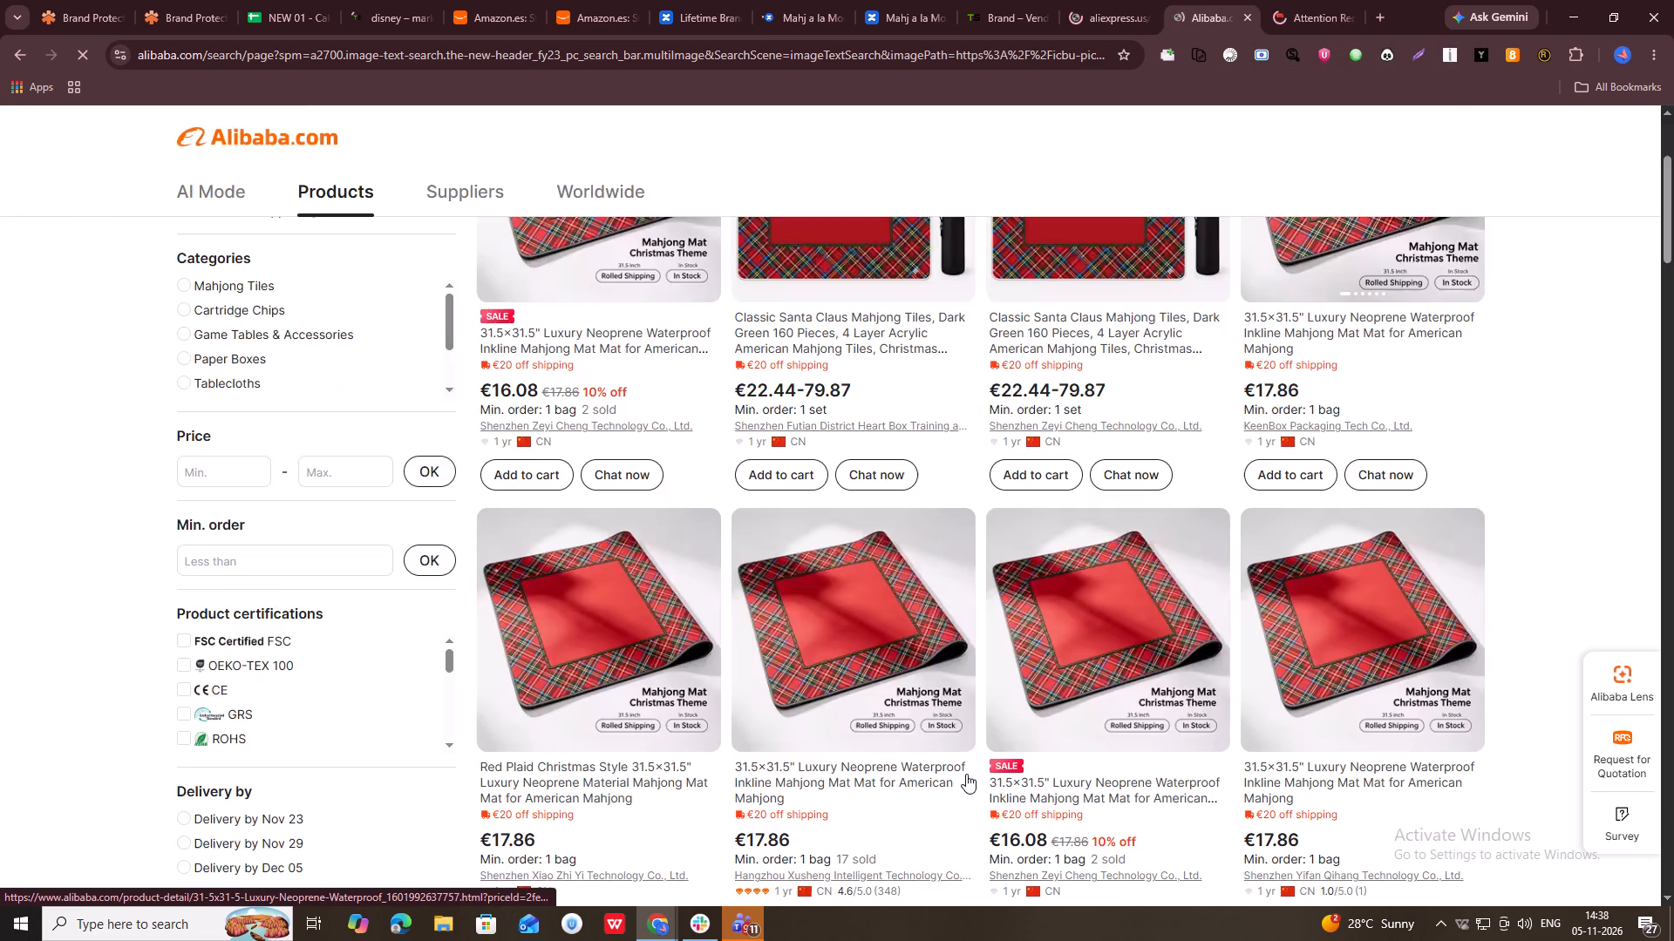
click(205, 0)
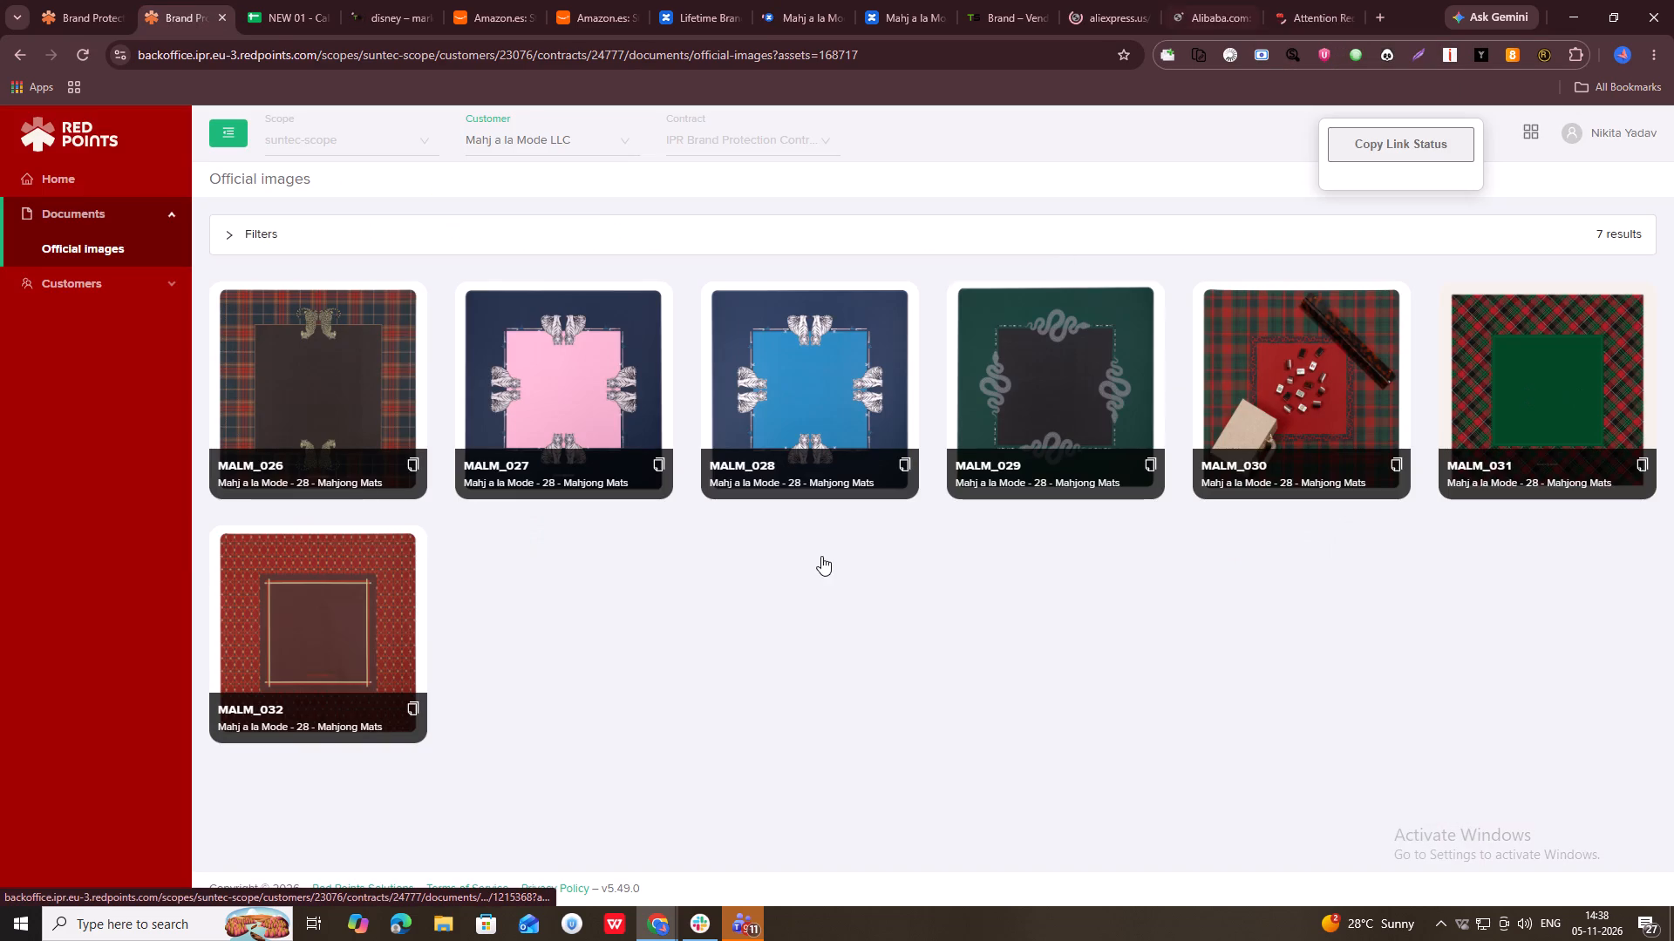
click(1324, 0)
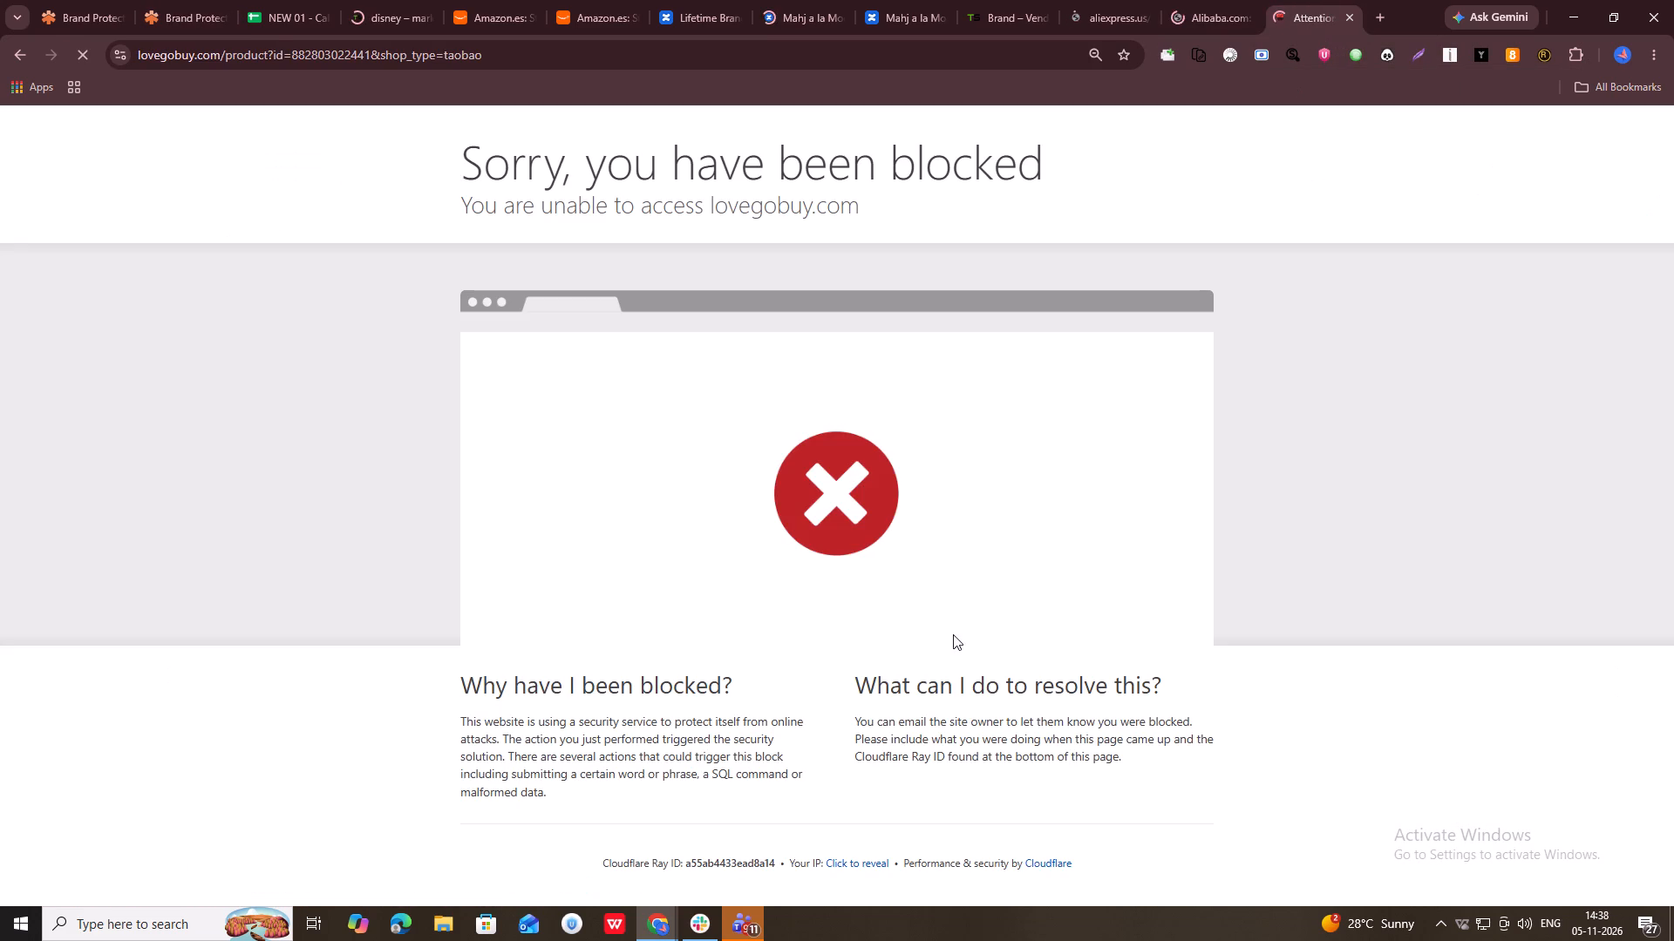
click(1224, 0)
scroll(1076, 639, down, 18)
scroll(1184, 647, up, 3)
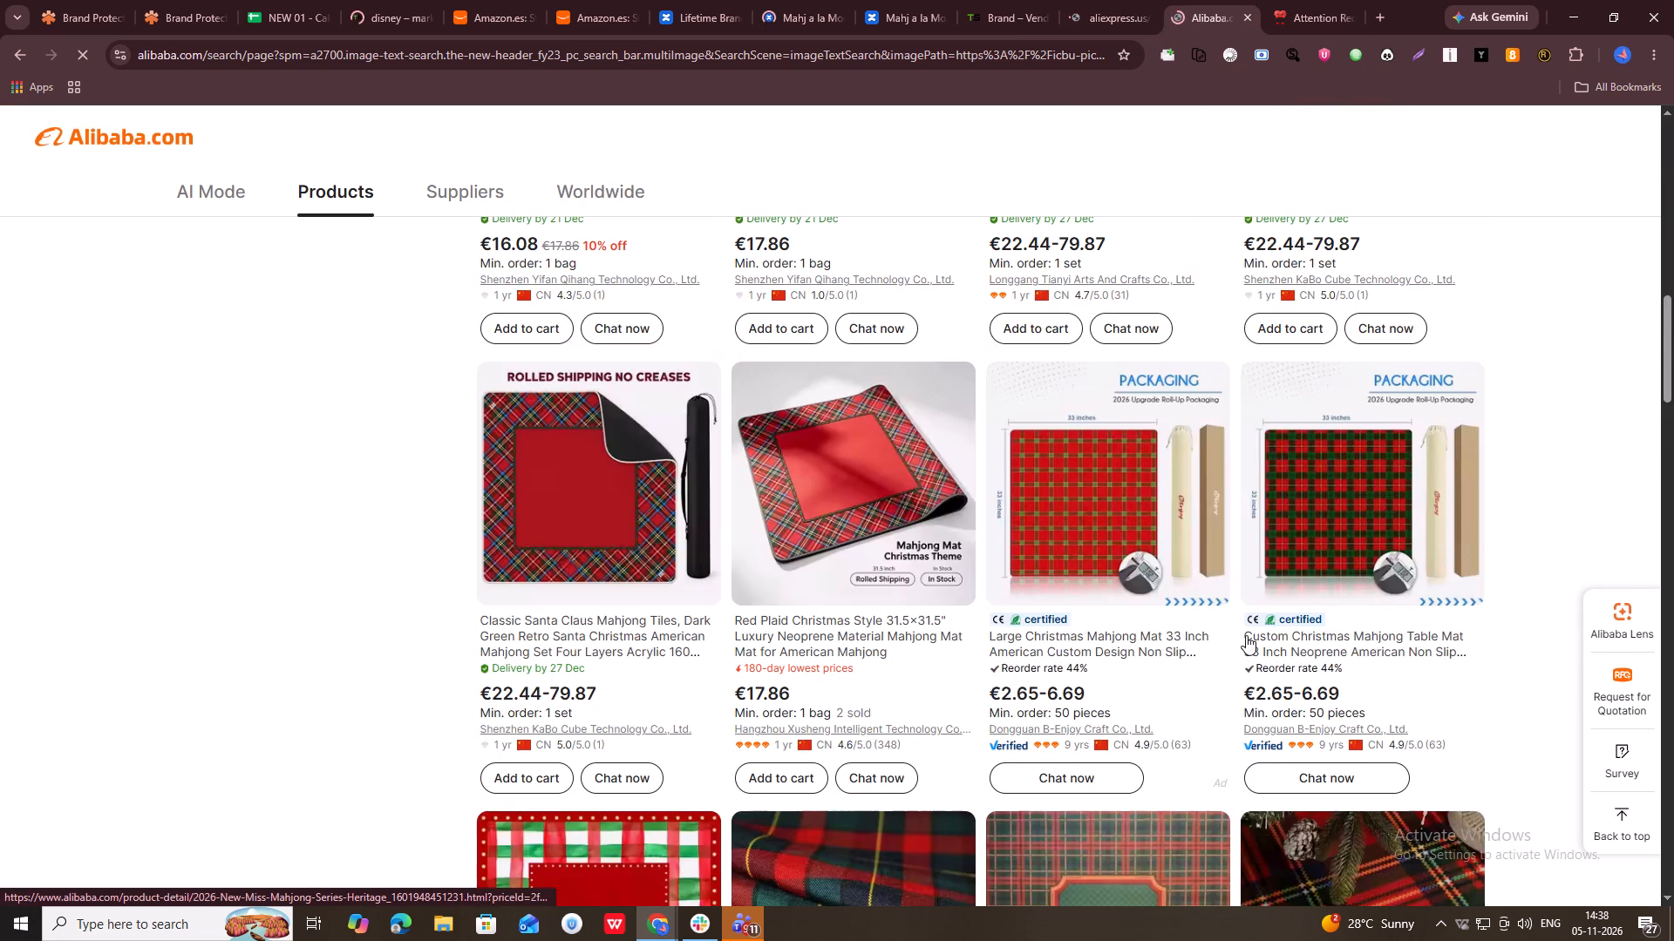
scroll(1245, 642, down, 5)
scroll(1112, 643, down, 6)
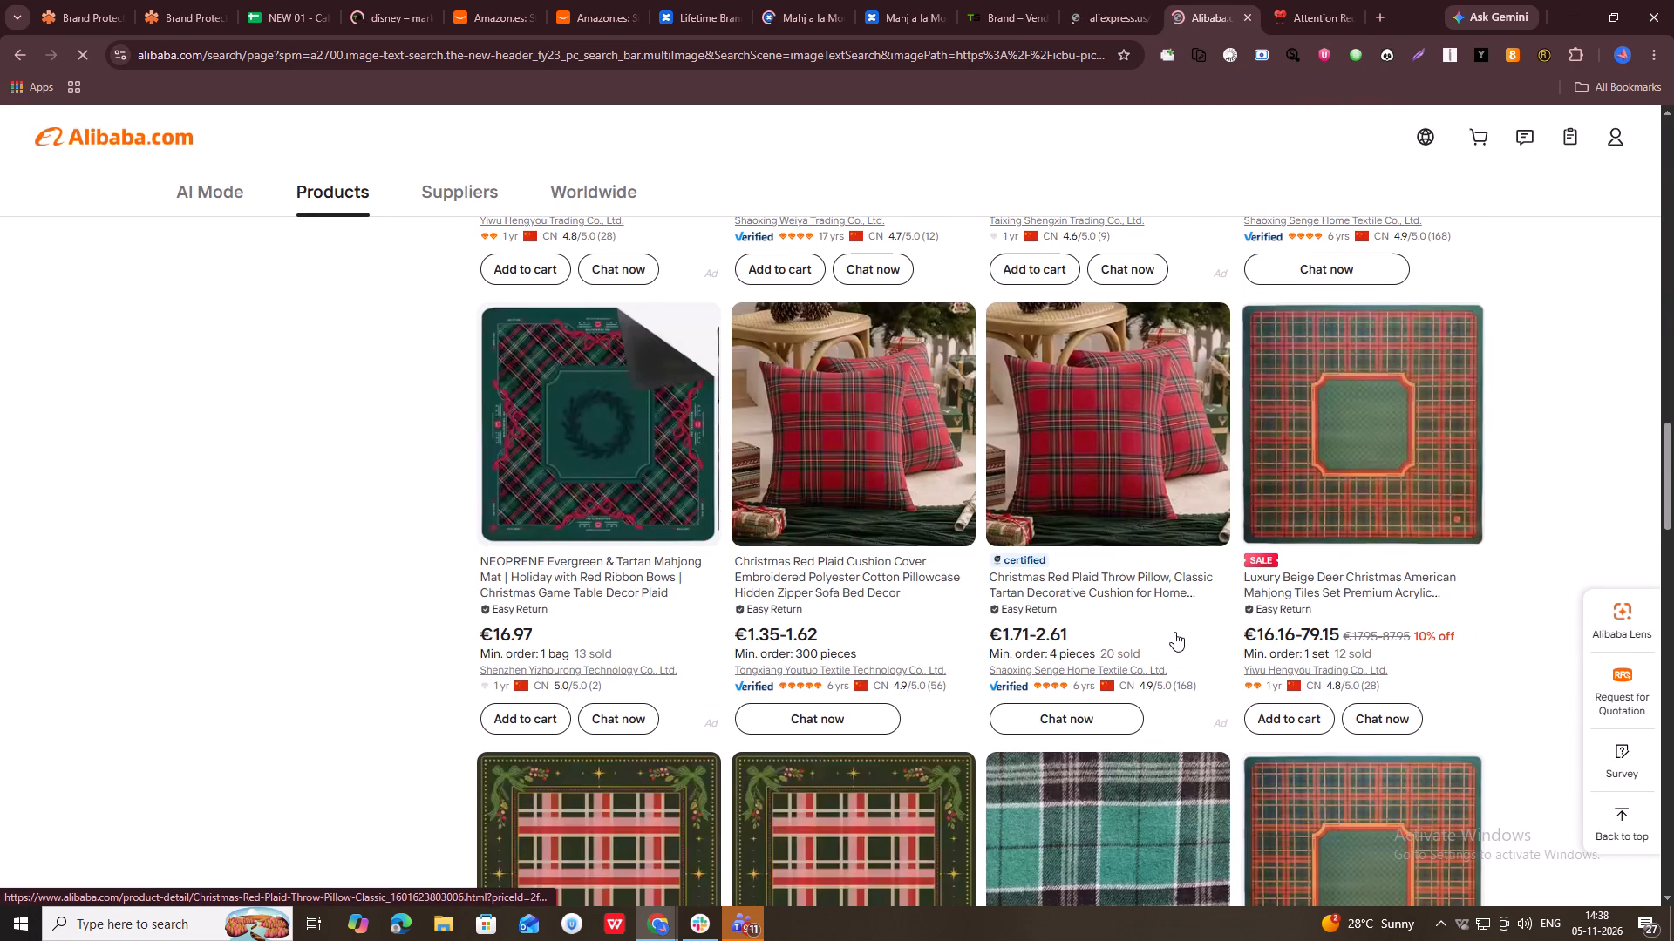
scroll(1003, 668, down, 5)
Run an Alibaba image search with the MALM_026 mat picture from the official images.
click(152, 0)
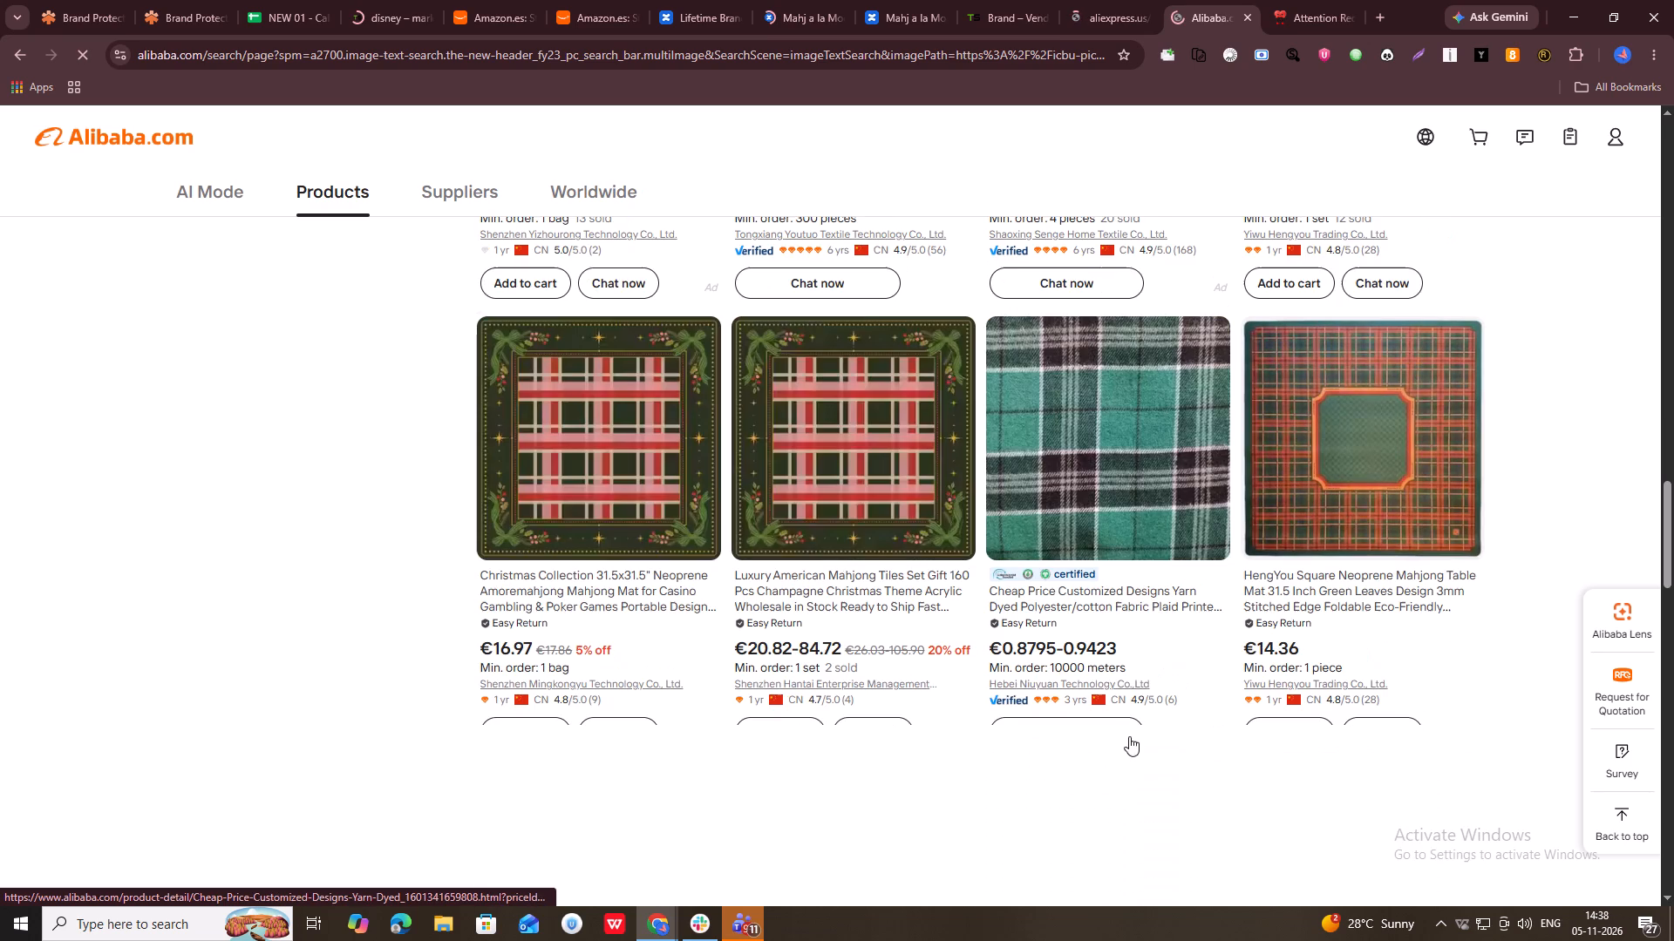
drag(324, 443, 1229, 0)
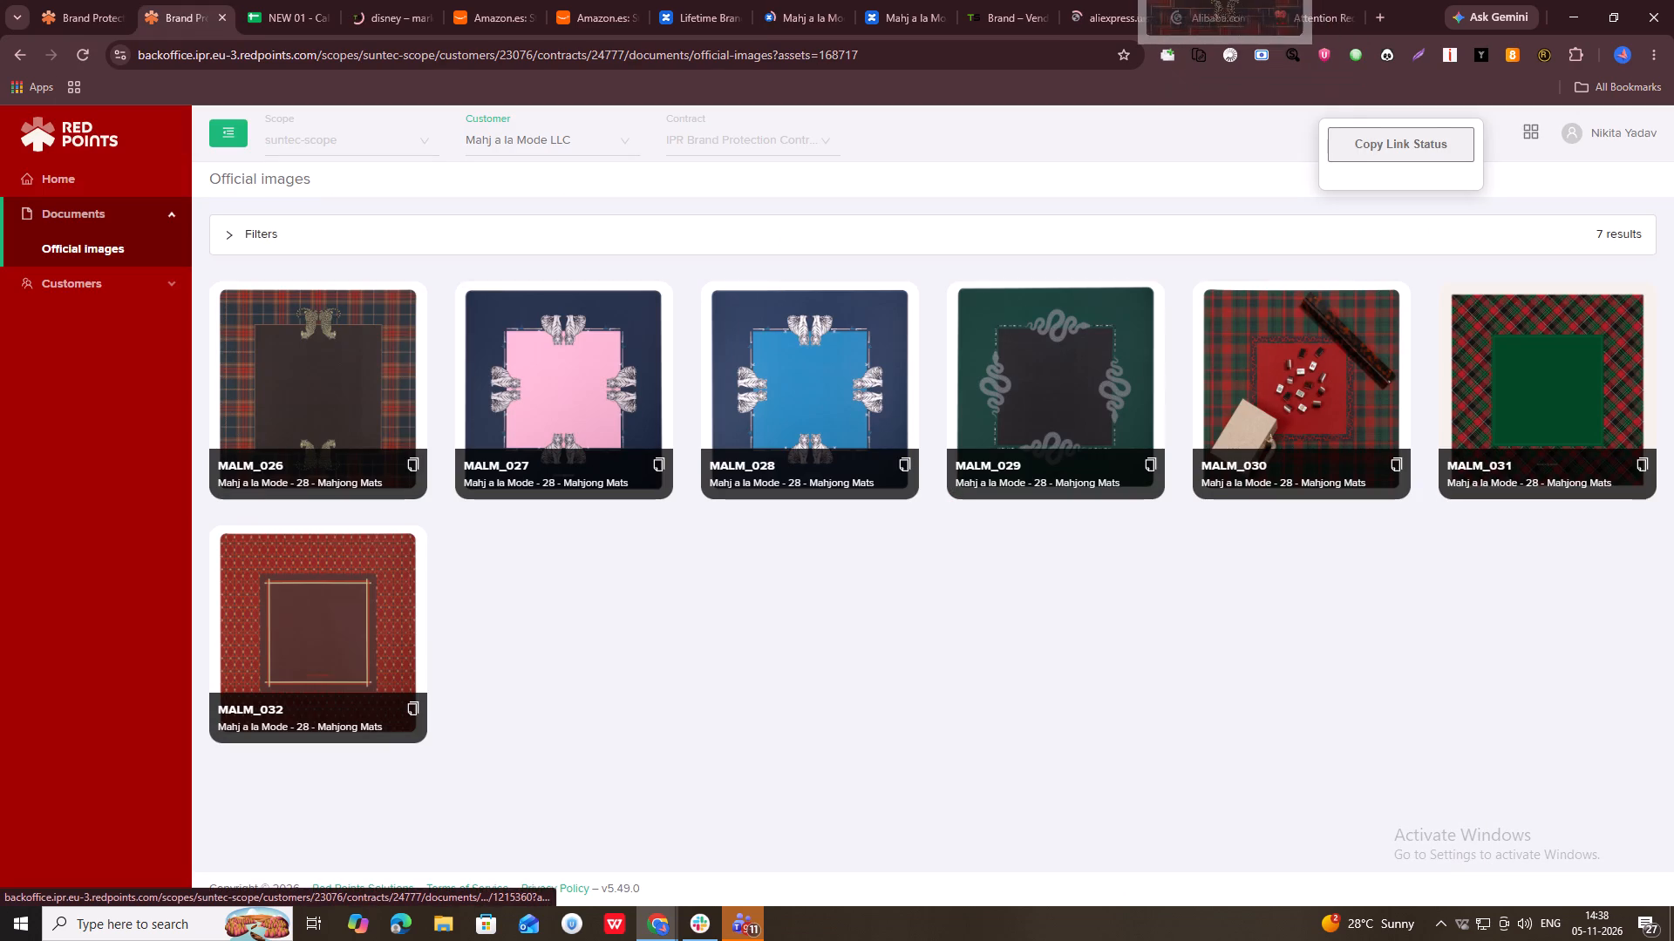
drag(1229, 0, 1005, 300)
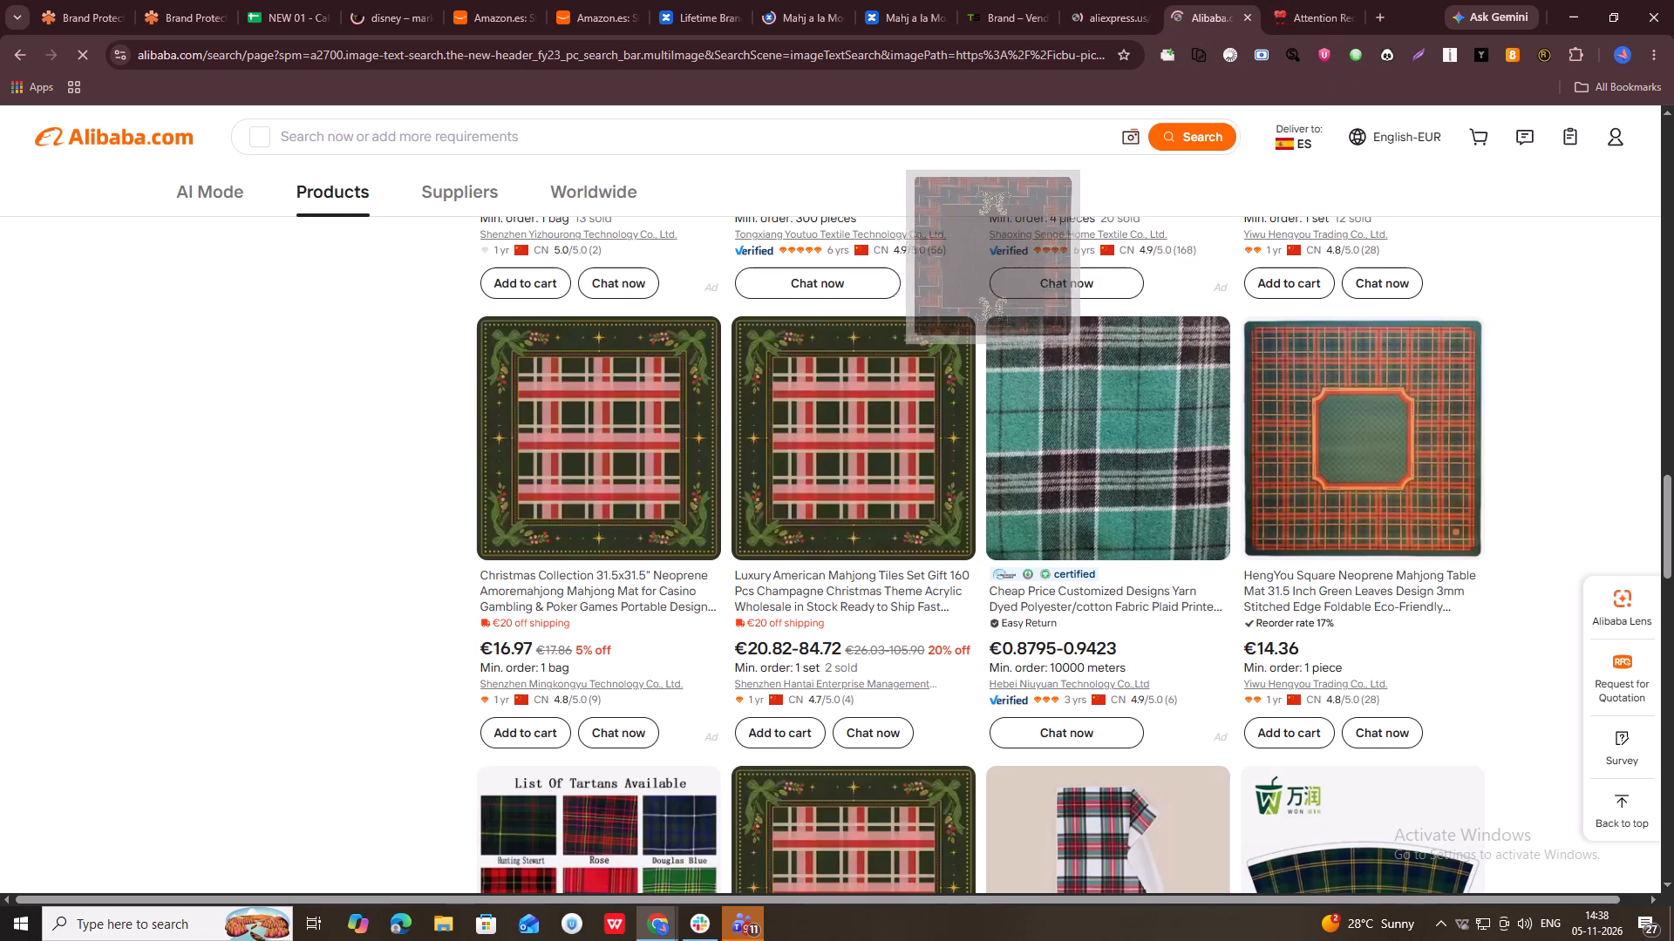
drag(1005, 300, 890, 341)
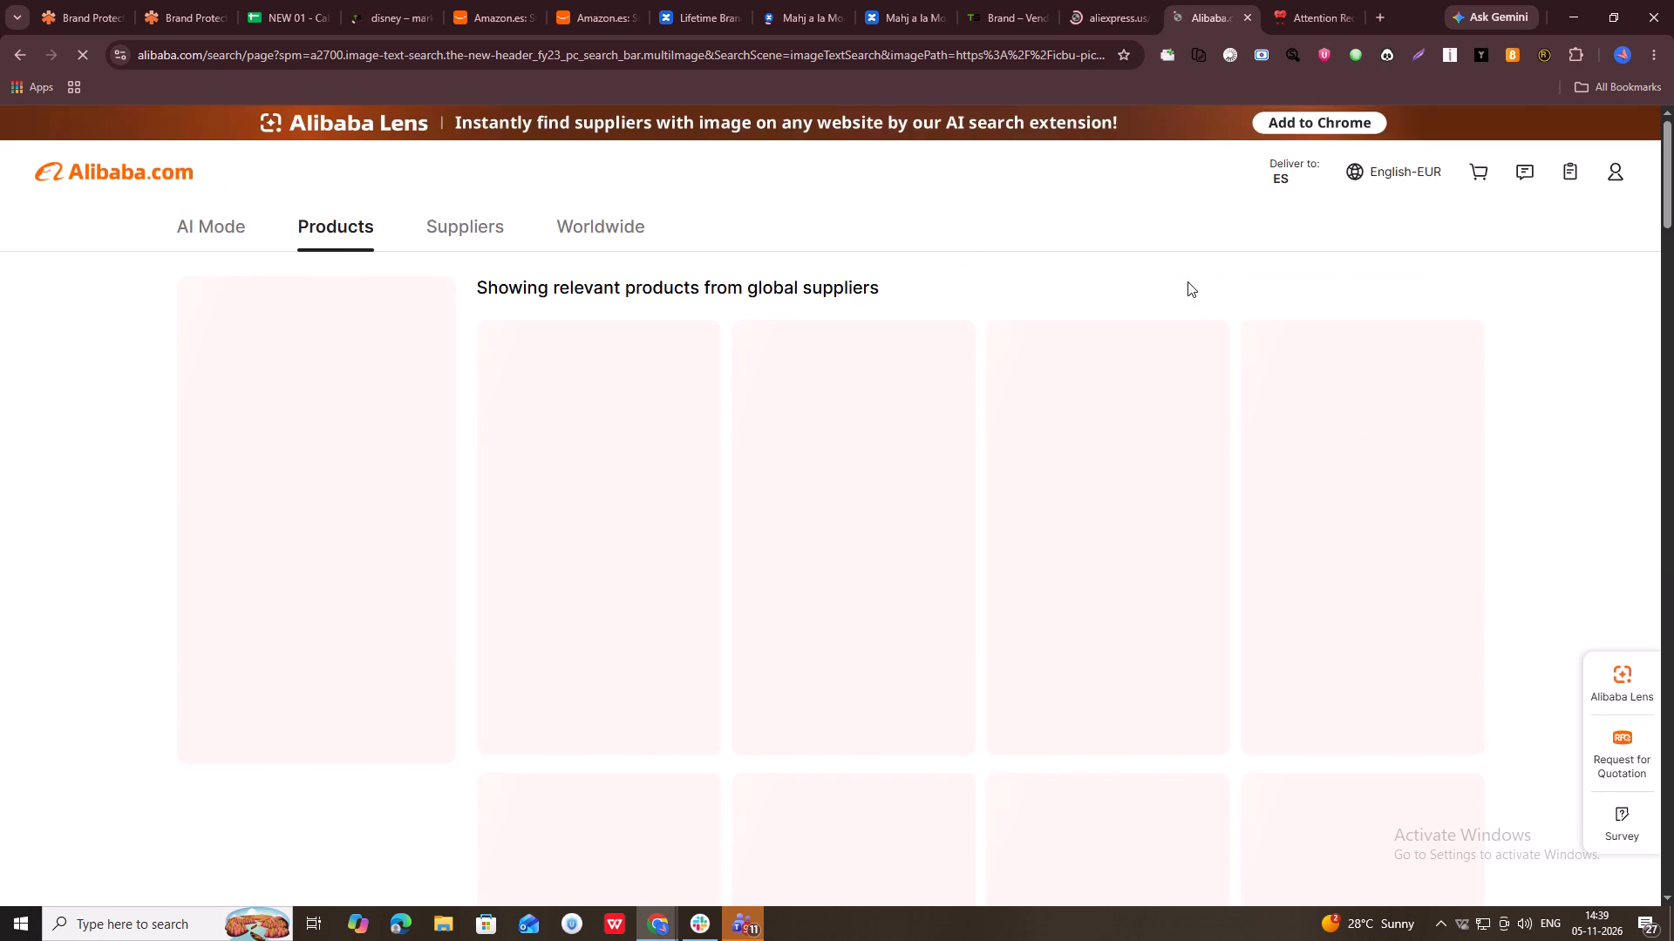
Return to AliExpress to review the image search results for the MALM_031 mat.
click(1094, 0)
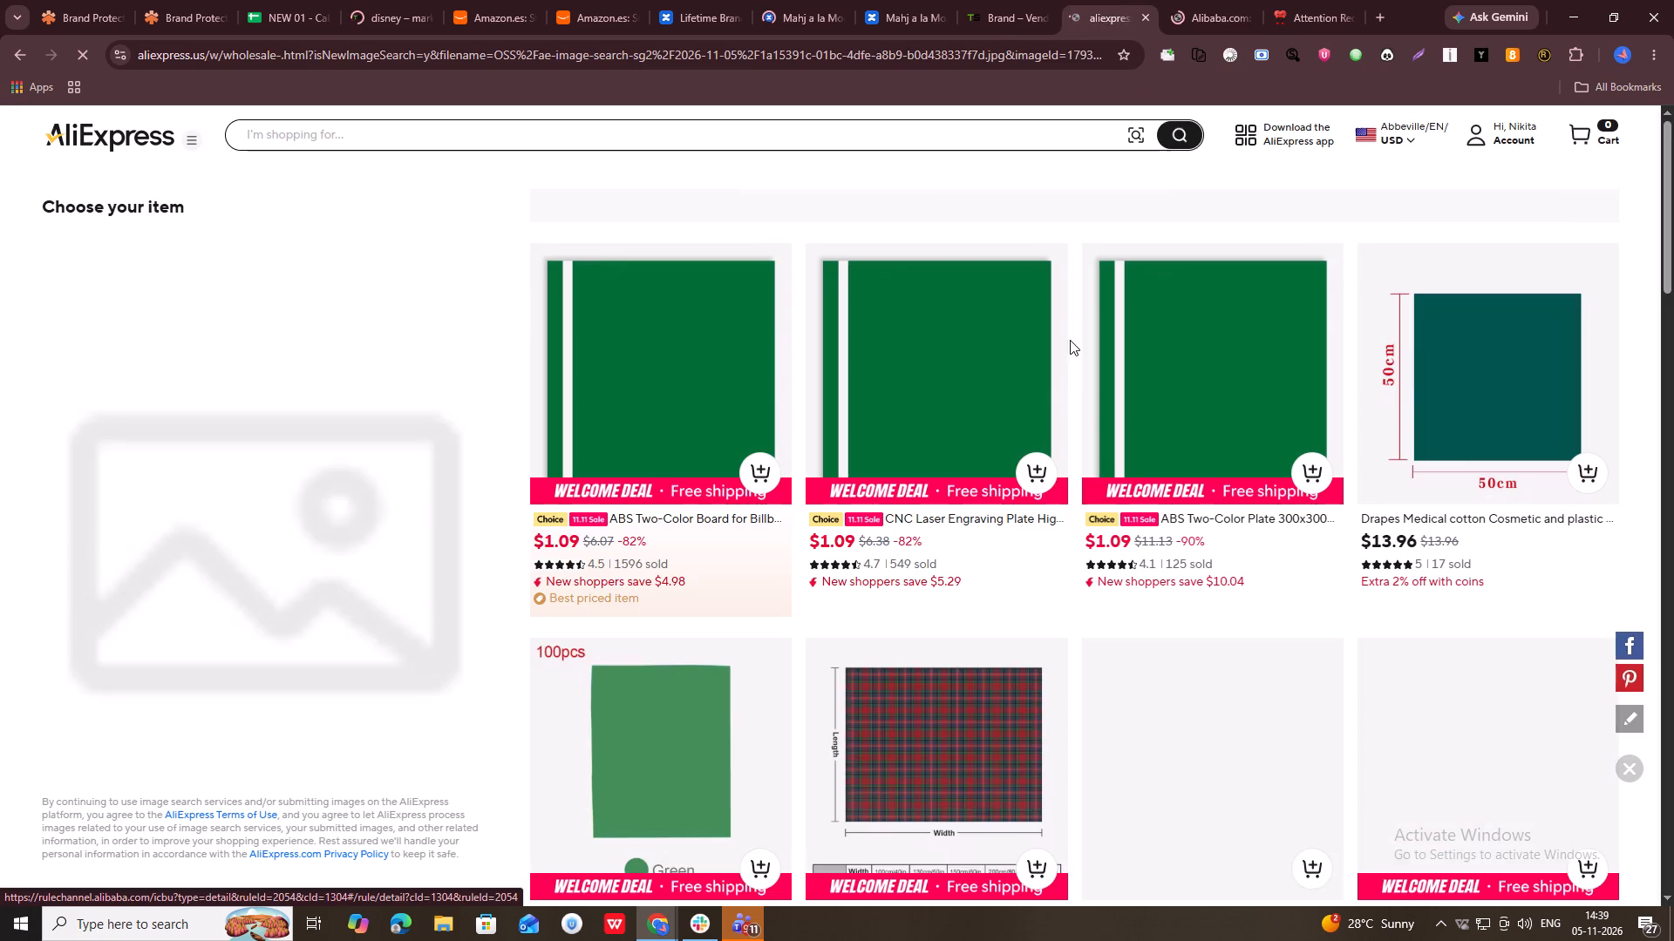
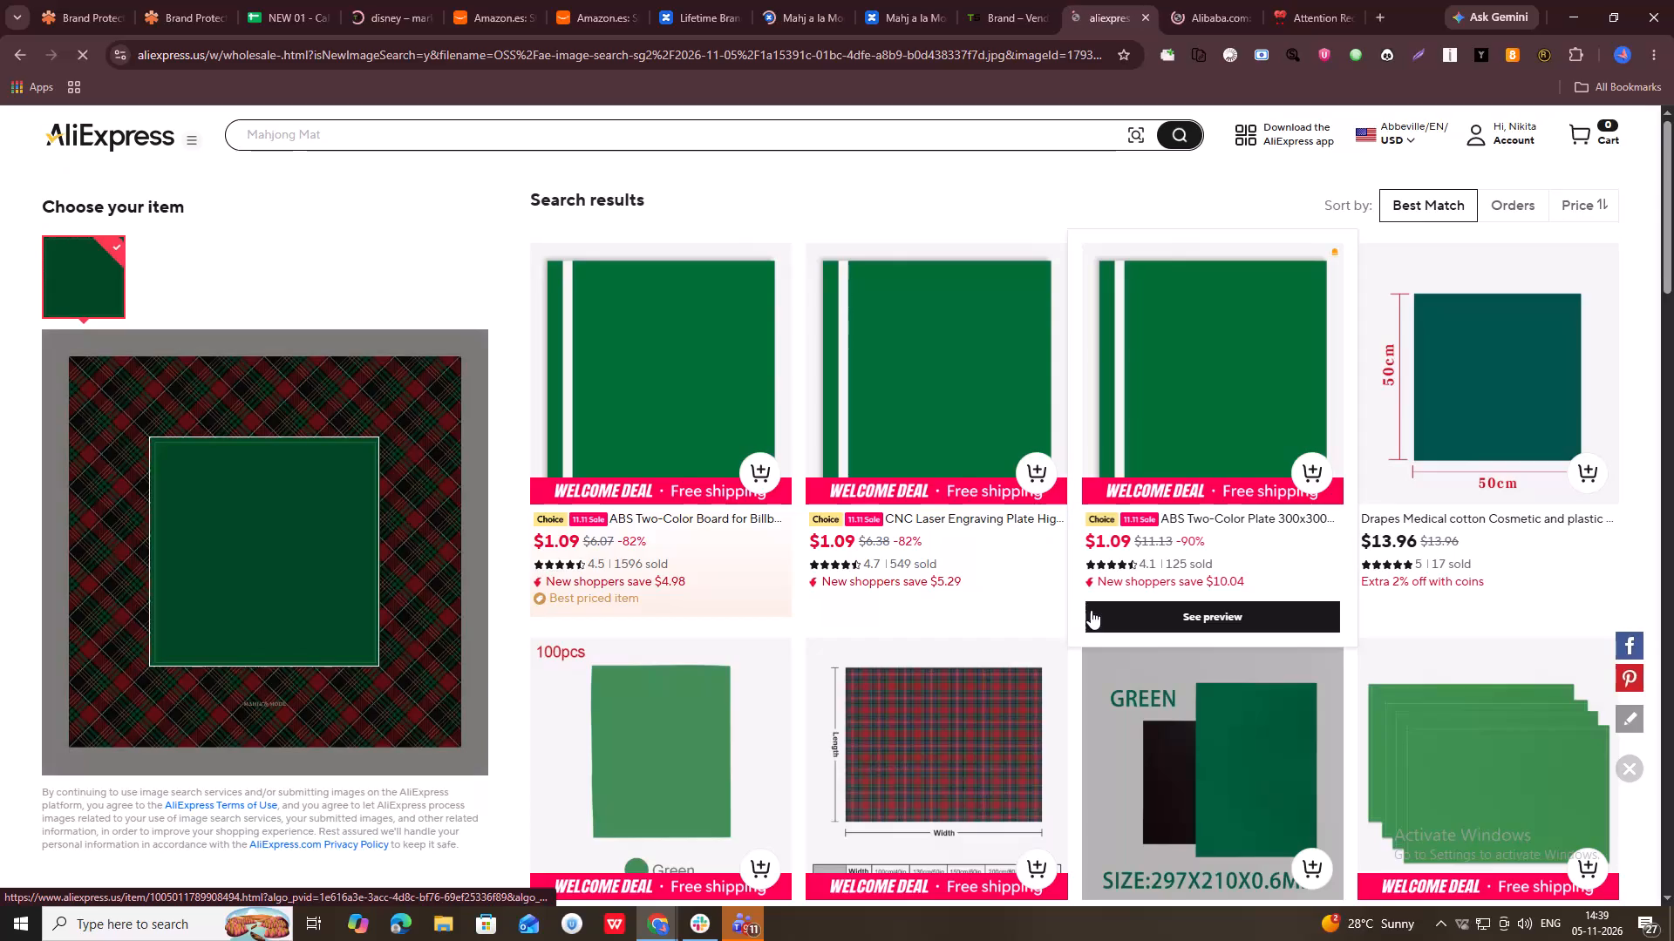
Close the Lovegobuy product page.
click(1294, 0)
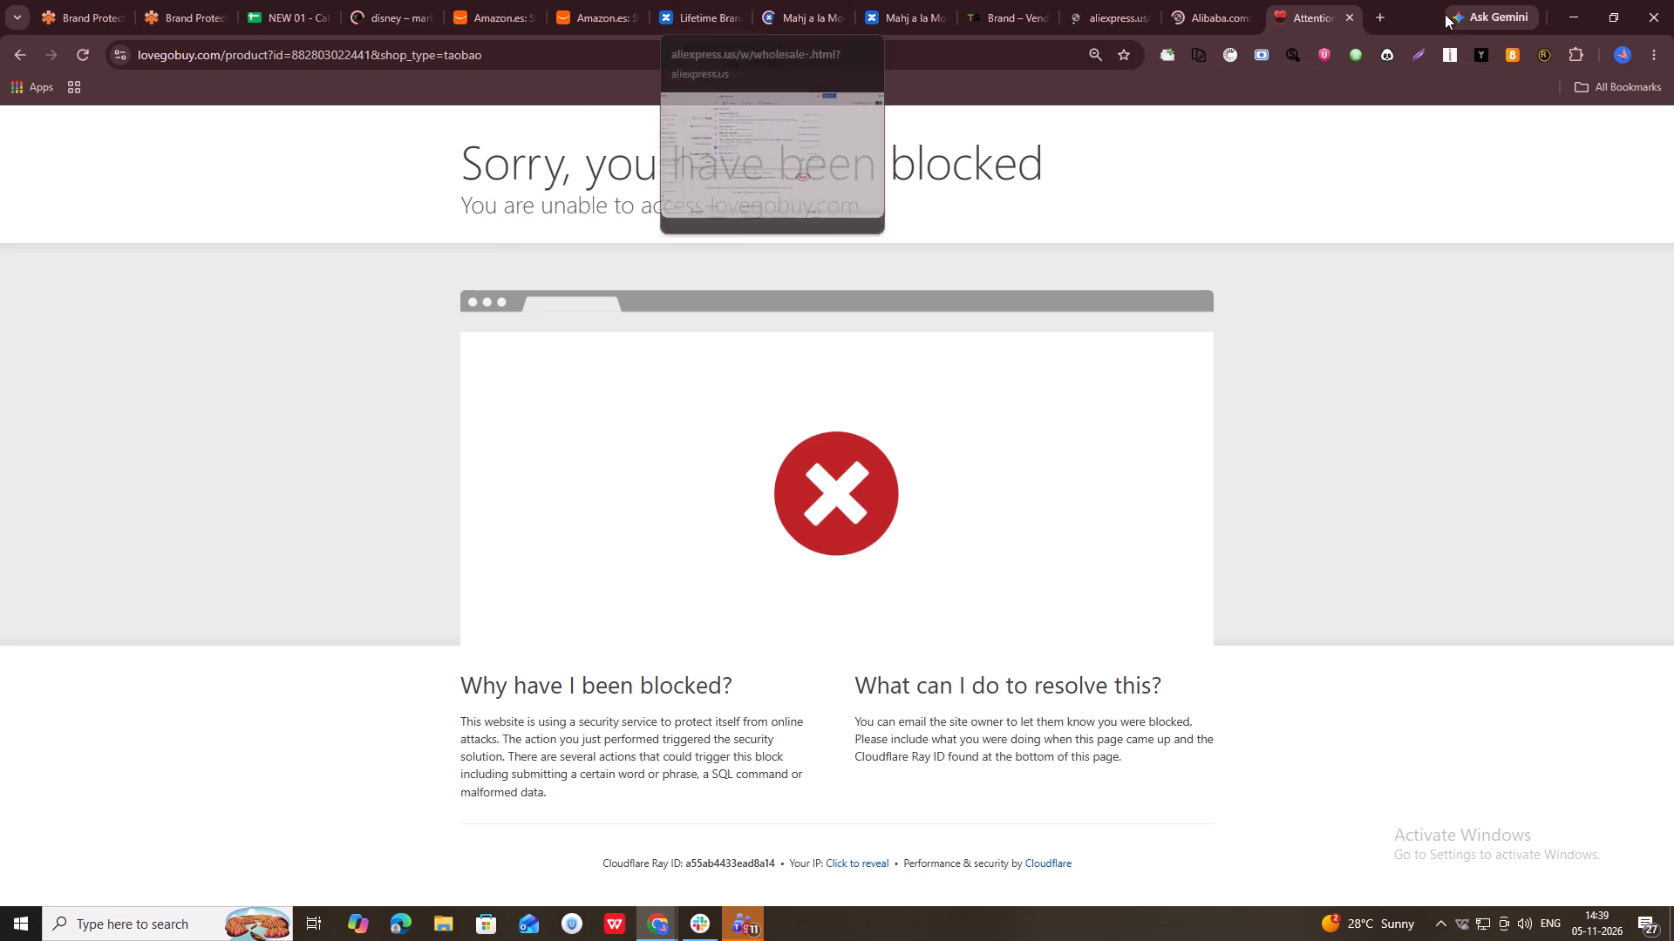
click(1348, 13)
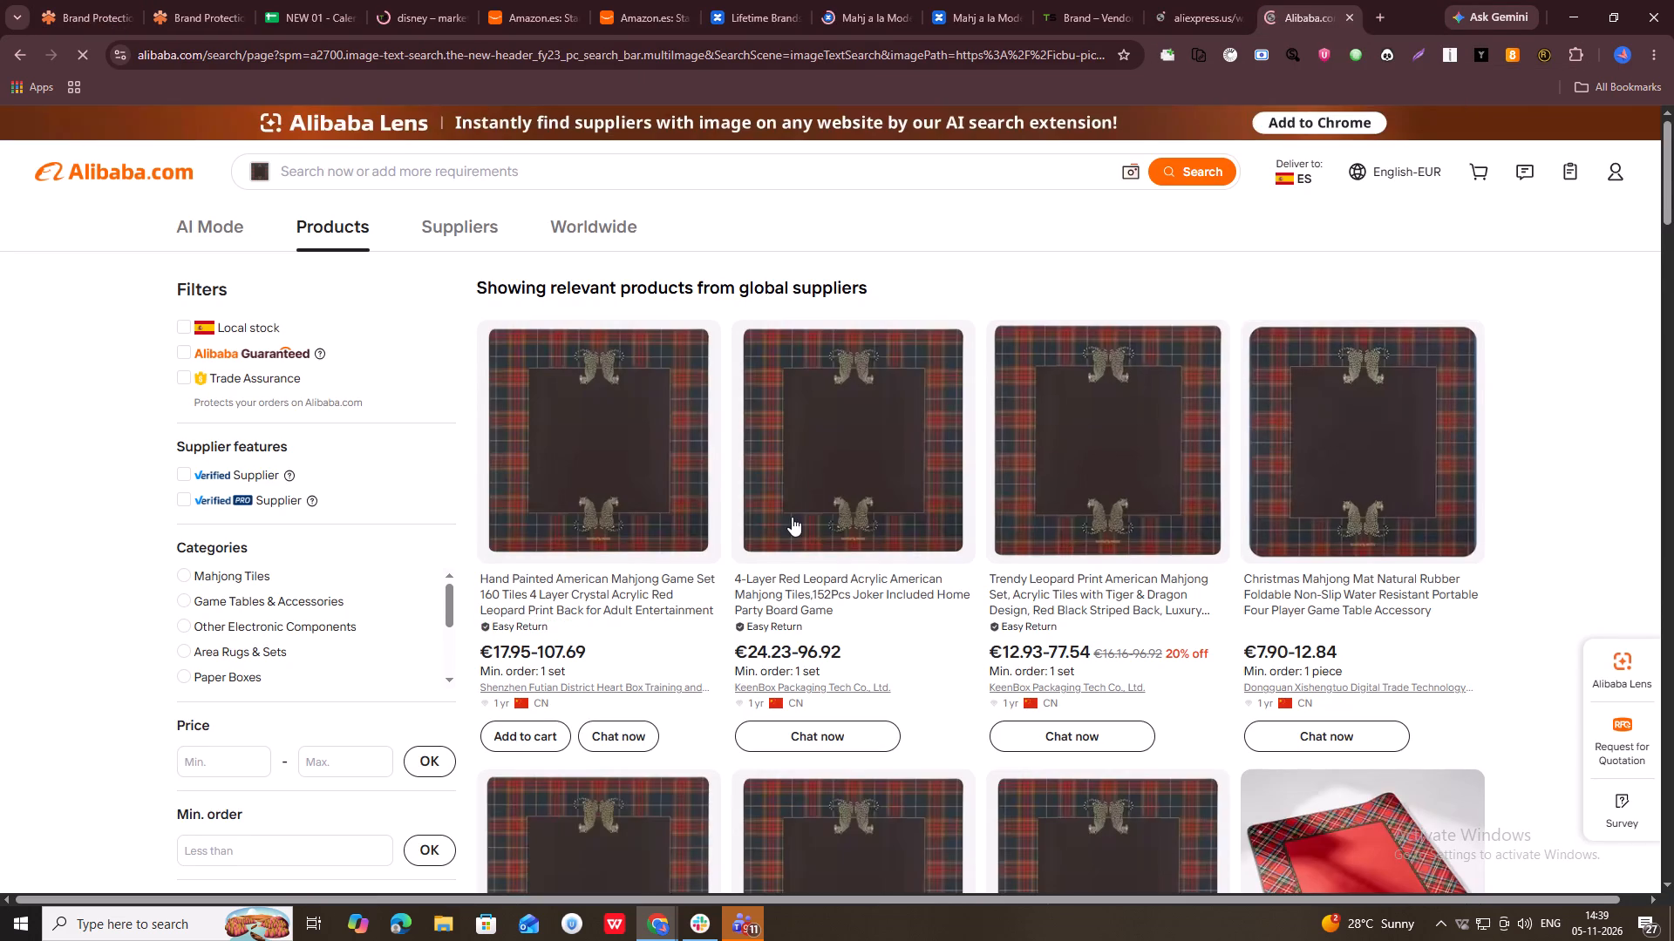
Check the Alibaba image search results for listings that copy the MALM_026 mat.
scroll(1181, 525, down, 5)
scroll(941, 511, up, 7)
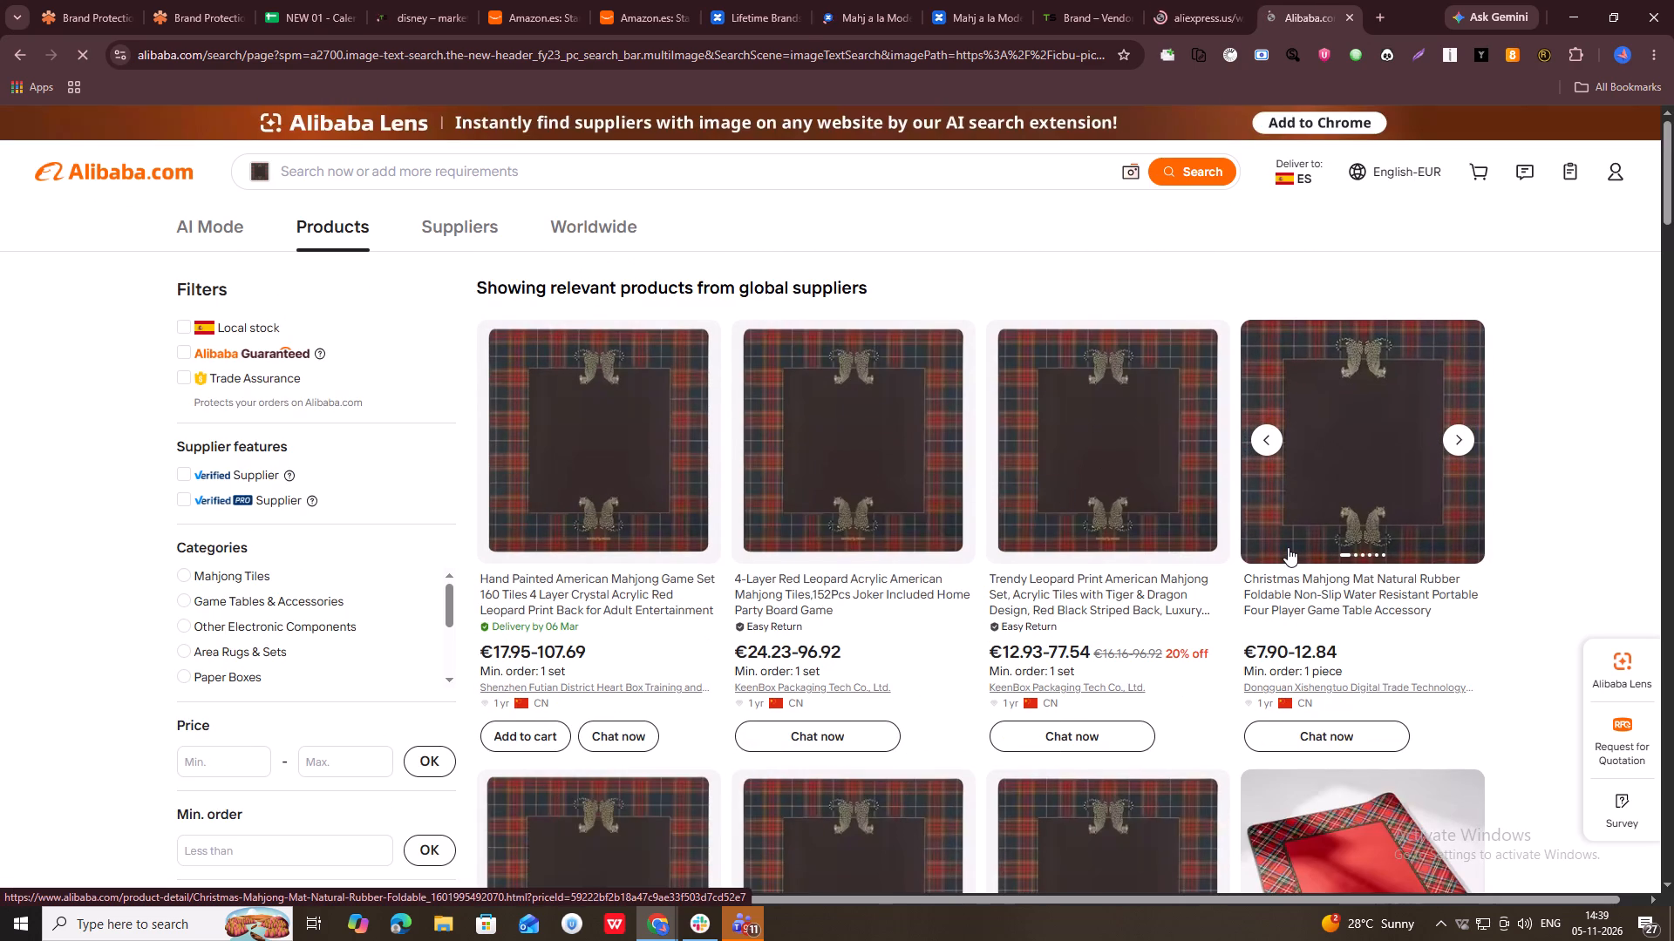
Open the 1688.com marketplace from the Mahj a la Mode LLC site list for a brief look and close it again.
click(1053, 0)
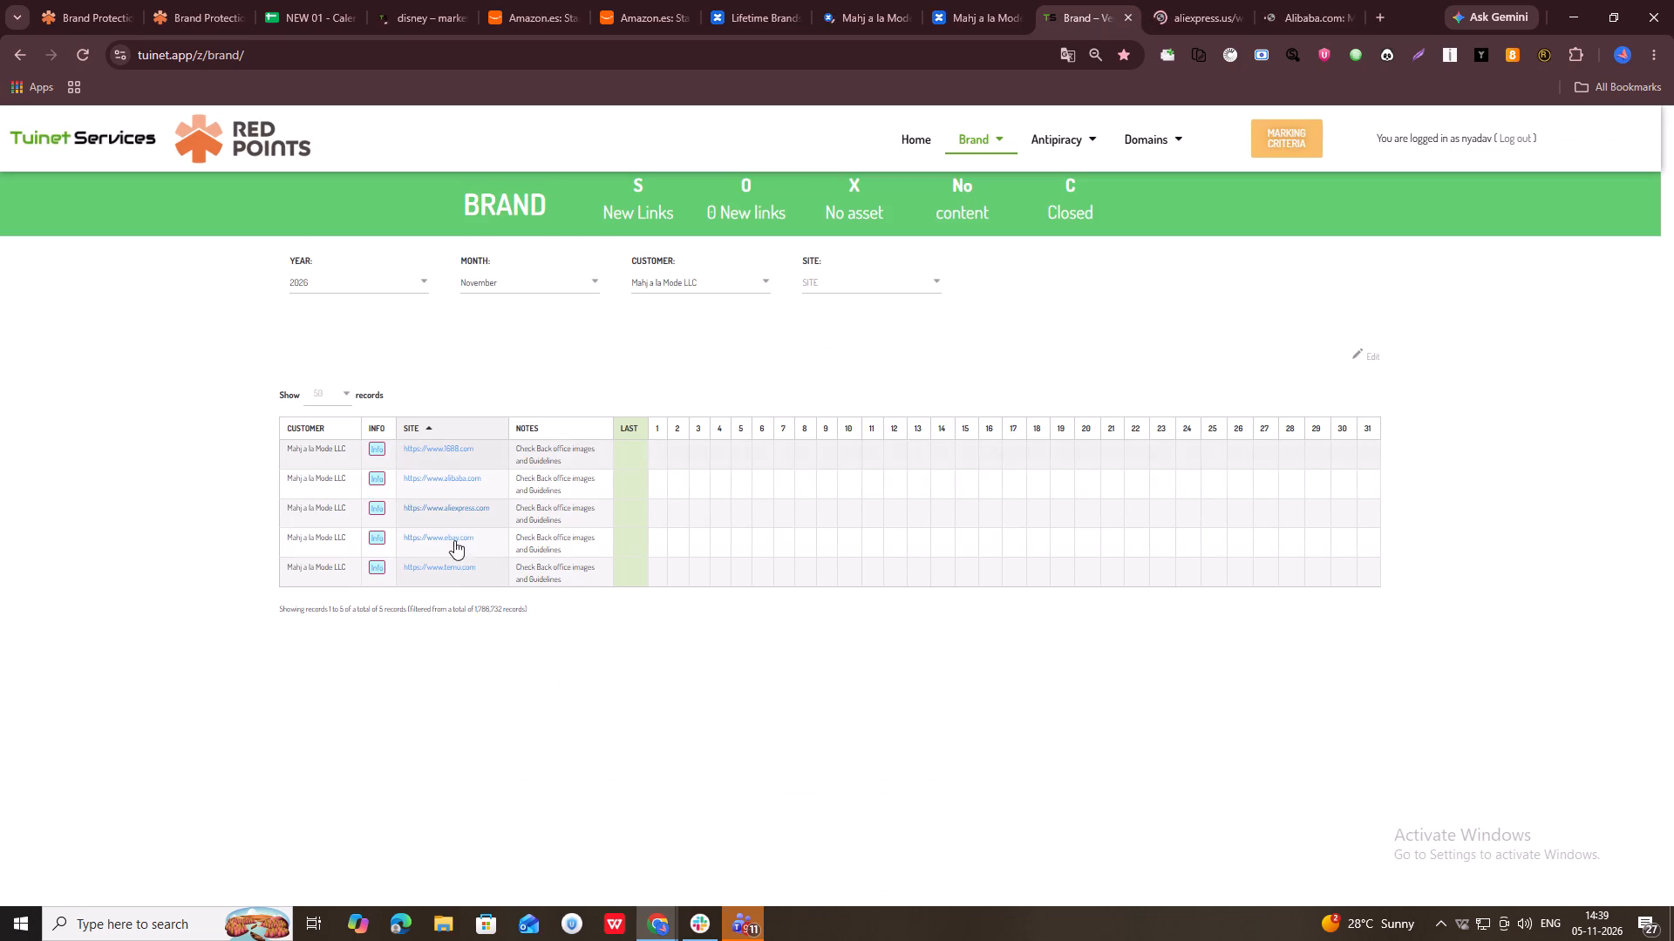
middle_click(433, 447)
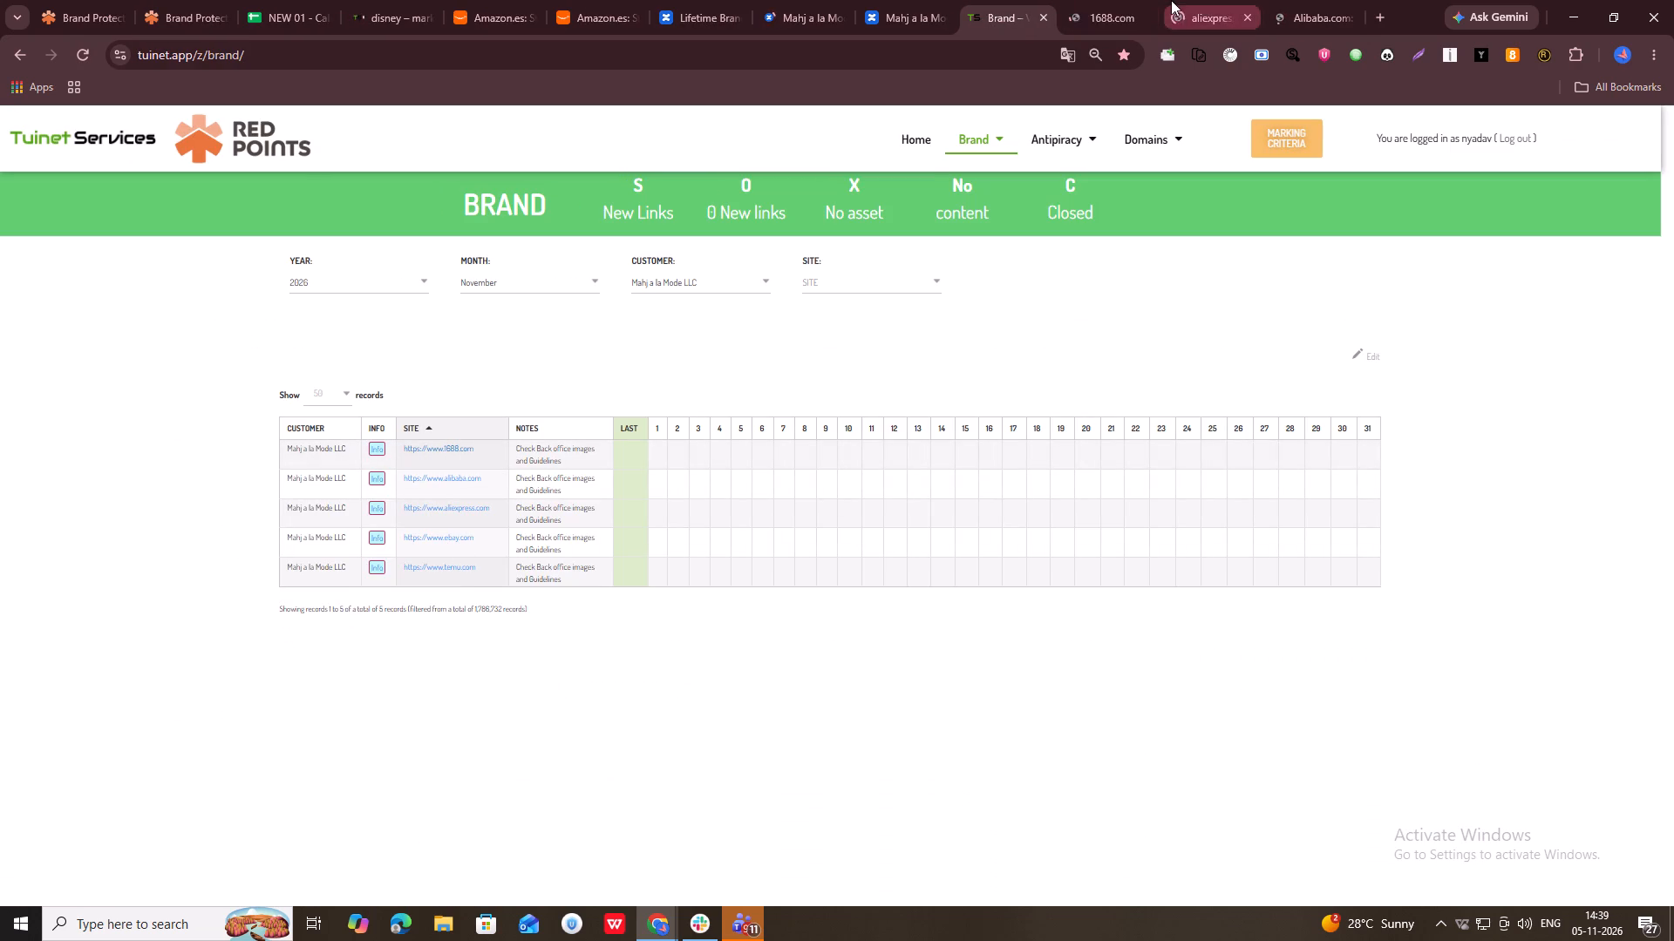
click(1123, 0)
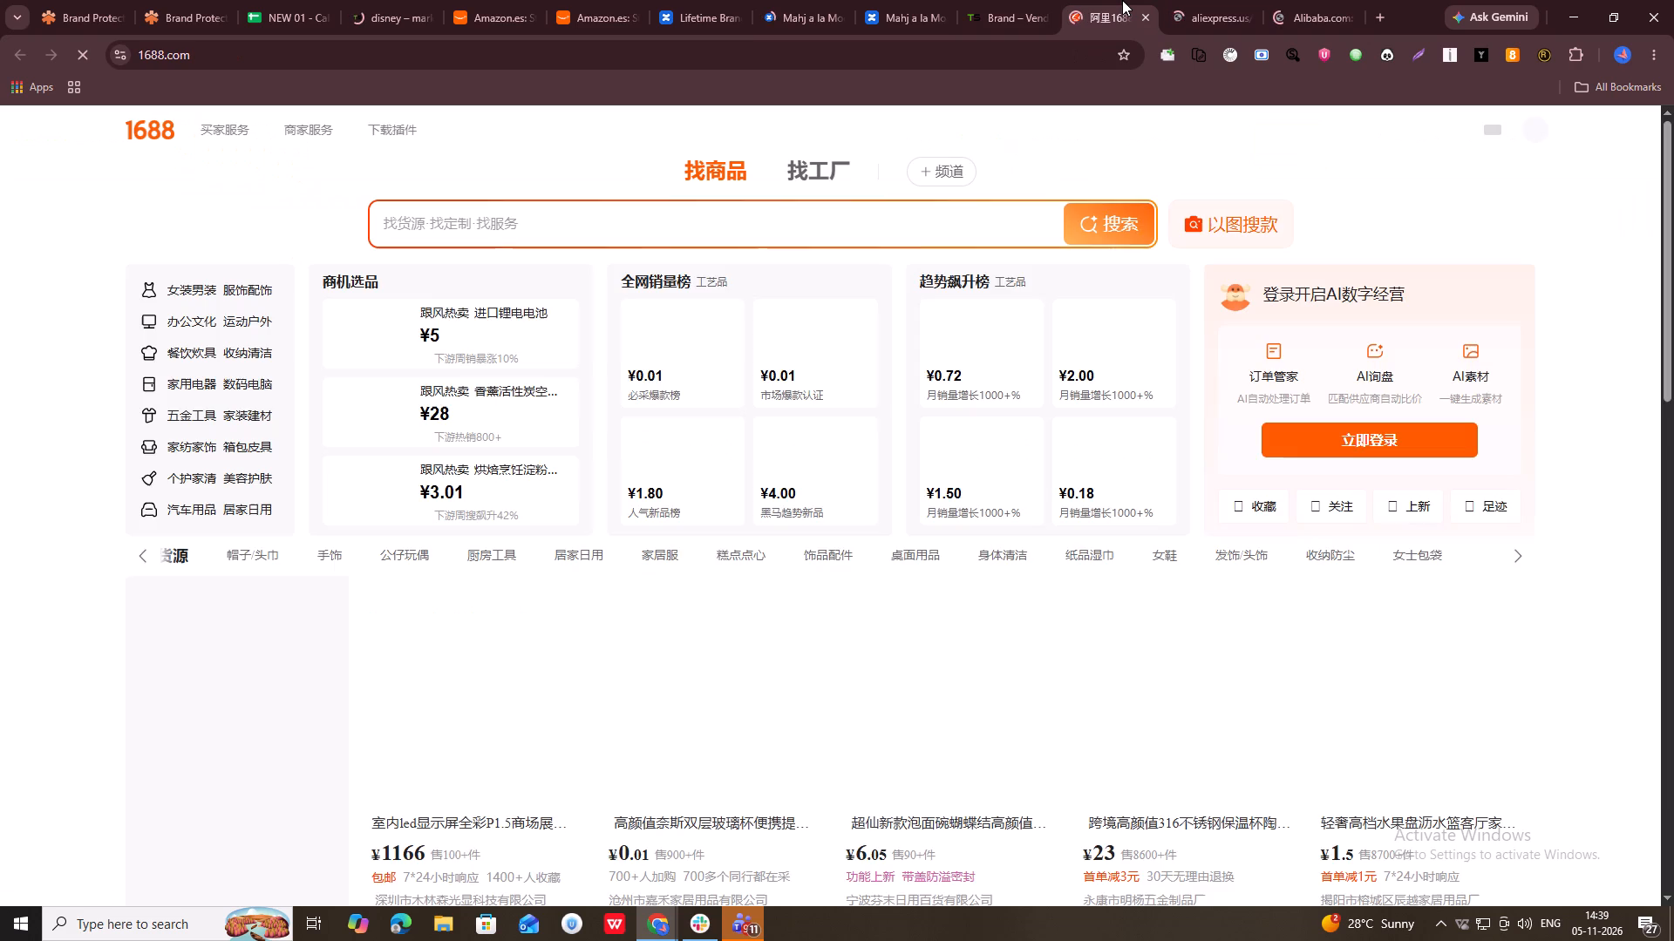
middle_click(1122, 0)
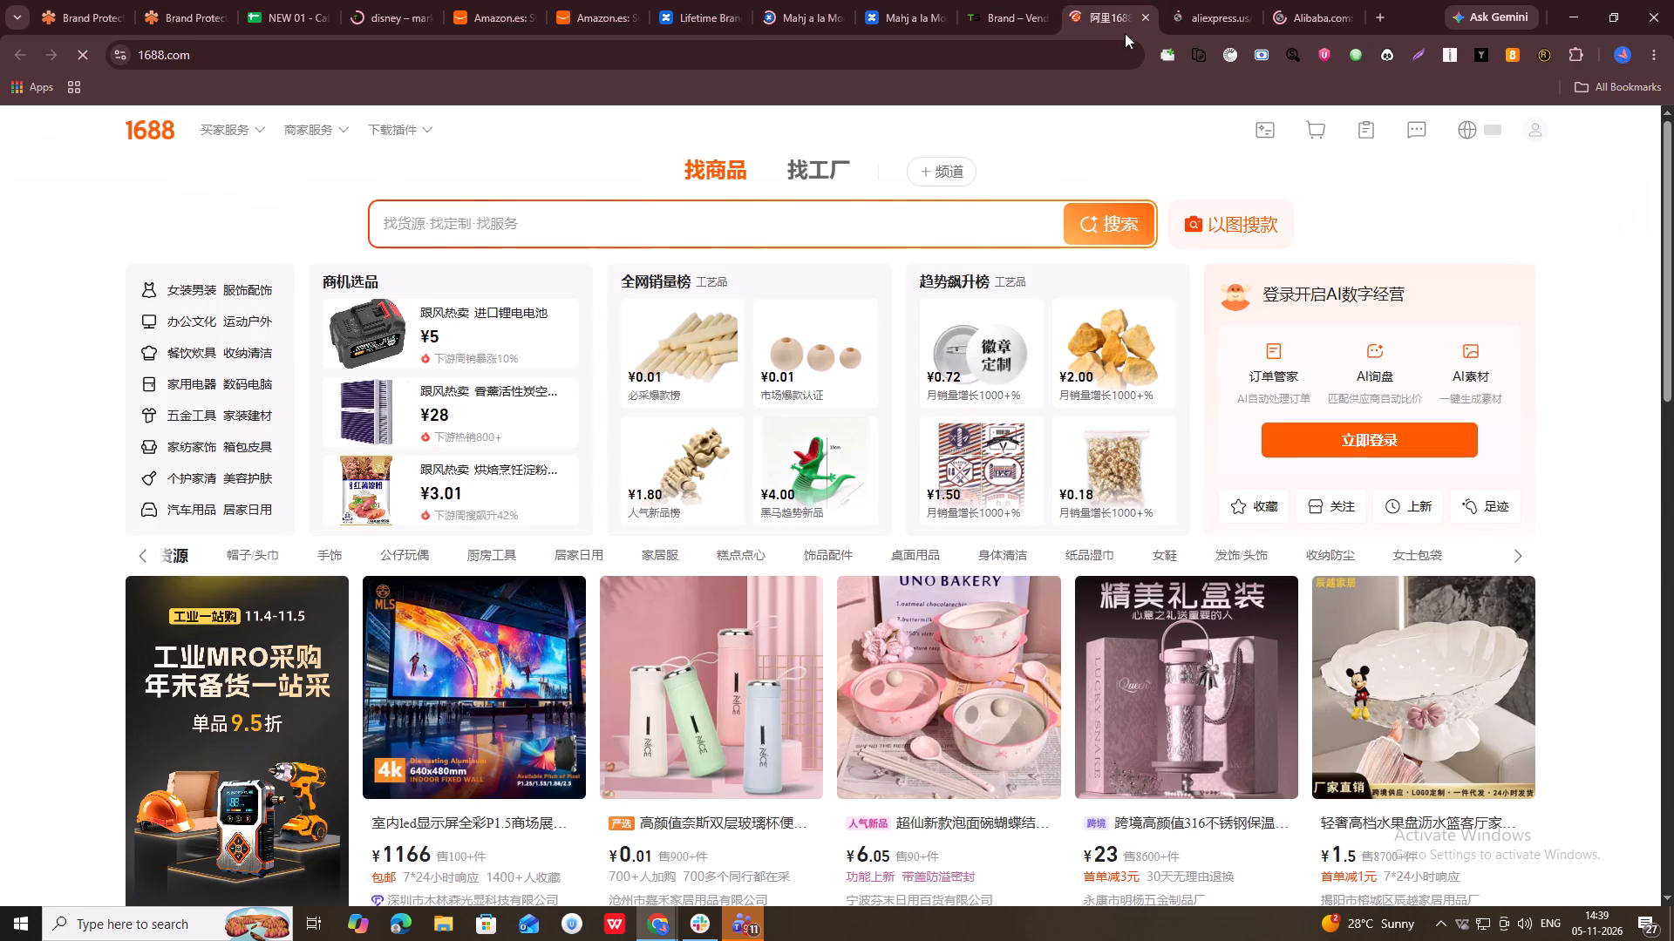
Copy the 1688.com address from the Mahj a la Mode LLC site list.
drag(485, 450, 393, 456)
key(ctrl+c)
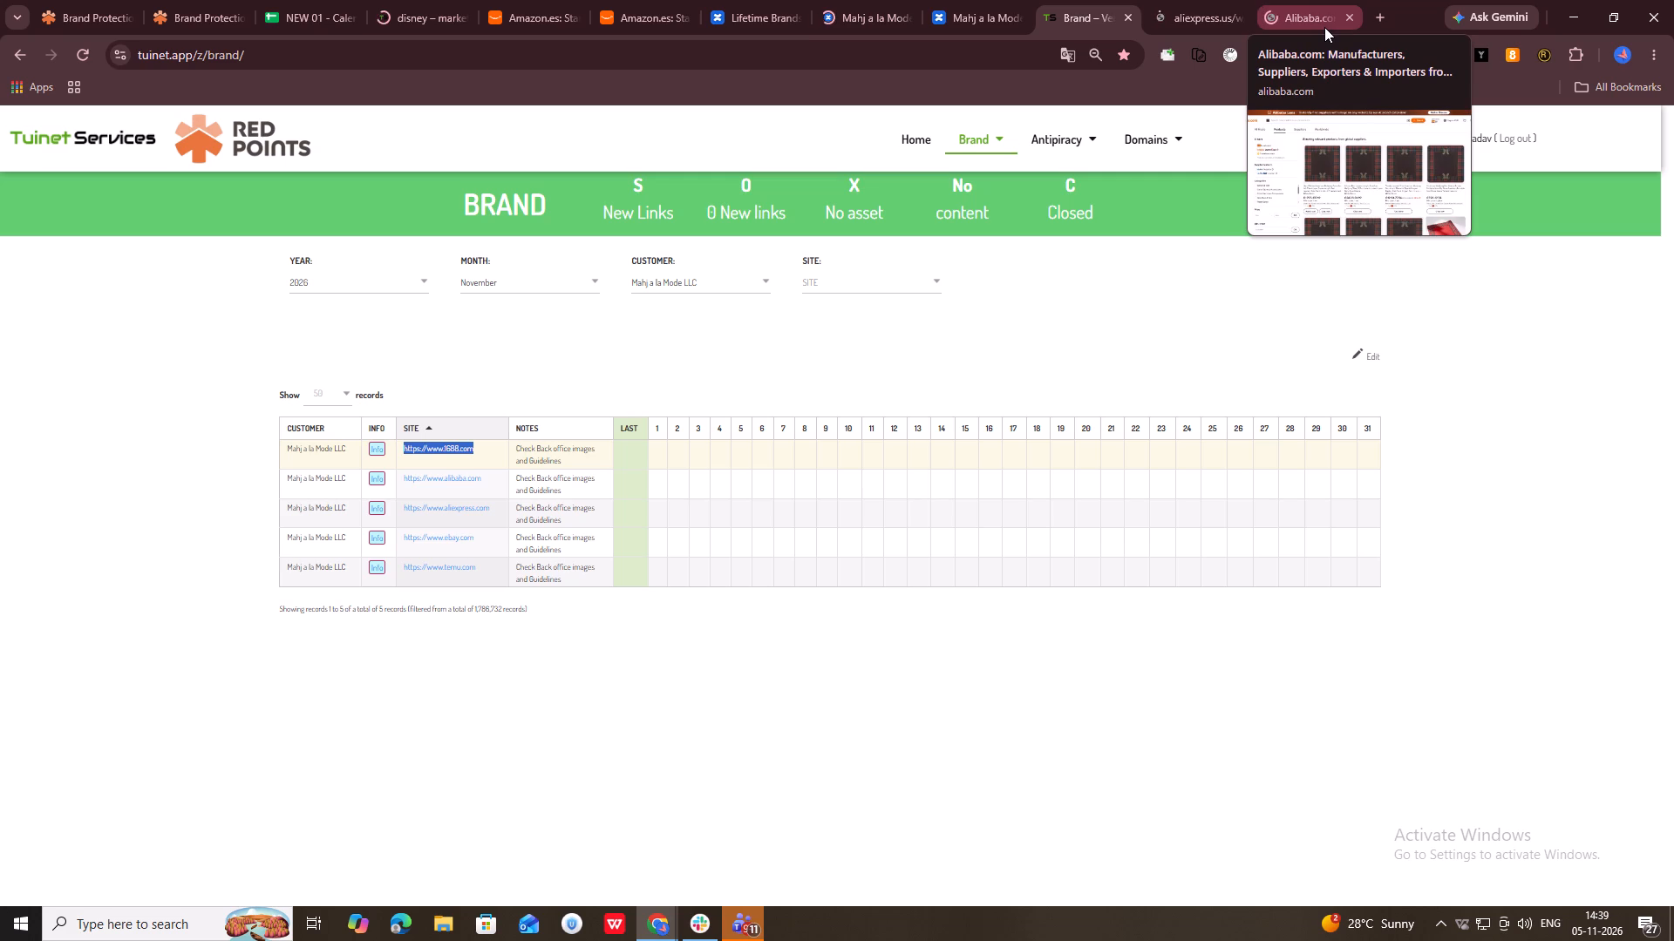
click(1017, 319)
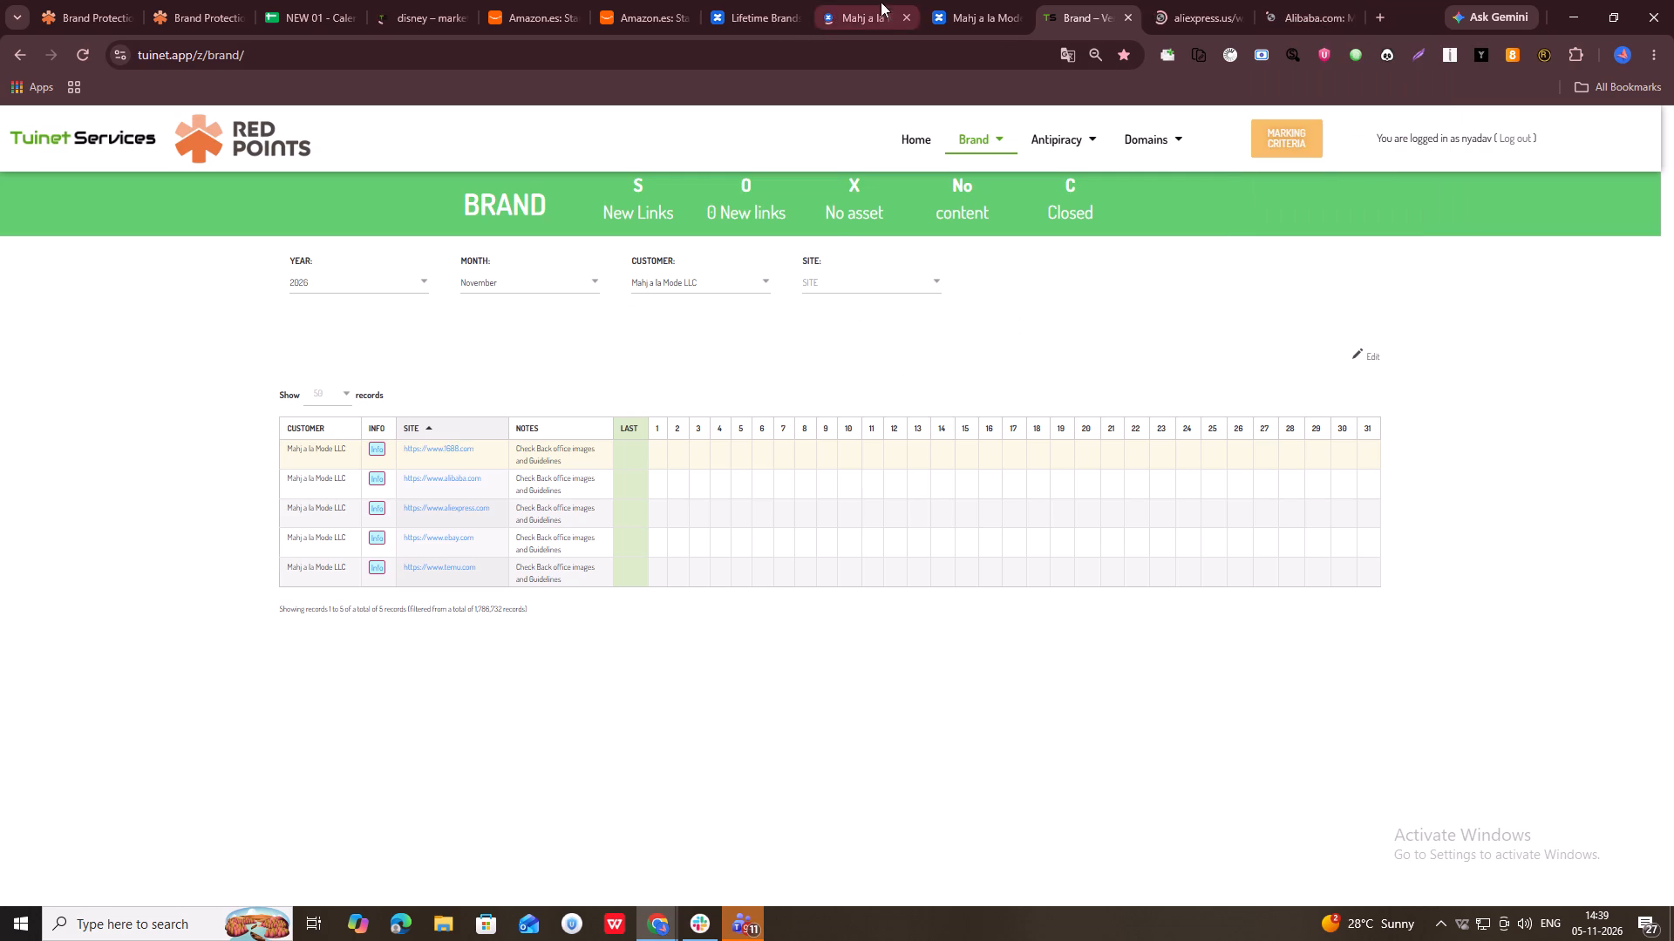
Close the Tuinet brand list, the AliExpress and Alibaba results, and both Mahj a la Mode LLC Confluence pages.
middle_click(1076, 0)
middle_click(1076, 0)
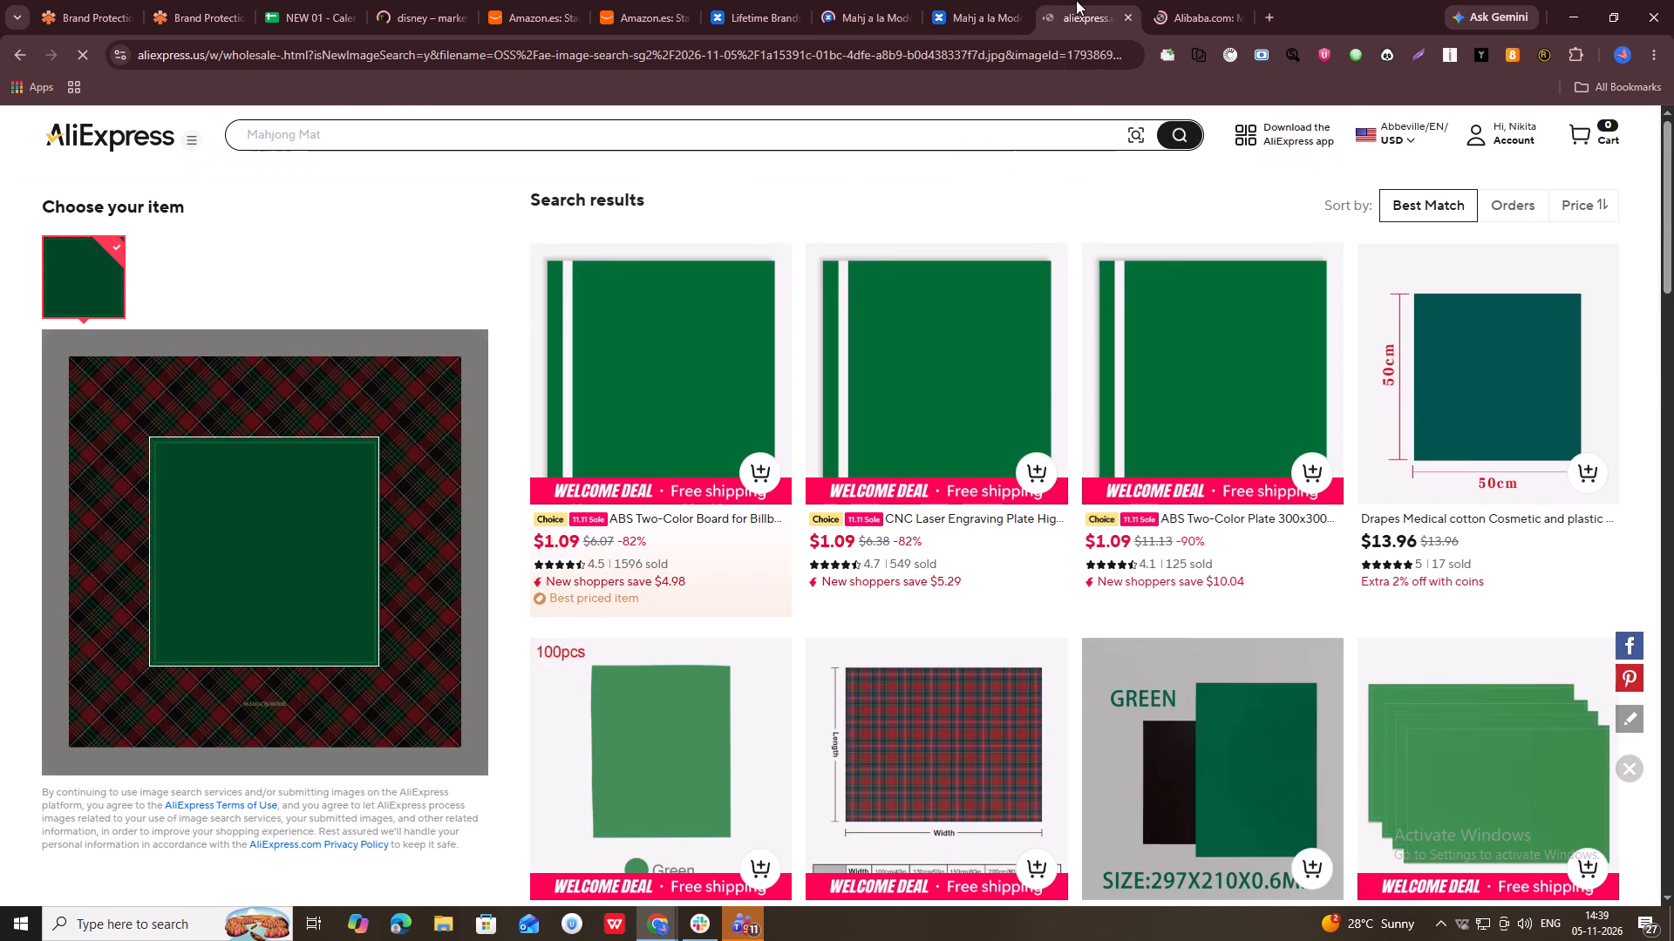
middle_click(1076, 0)
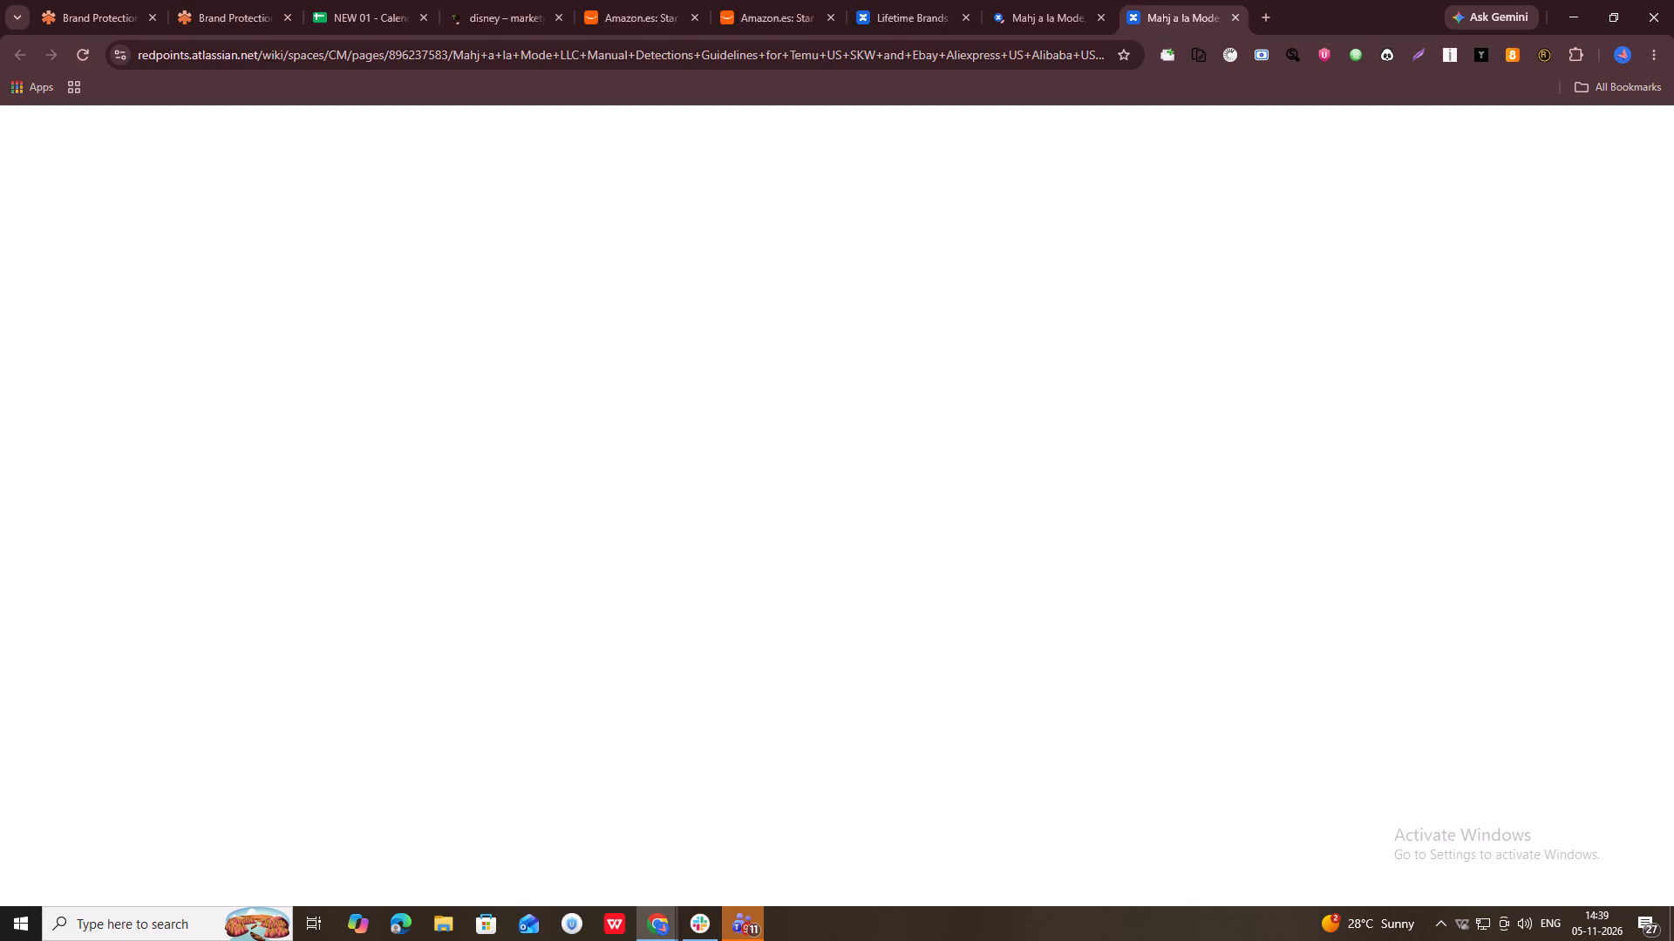
middle_click(1267, 0)
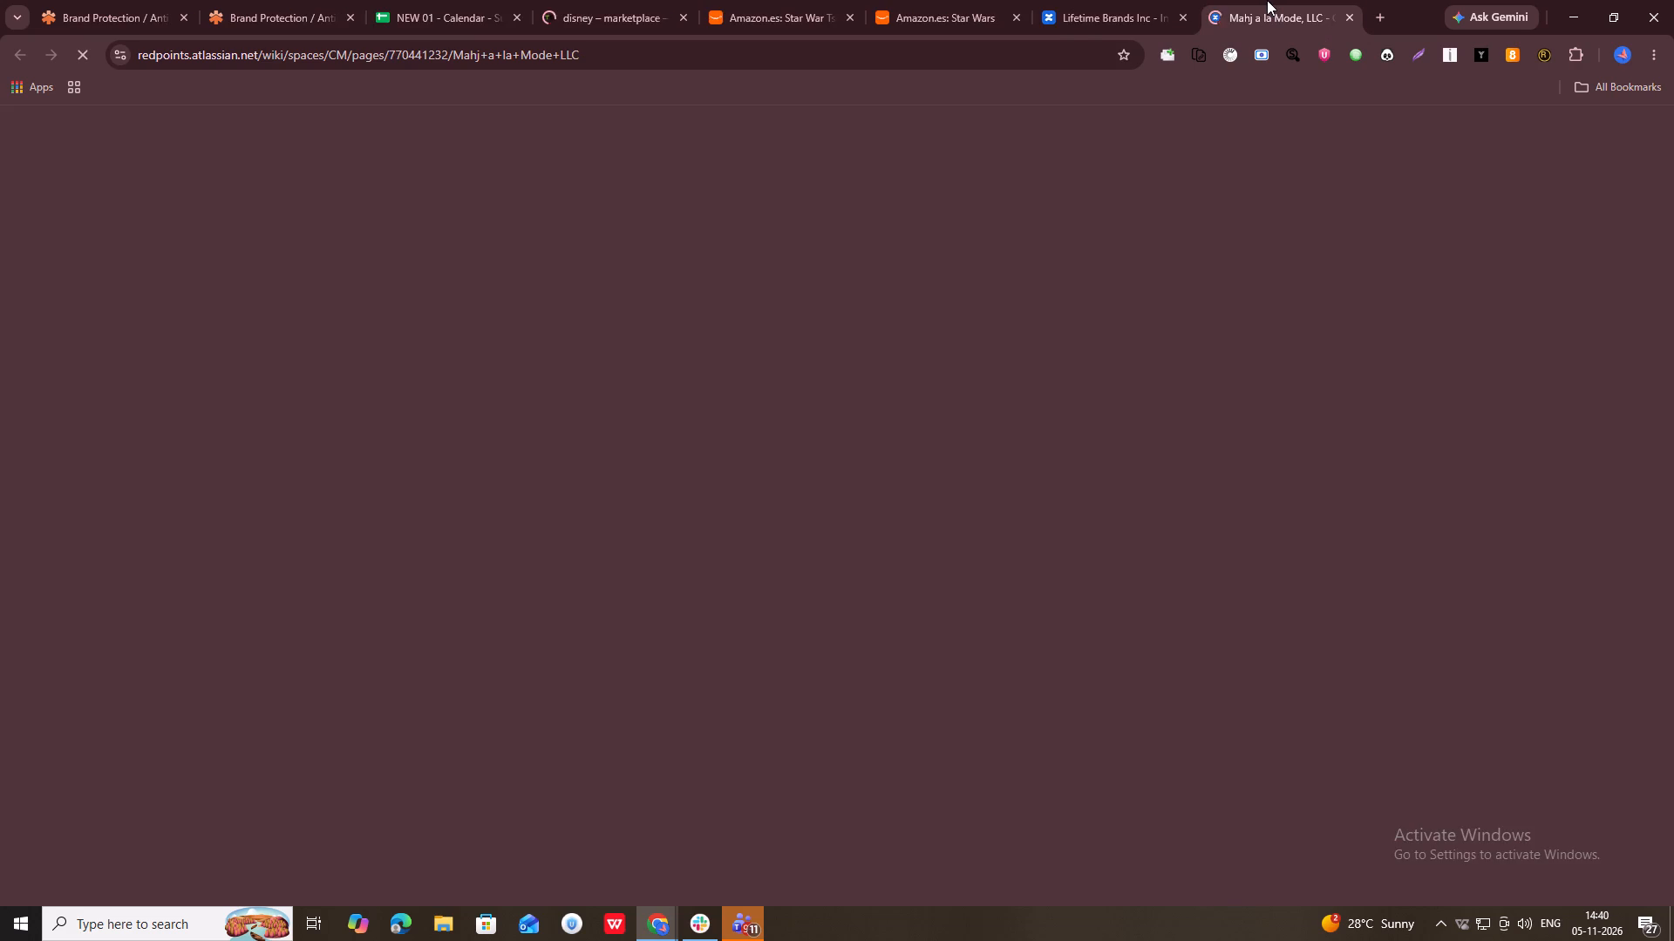
middle_click(1267, 0)
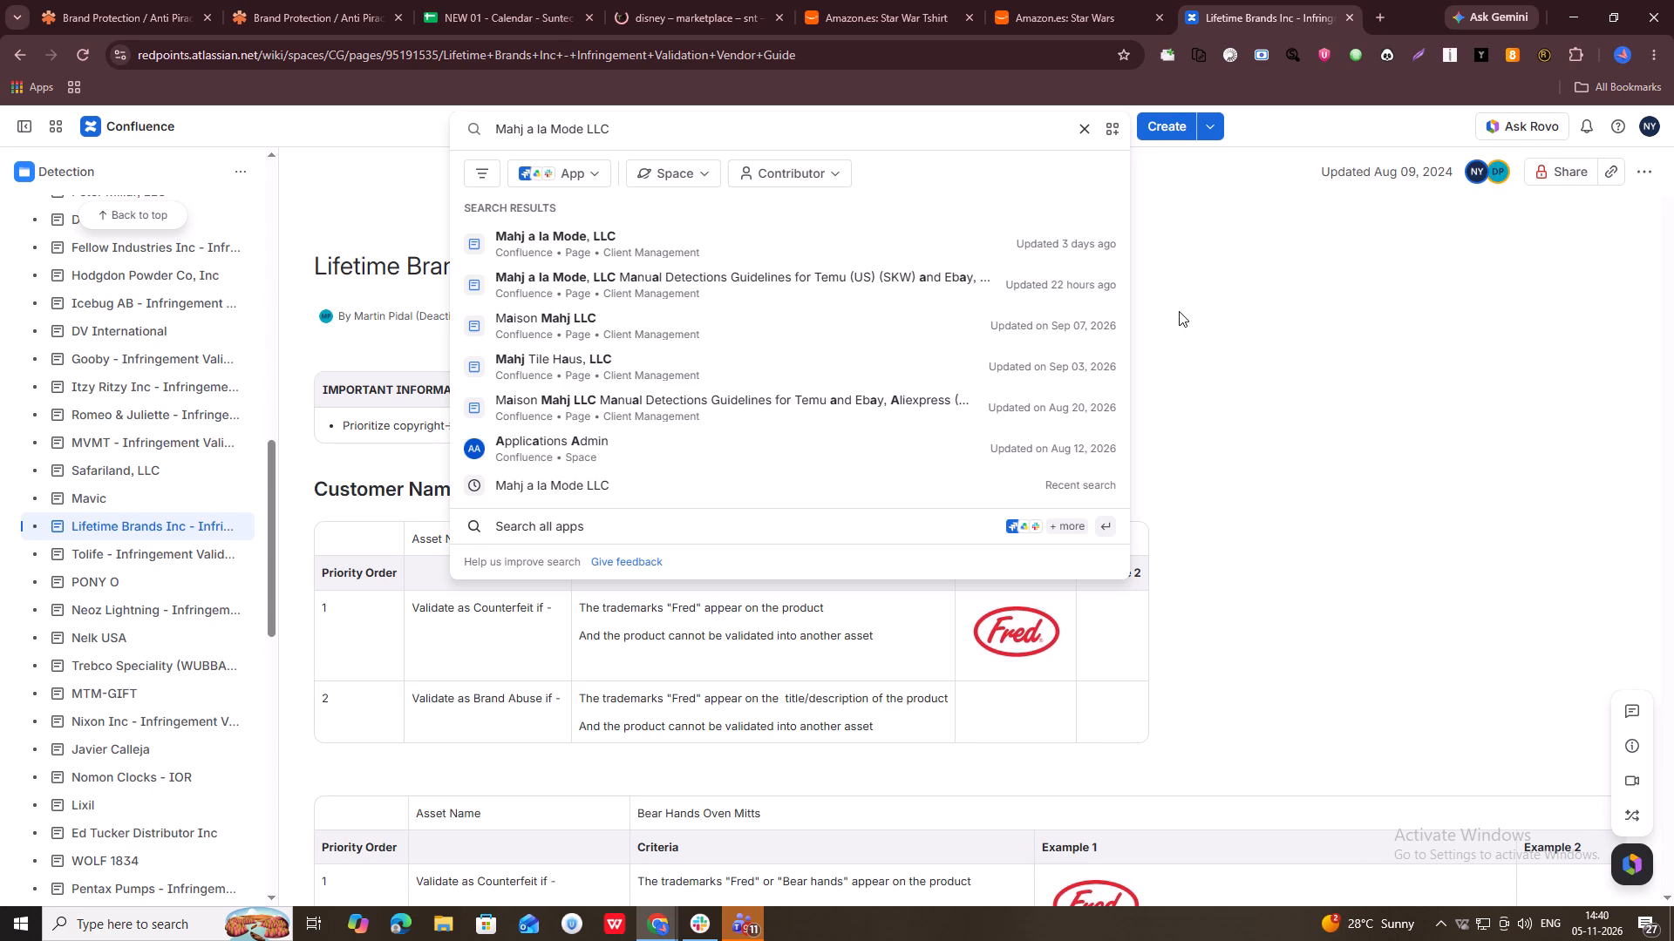
click(1311, 584)
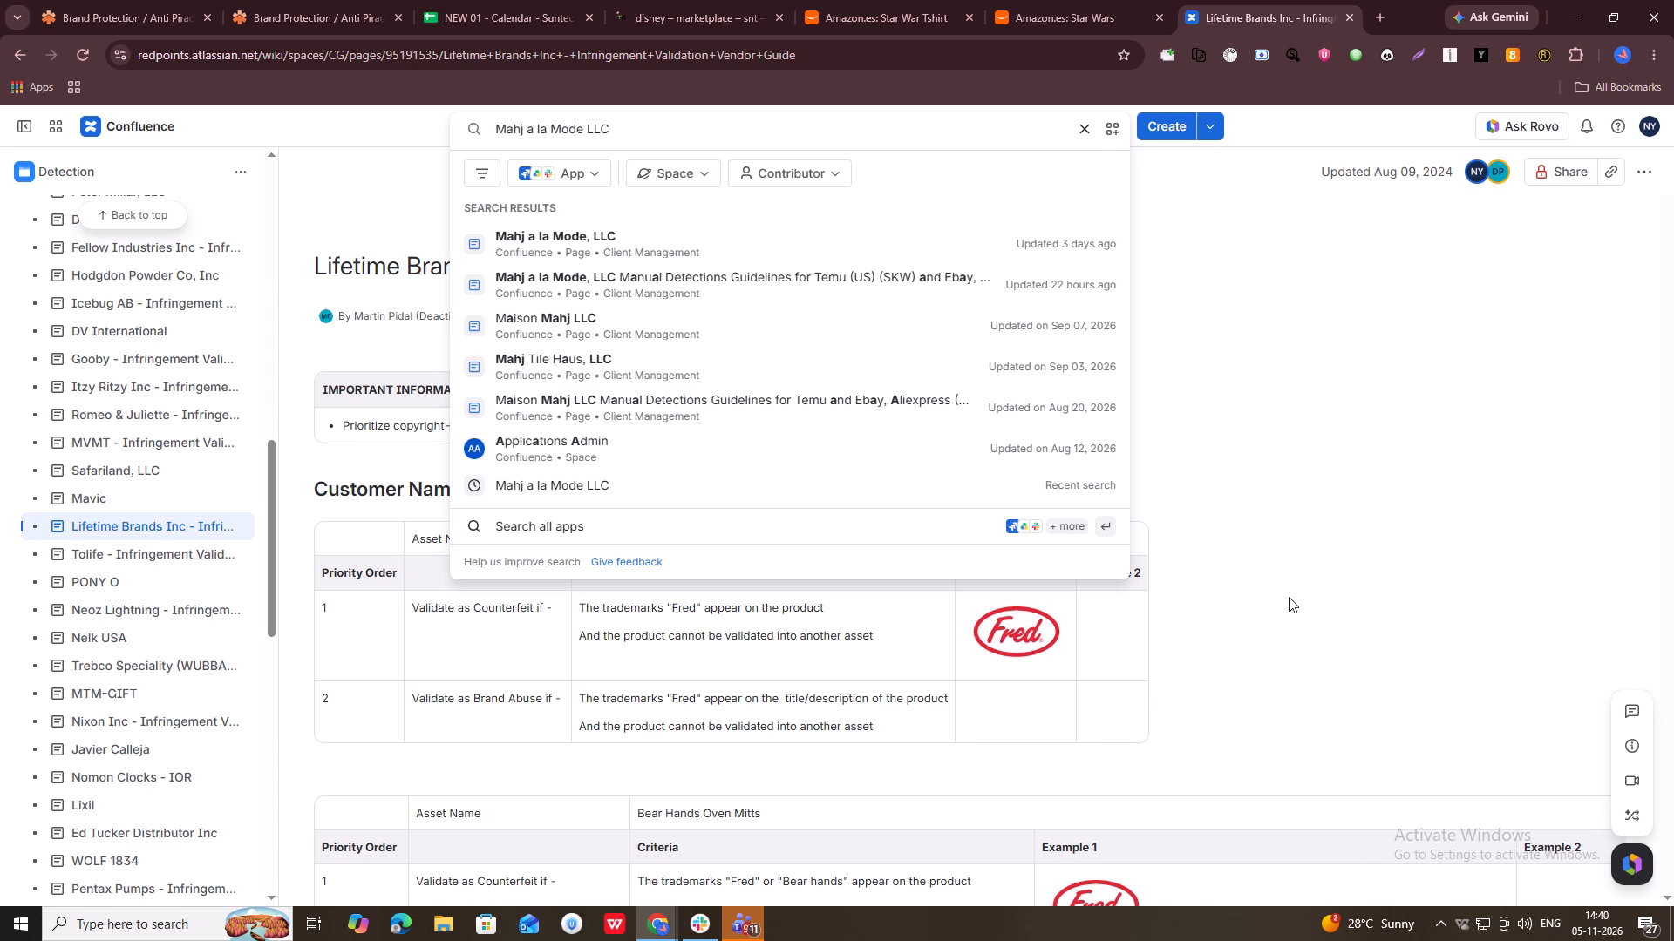